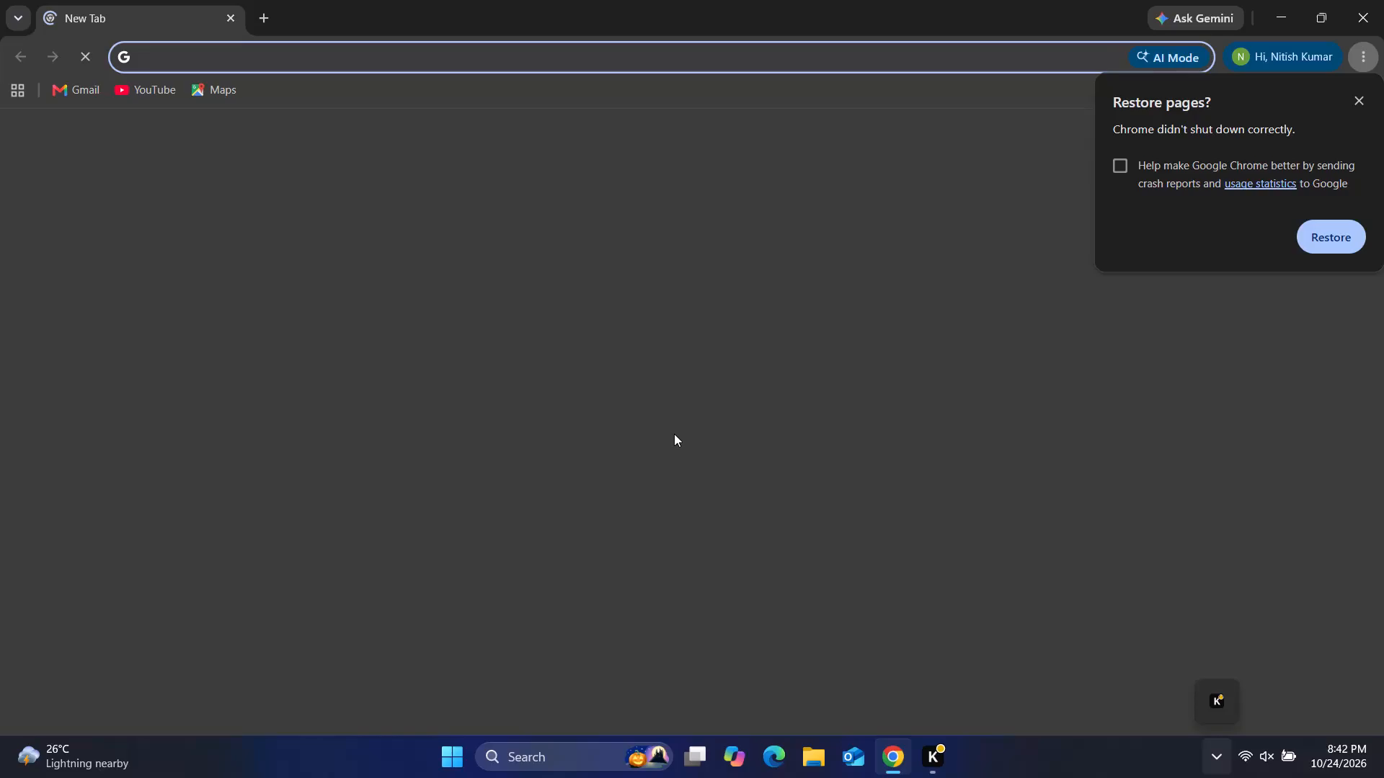
Search the web for "canva" and open the Canva India website.
click(281, 54)
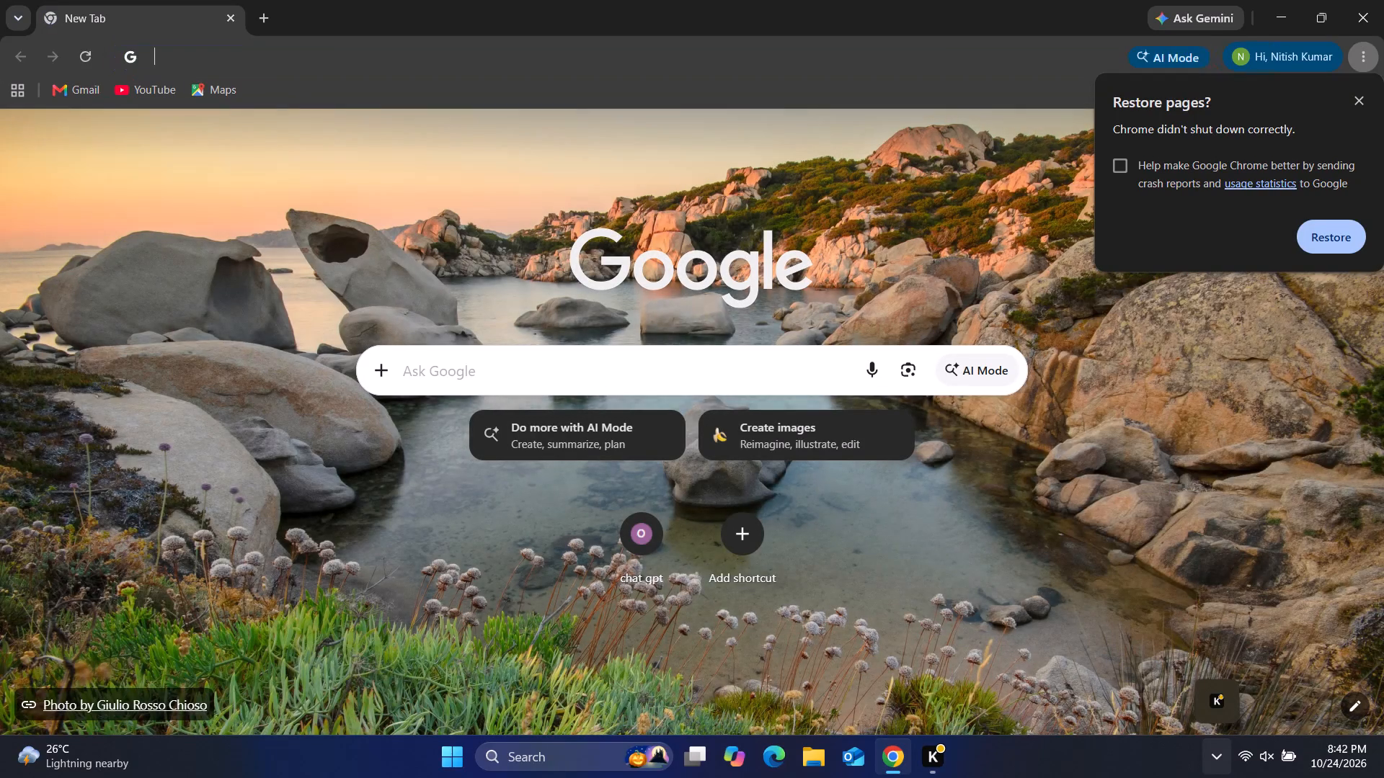
text(nva)
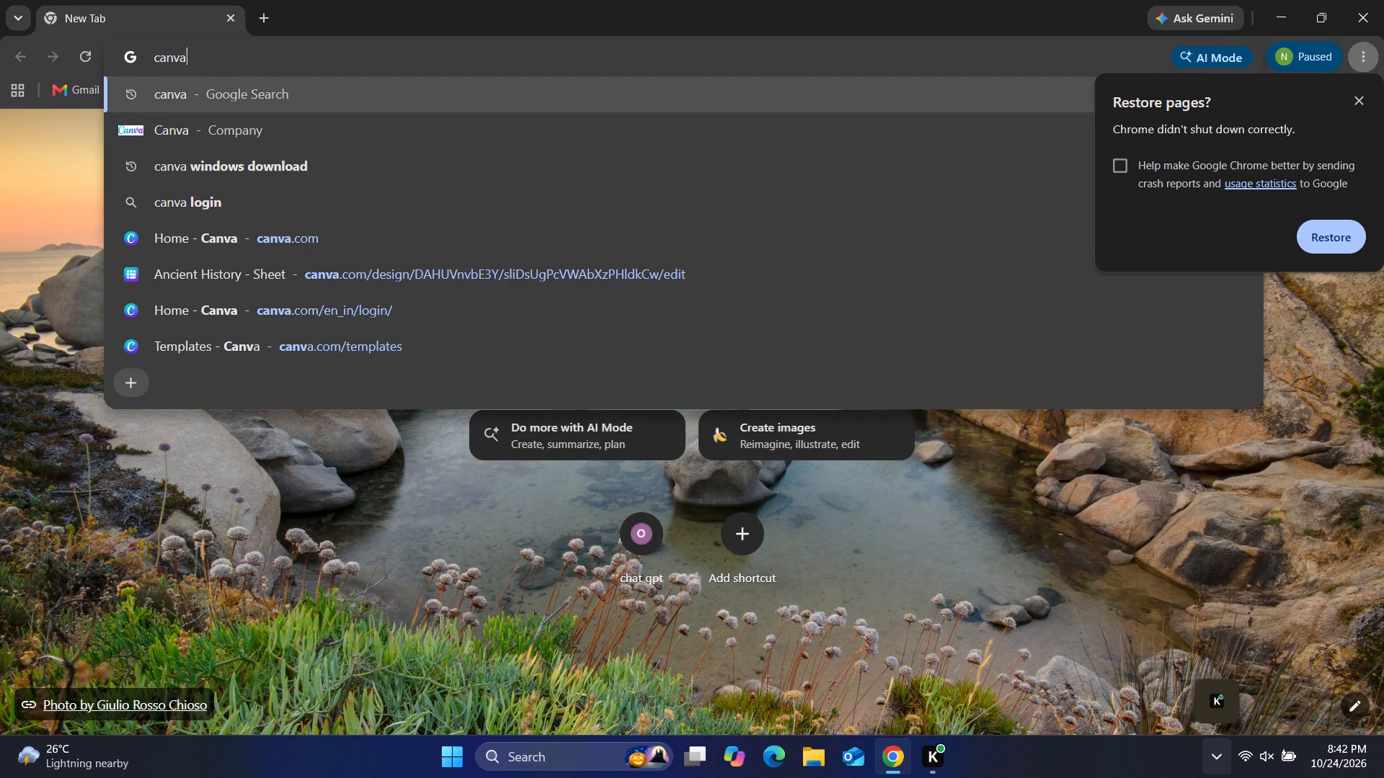
double_click(211, 132)
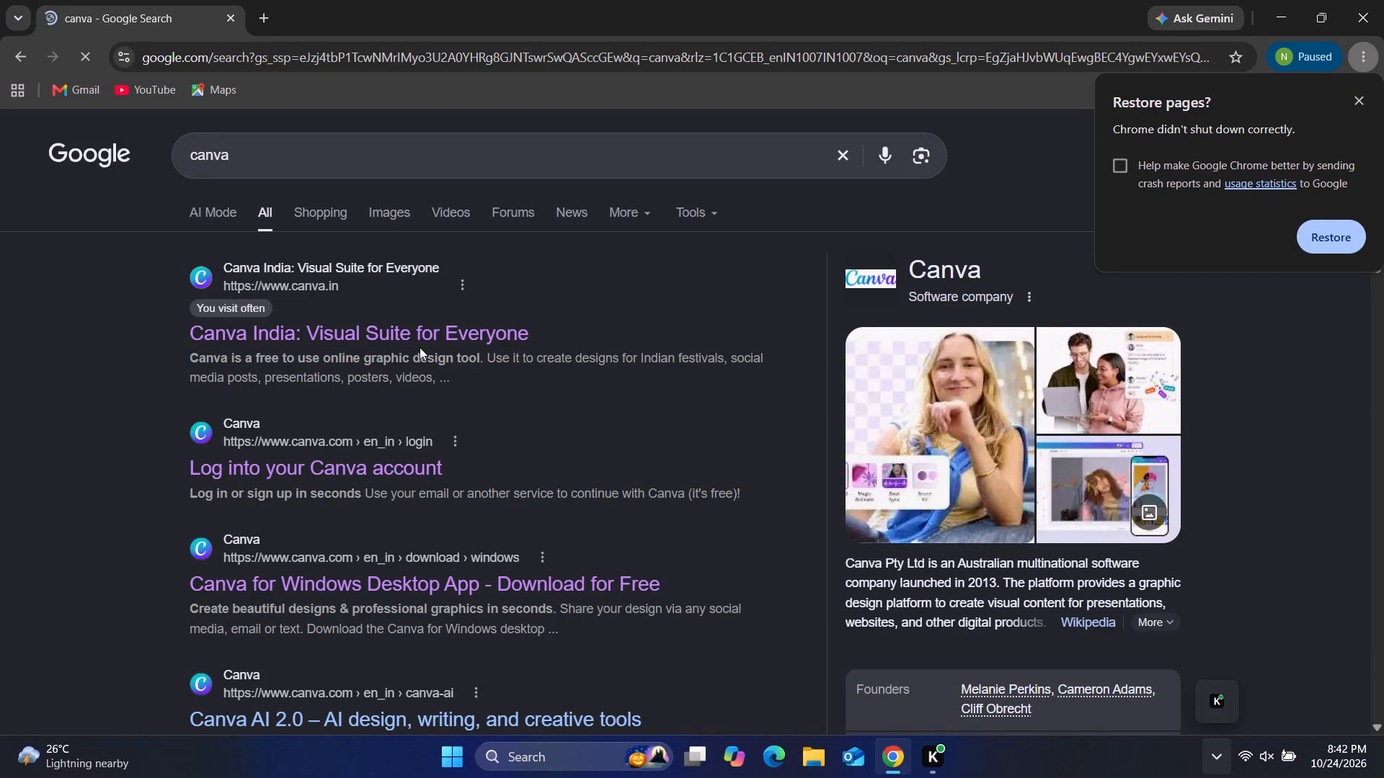
click(420, 347)
double_click(402, 336)
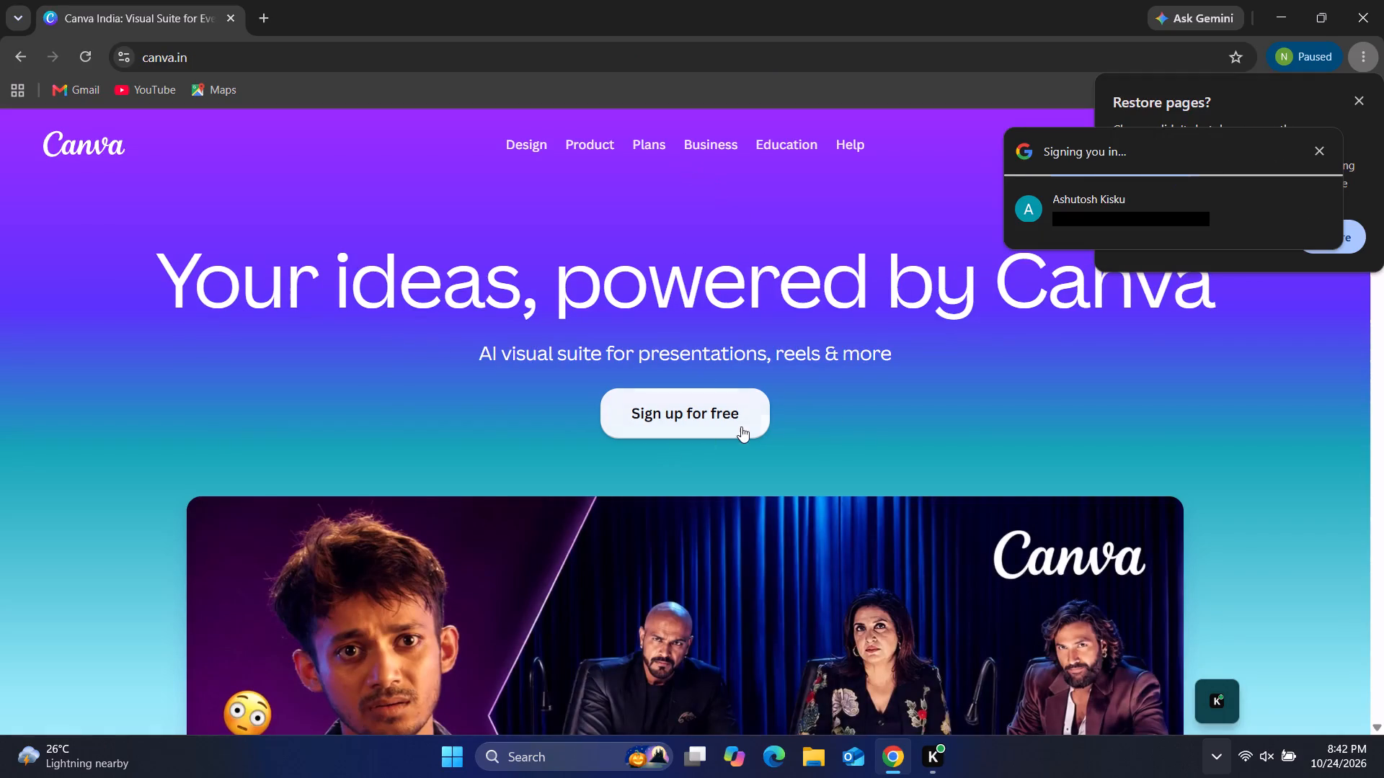
Sign in to Canva with the suggested Google account and dismiss the restore-pages prompt.
click(1113, 224)
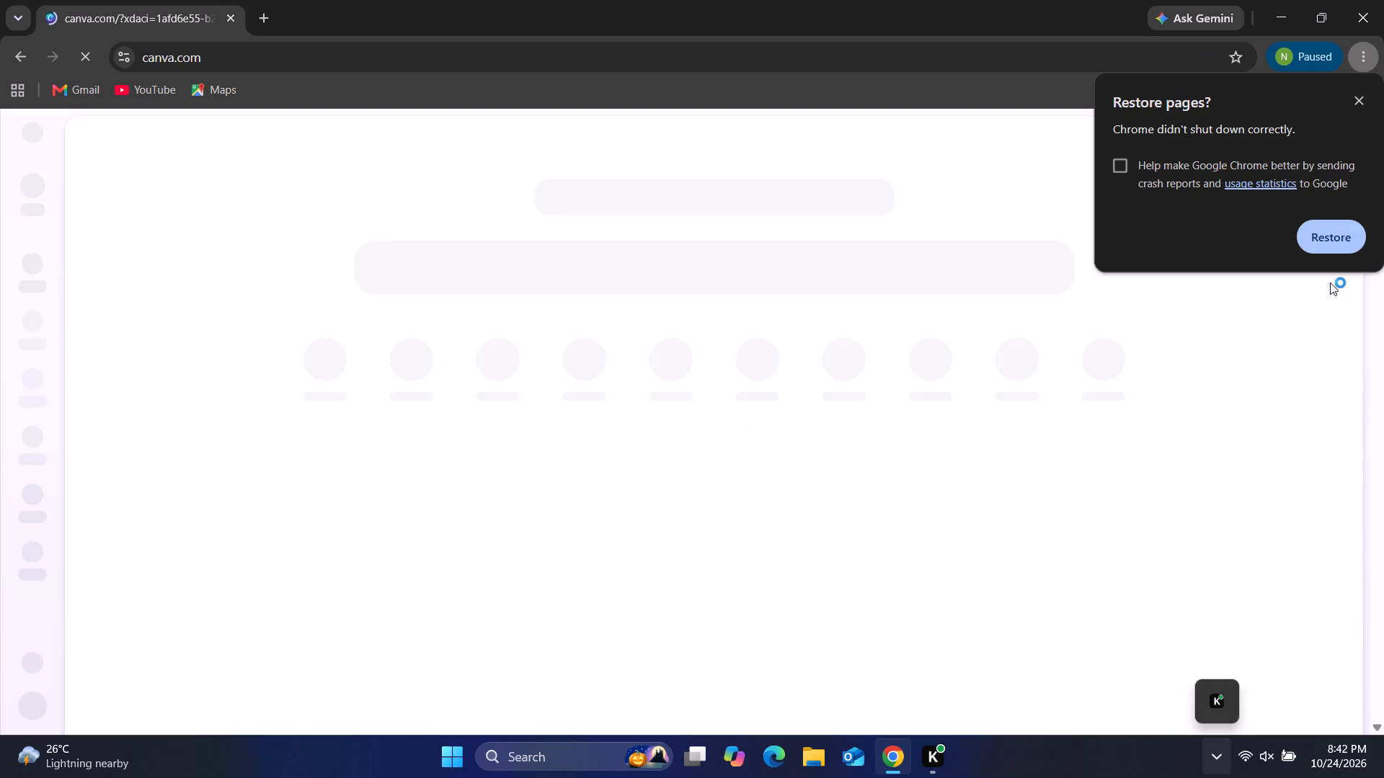
click(1357, 102)
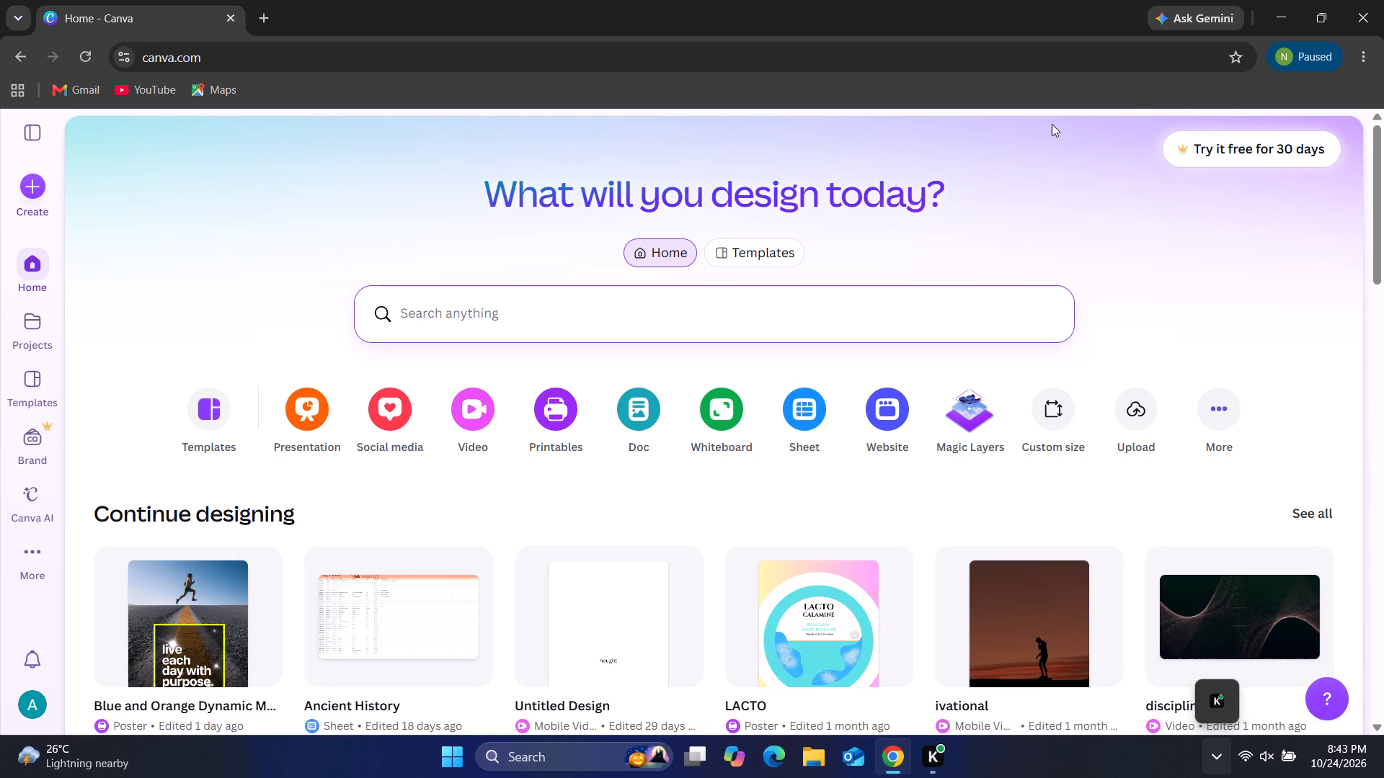
Search Canva for "poster", then refine the search to "poster diwali".
click(580, 298)
text(poster)
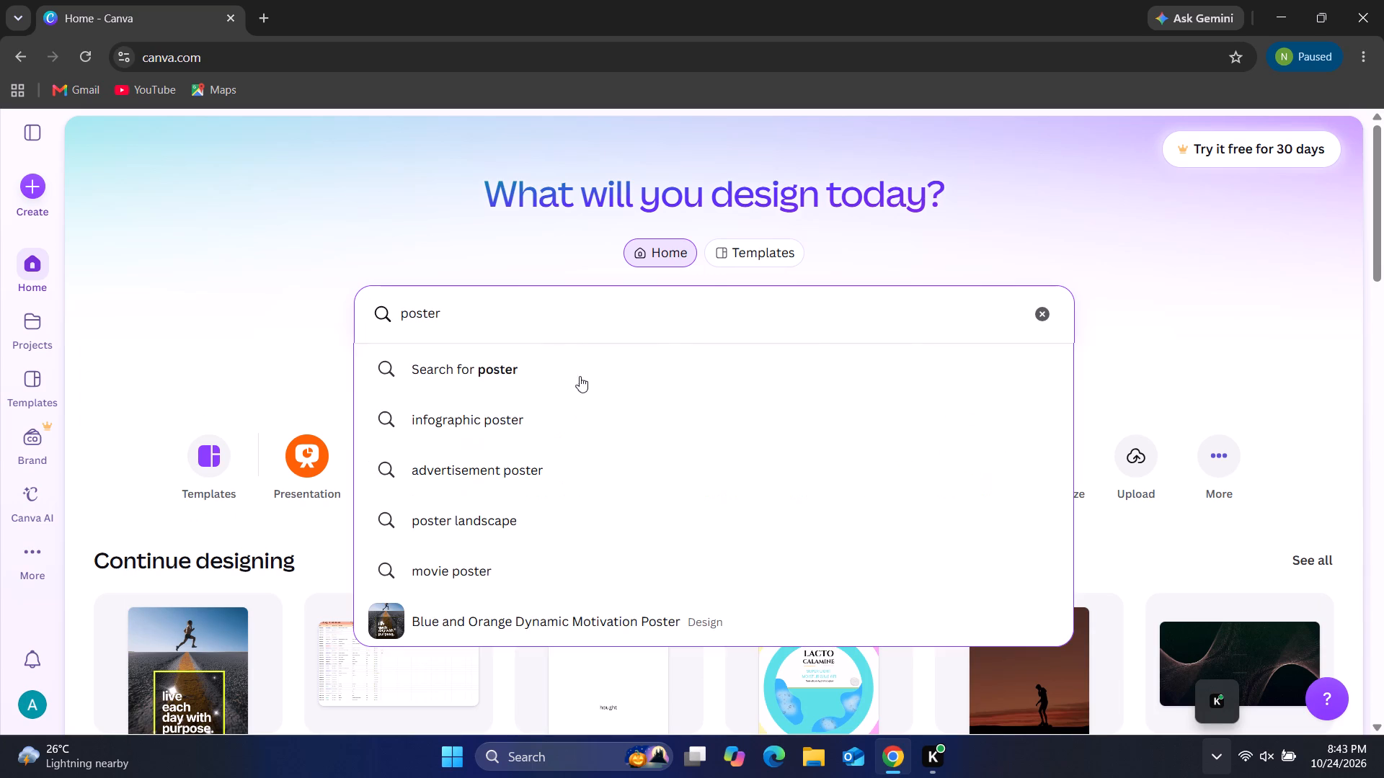
click(532, 371)
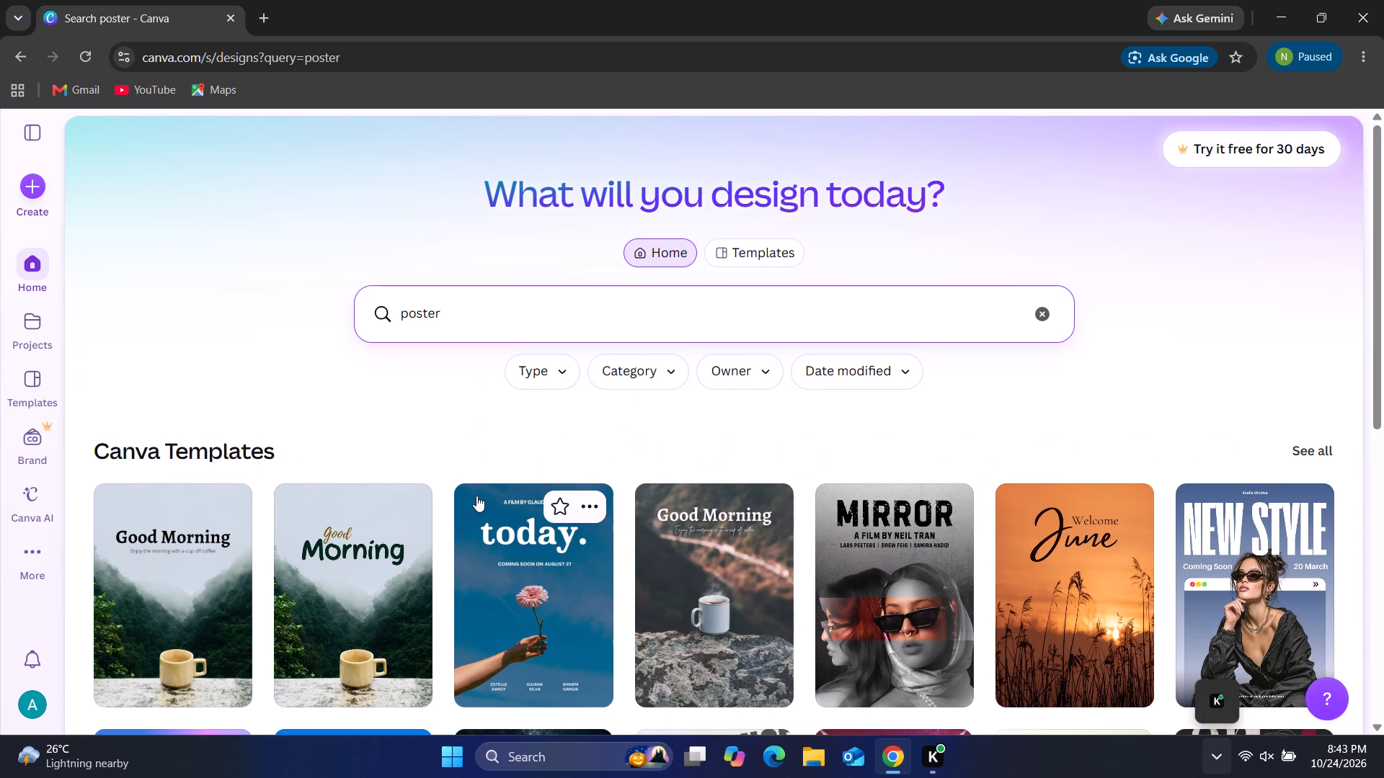
scroll(476, 496, down, 5)
scroll(476, 496, up, 5)
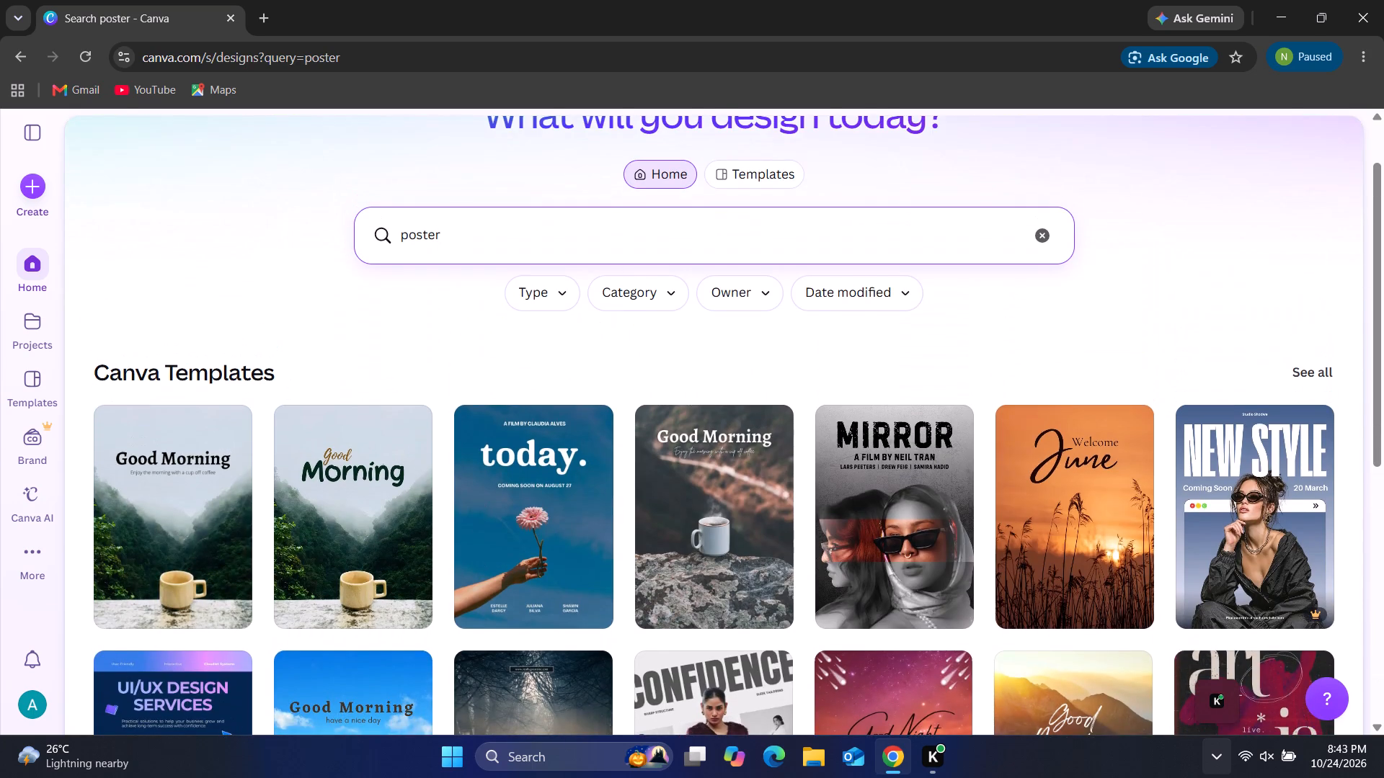
click(604, 239)
key(space)
text(diwali)
key(Return)
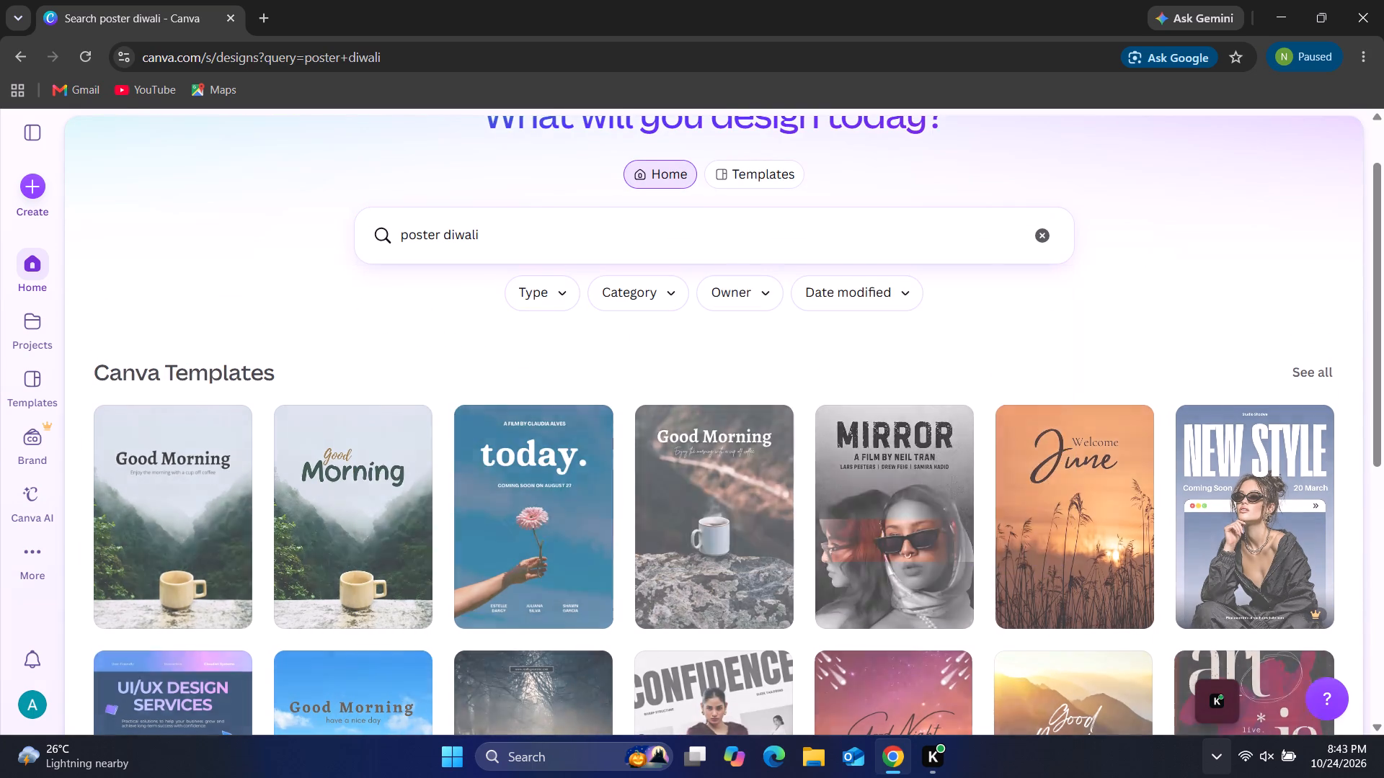
Browse the Diwali poster templates and preview the Yellow and Orange Illustrated Diwali Festival Poster.
scroll(604, 239, down, 1)
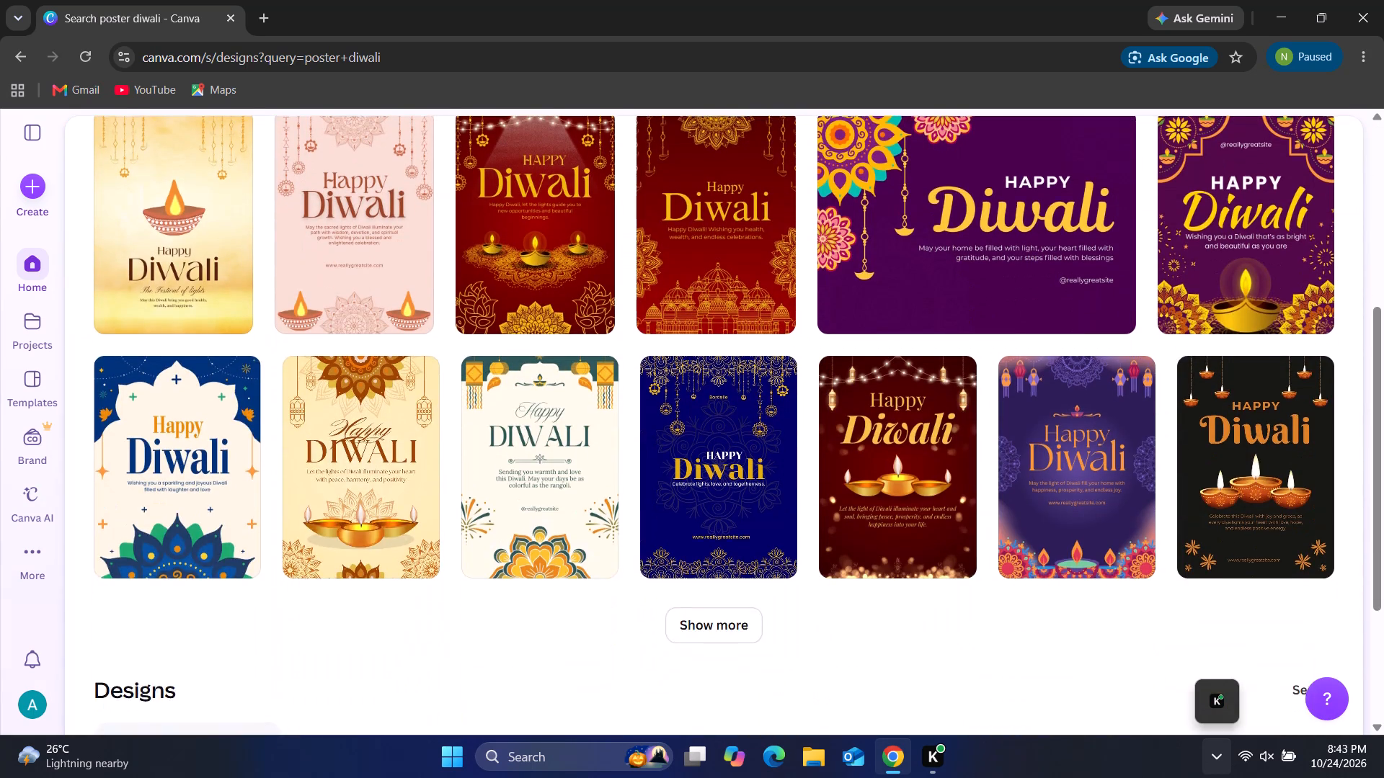
scroll(604, 239, down, 3)
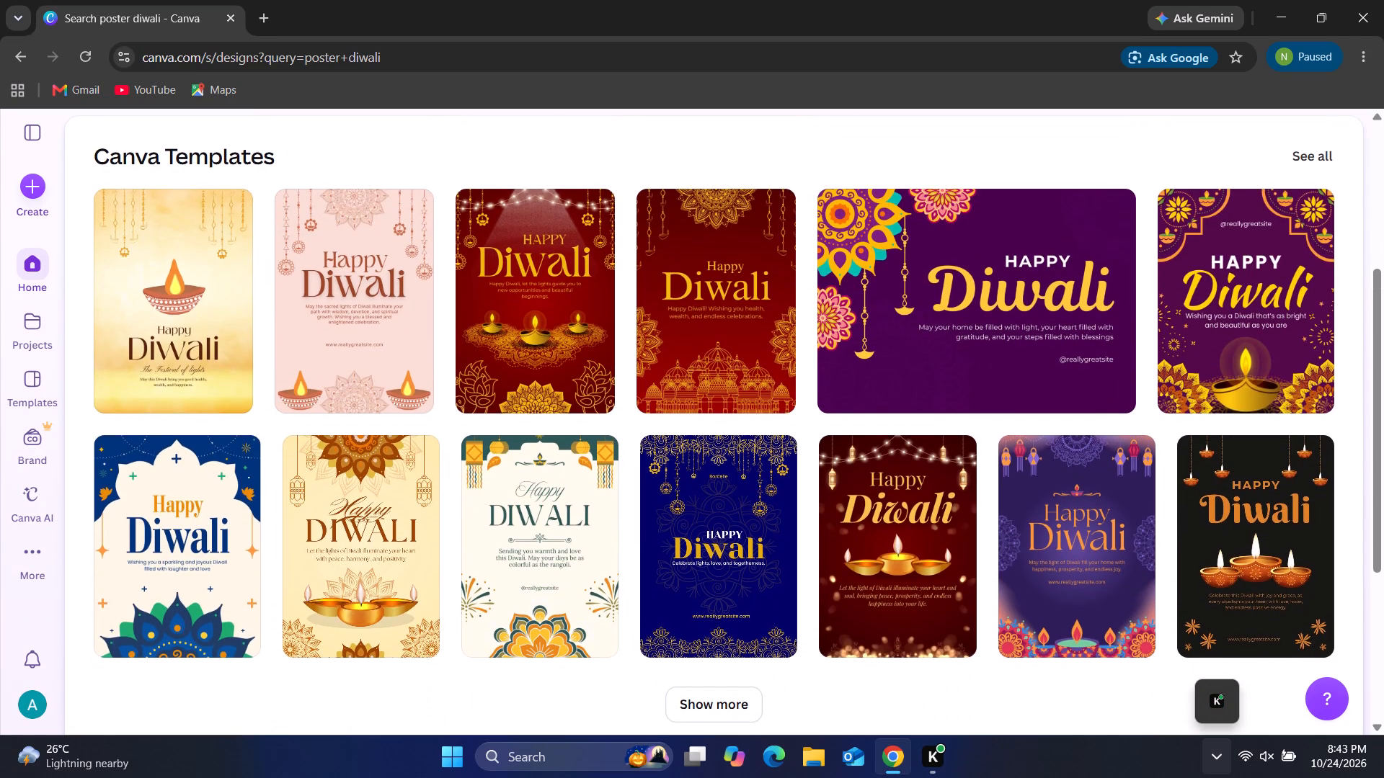
scroll(604, 239, down, 1)
scroll(604, 239, right, 1)
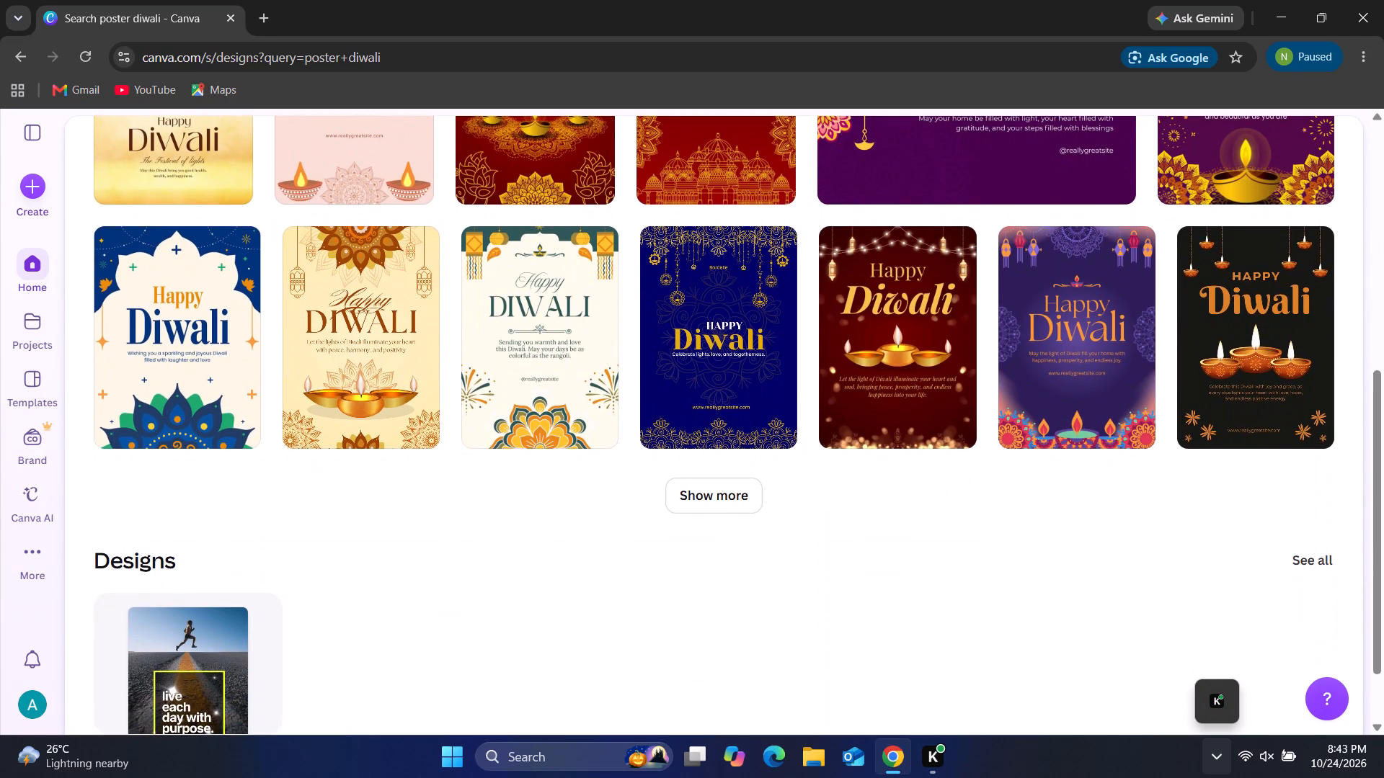
scroll(604, 239, right, 1)
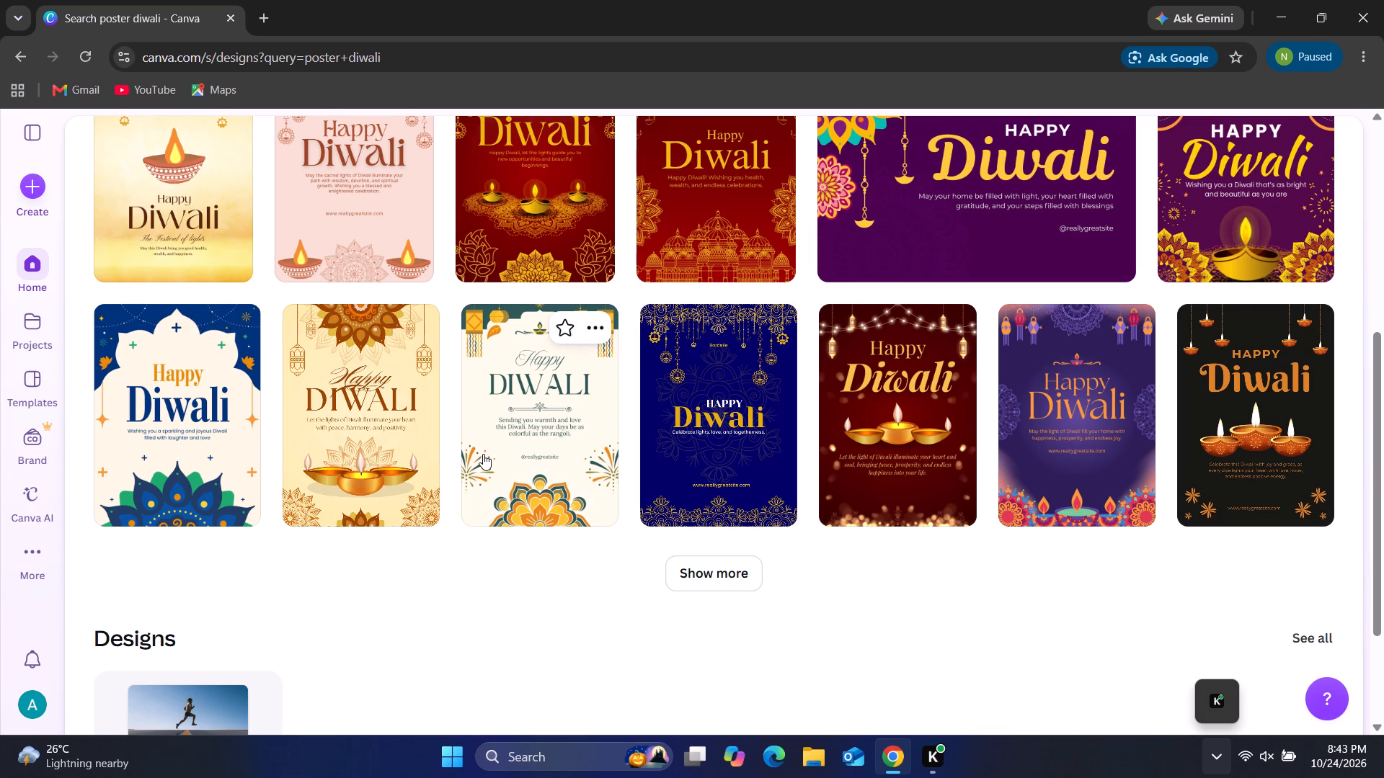
scroll(483, 454, right, 1)
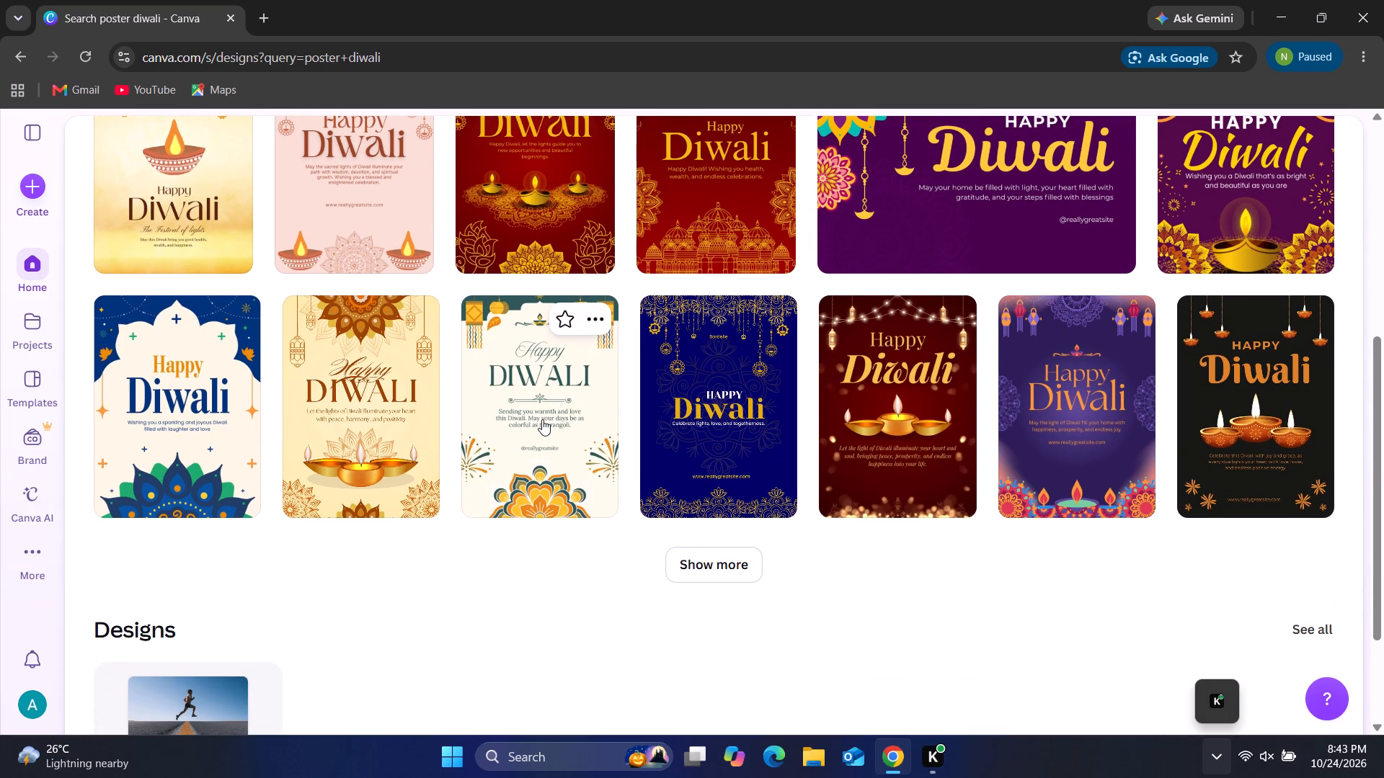
scroll(673, 172, right, 1)
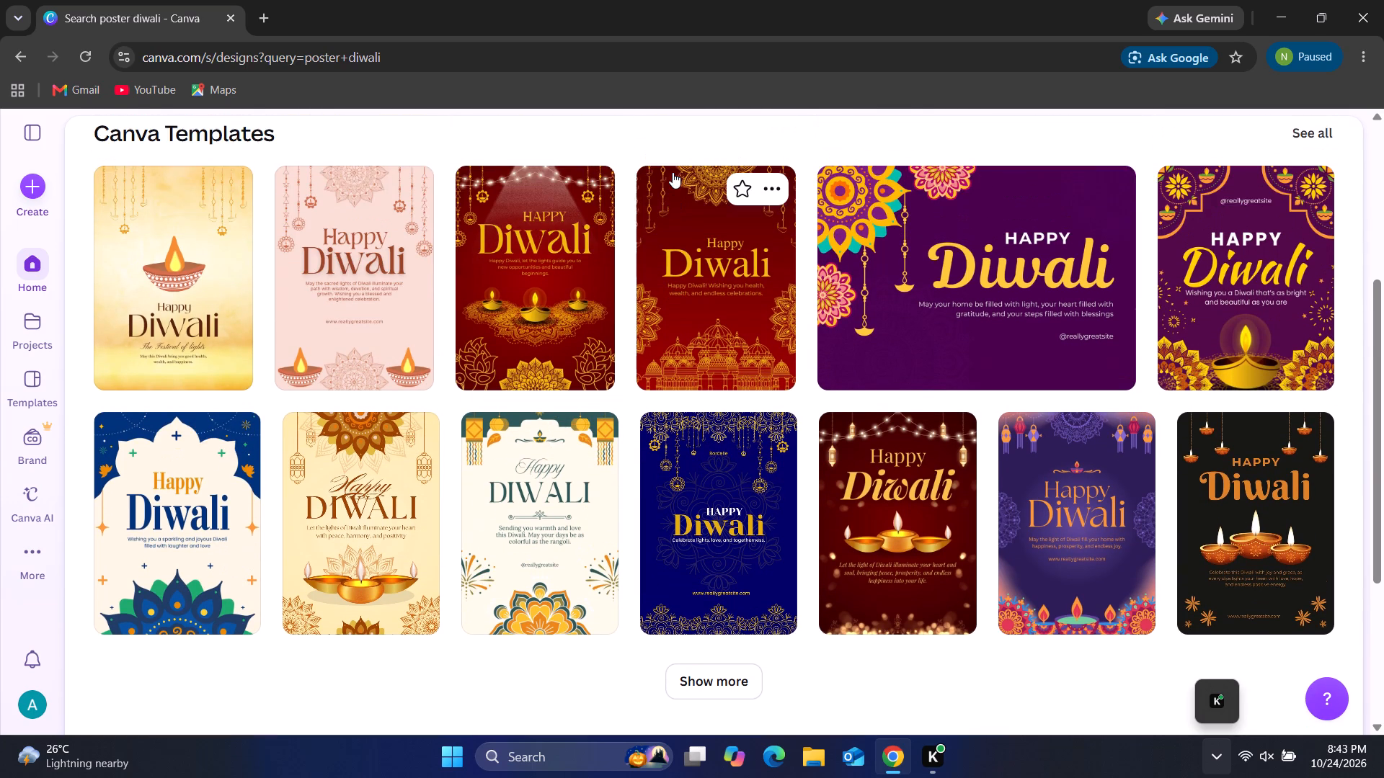
scroll(673, 172, right, 1)
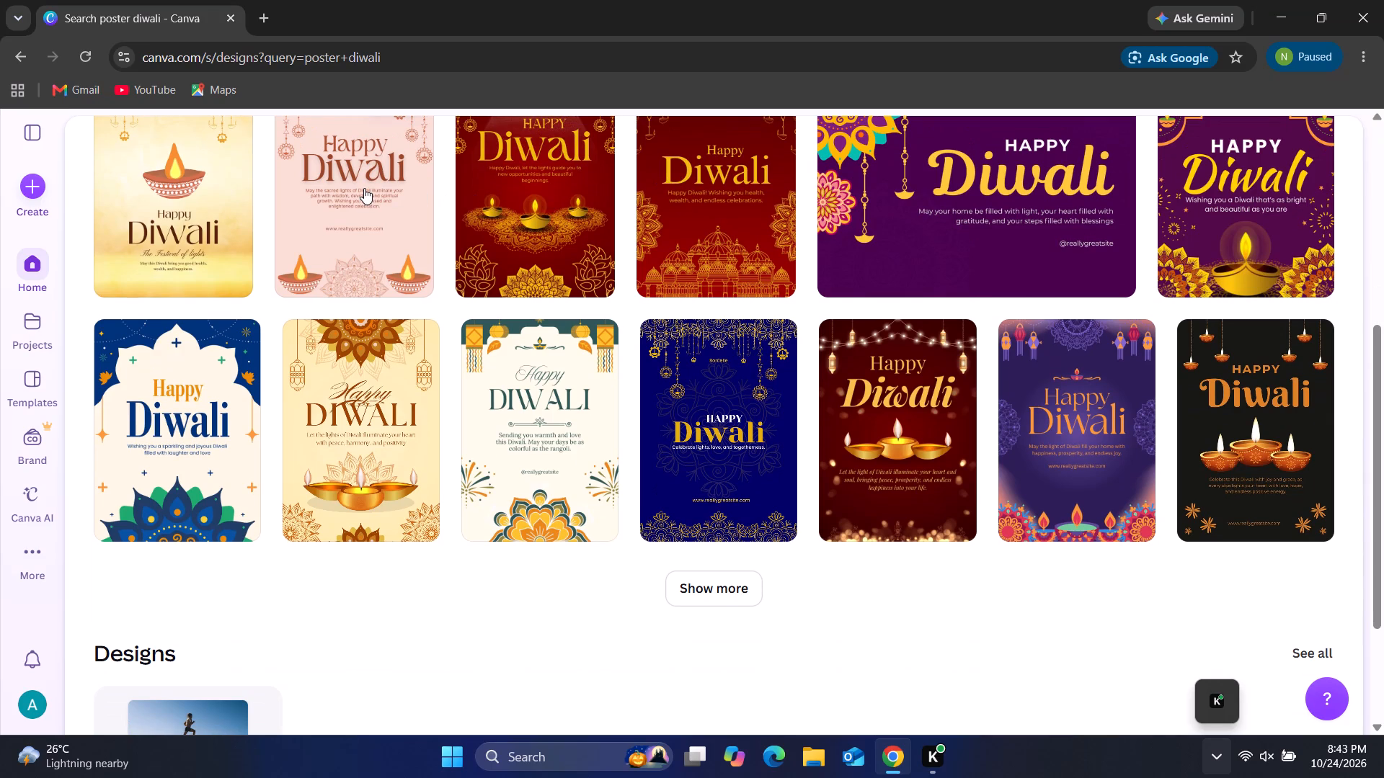
click(221, 199)
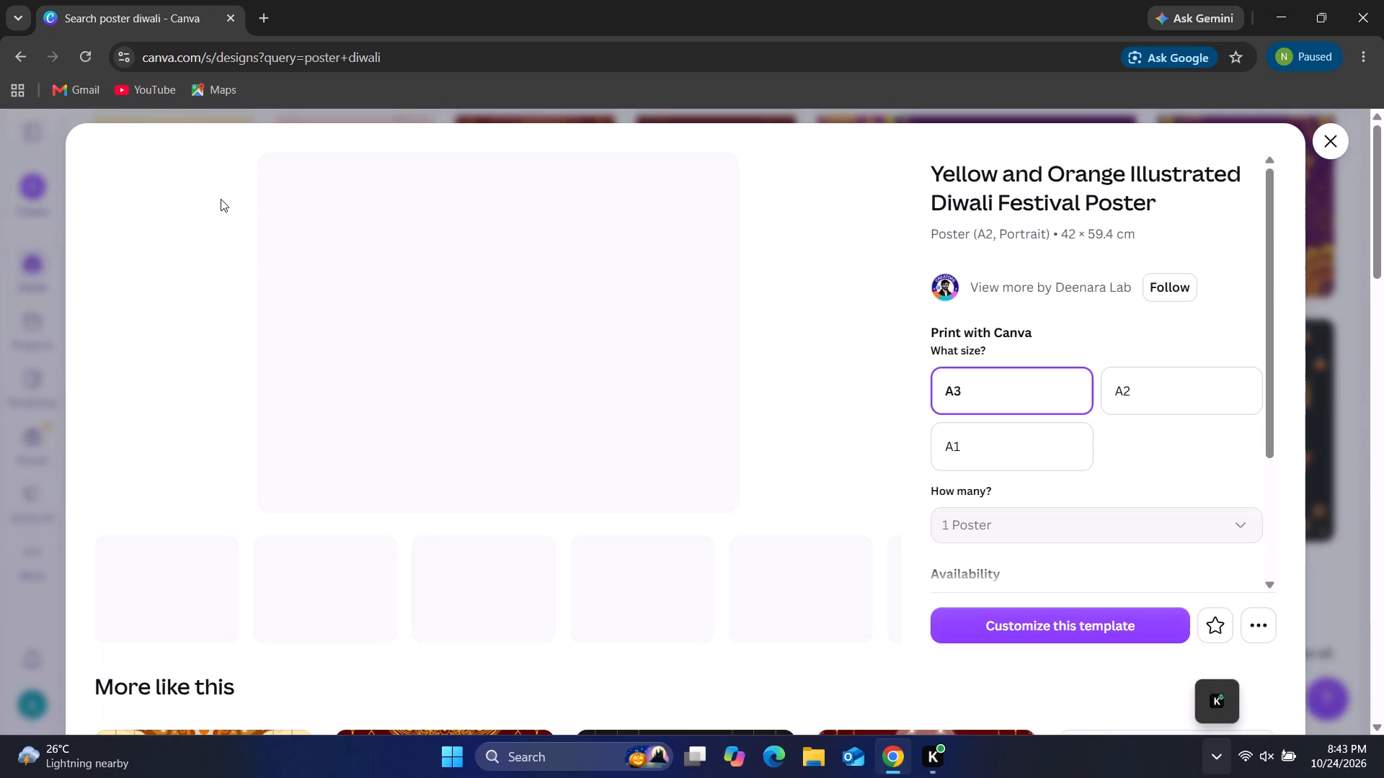
click(1334, 138)
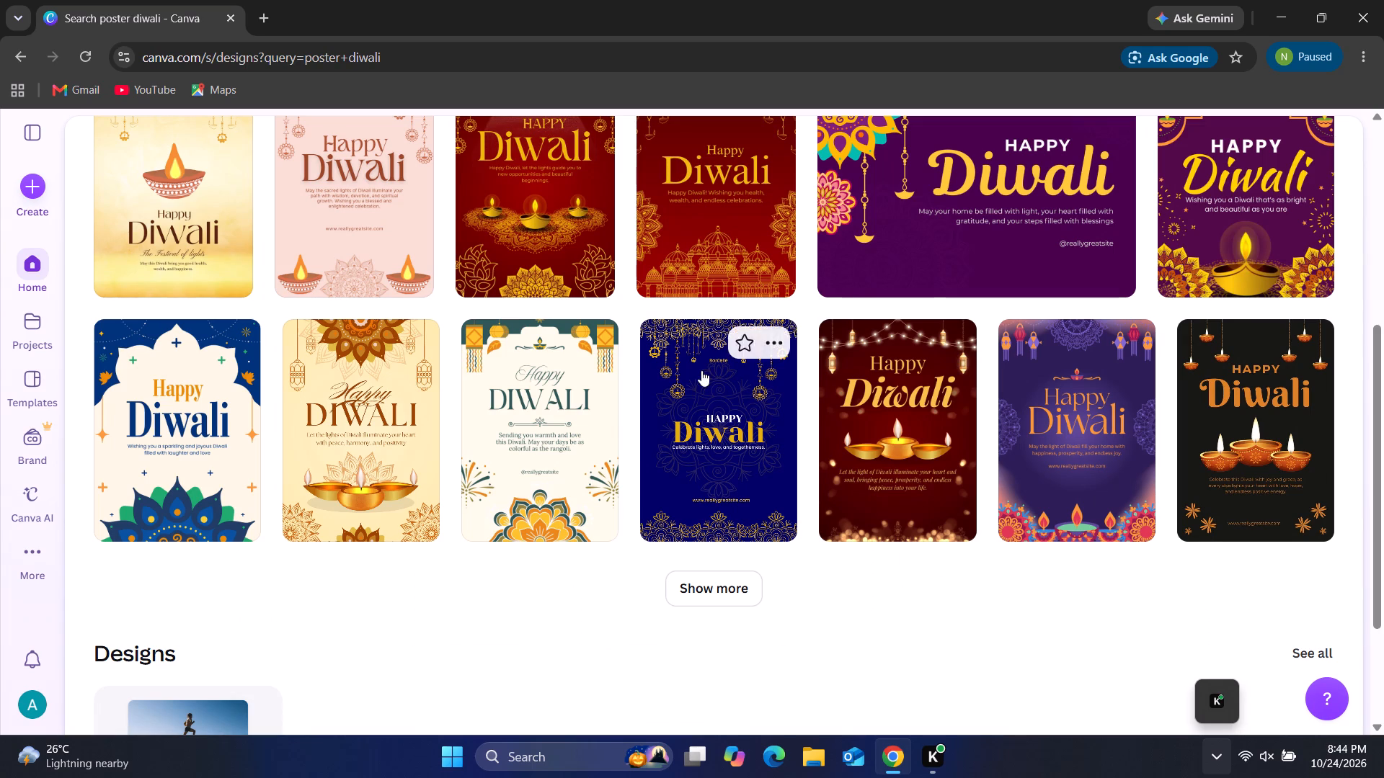
Open the Blue And Green Illustrative Happy Diwali Poster template for customizing in the editor.
double_click(134, 453)
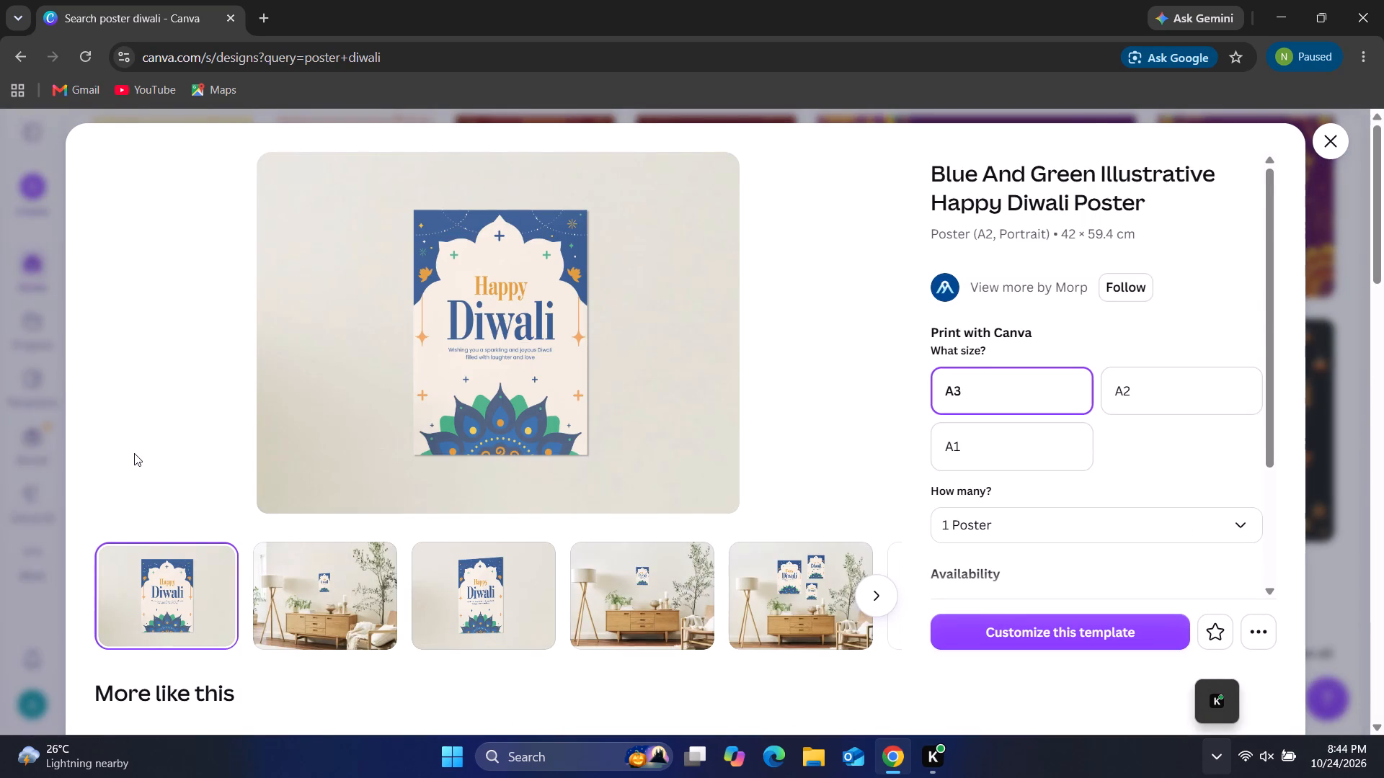
click(1025, 628)
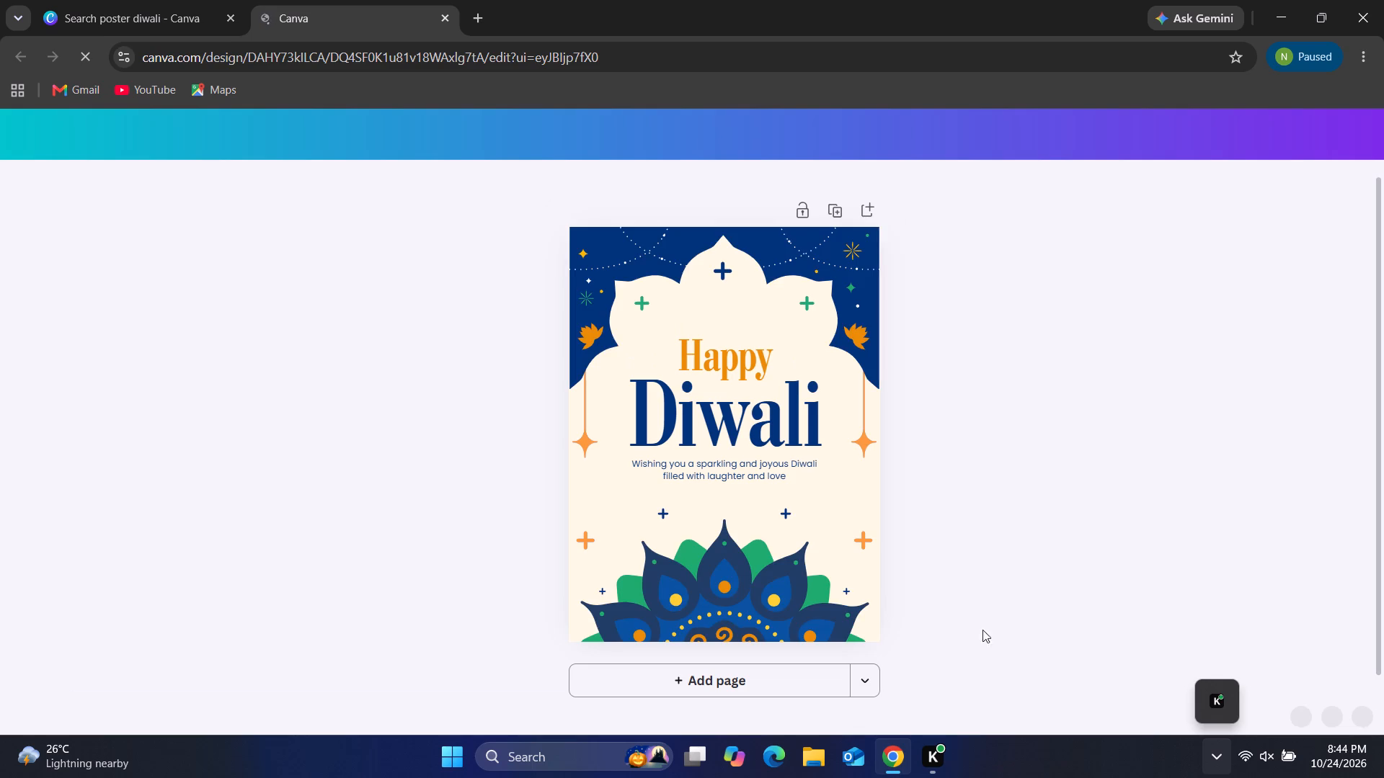
Delete the orange plus sign at the poster's left edge, just above the floral mandala.
click(609, 529)
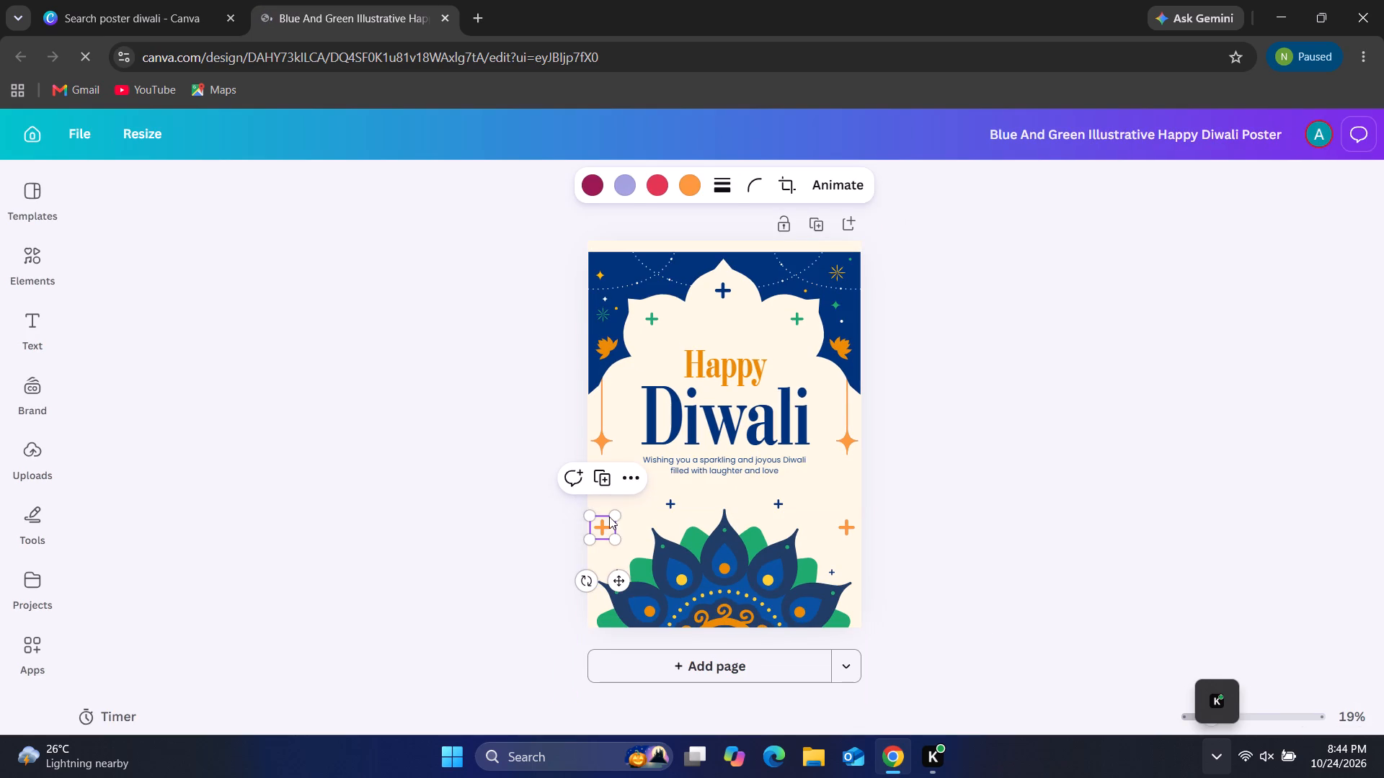
click(628, 485)
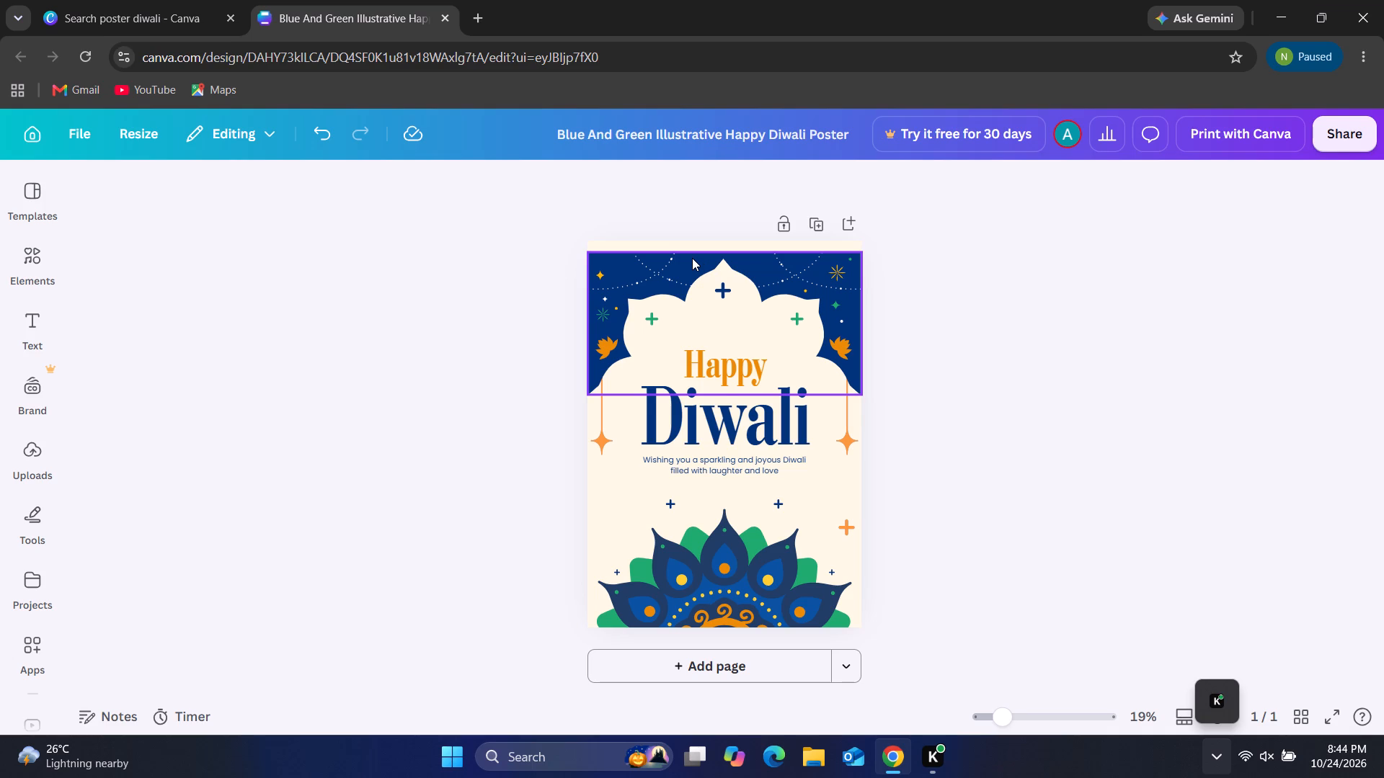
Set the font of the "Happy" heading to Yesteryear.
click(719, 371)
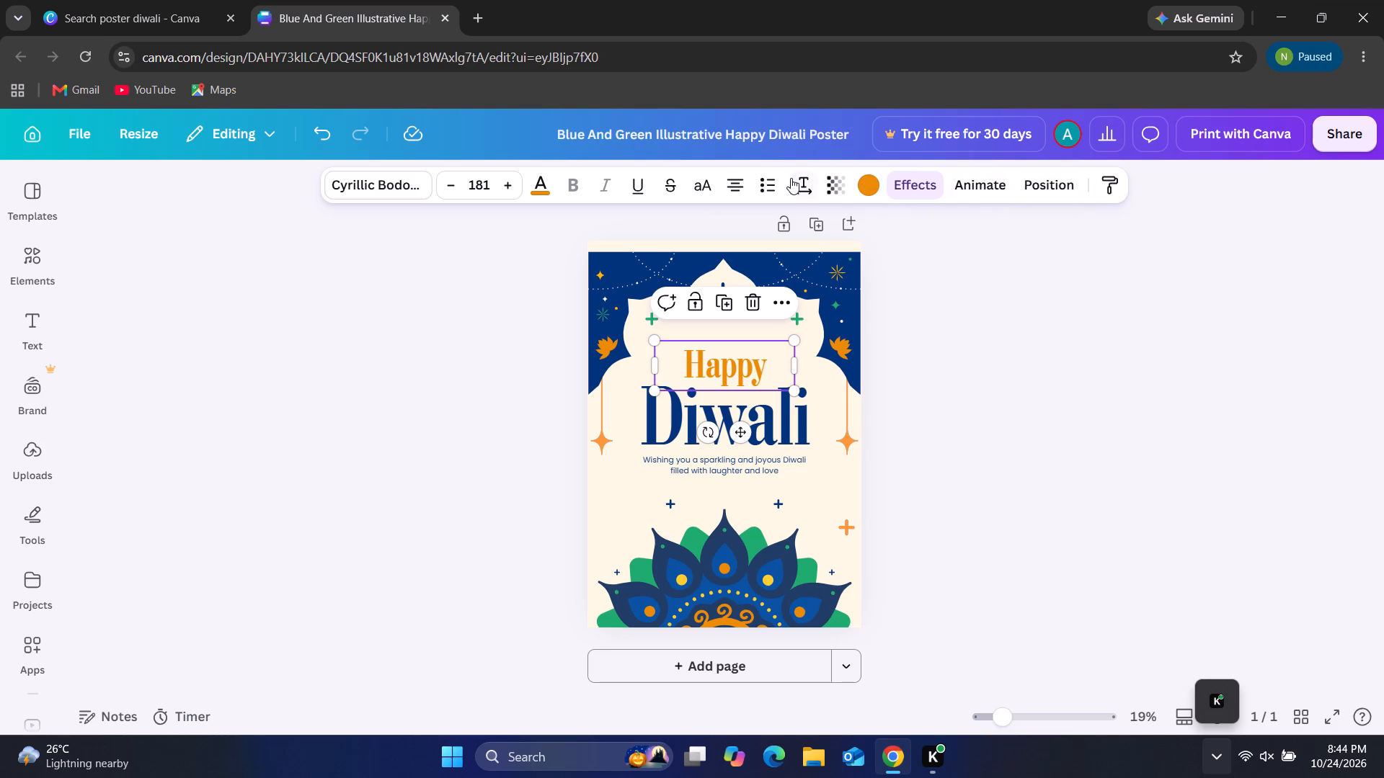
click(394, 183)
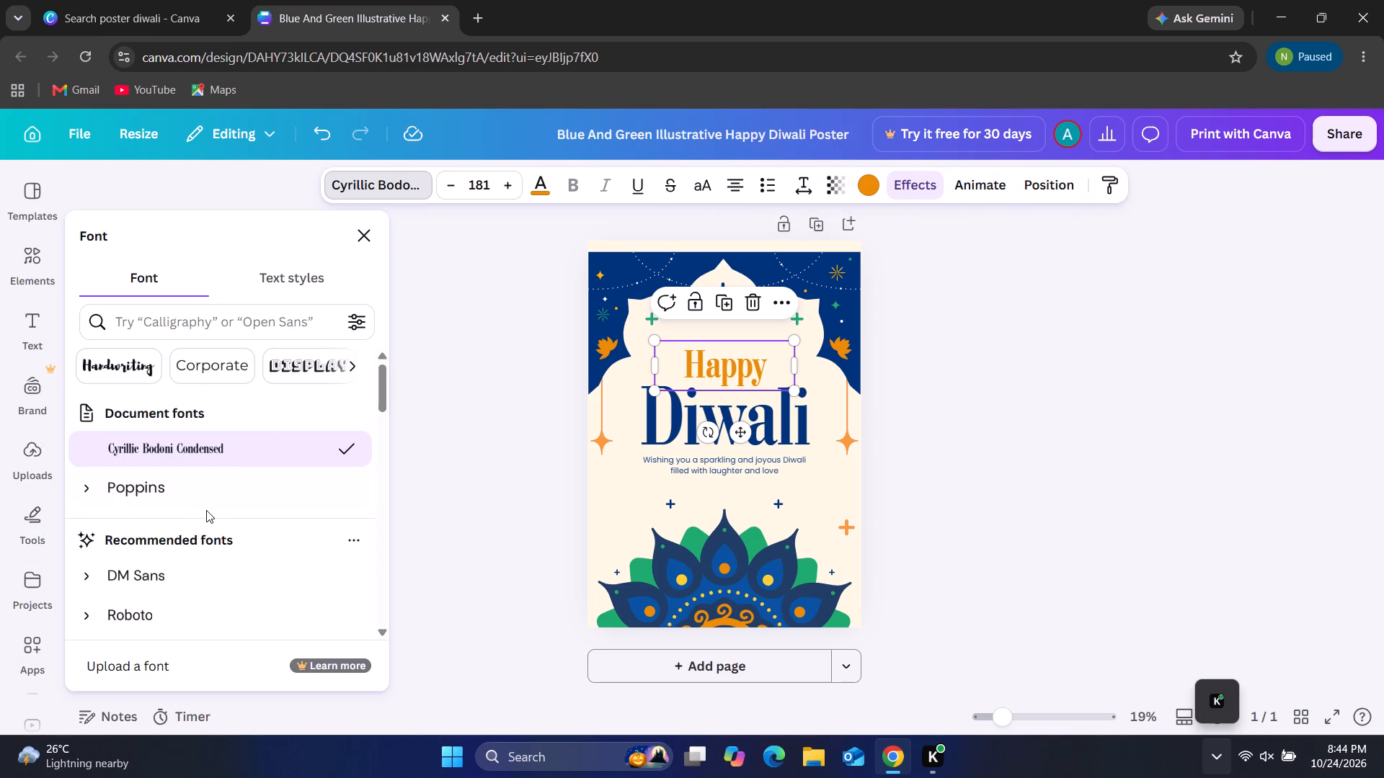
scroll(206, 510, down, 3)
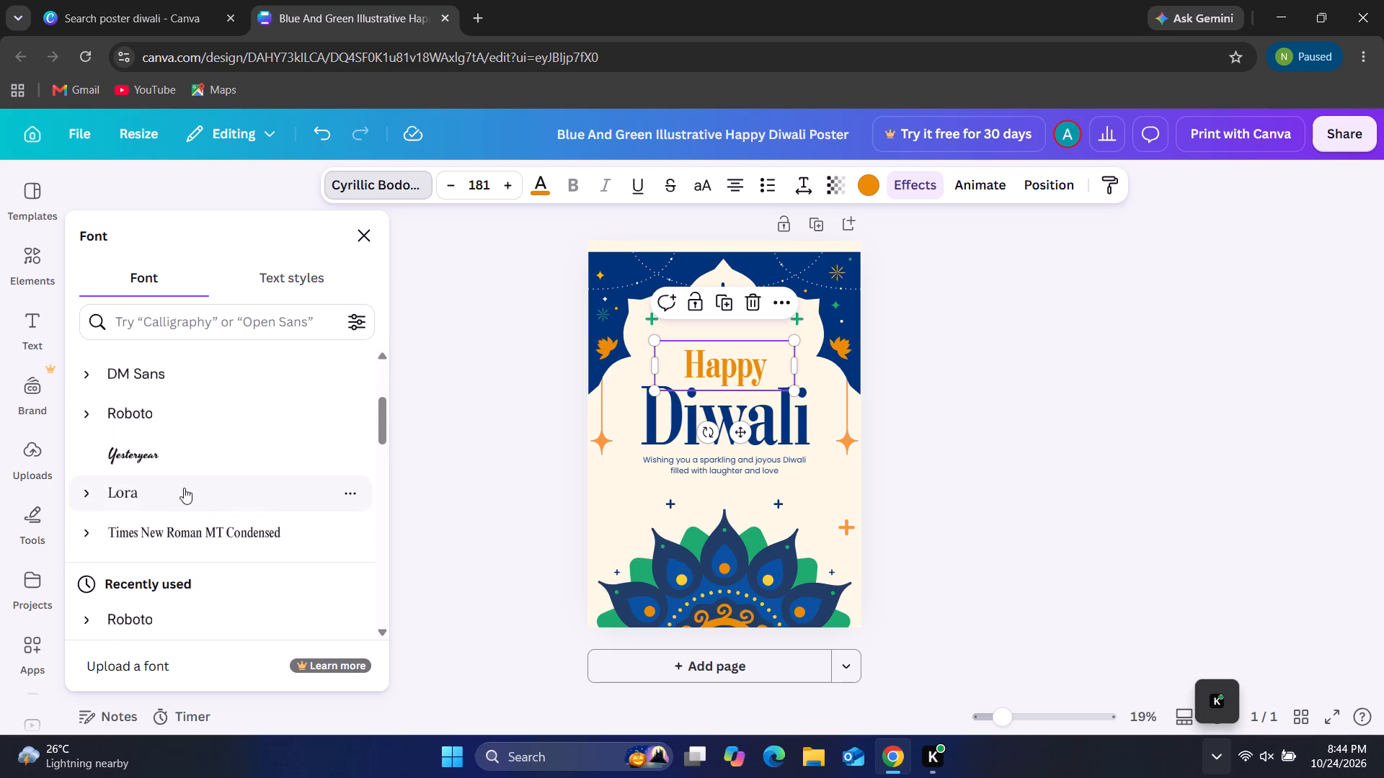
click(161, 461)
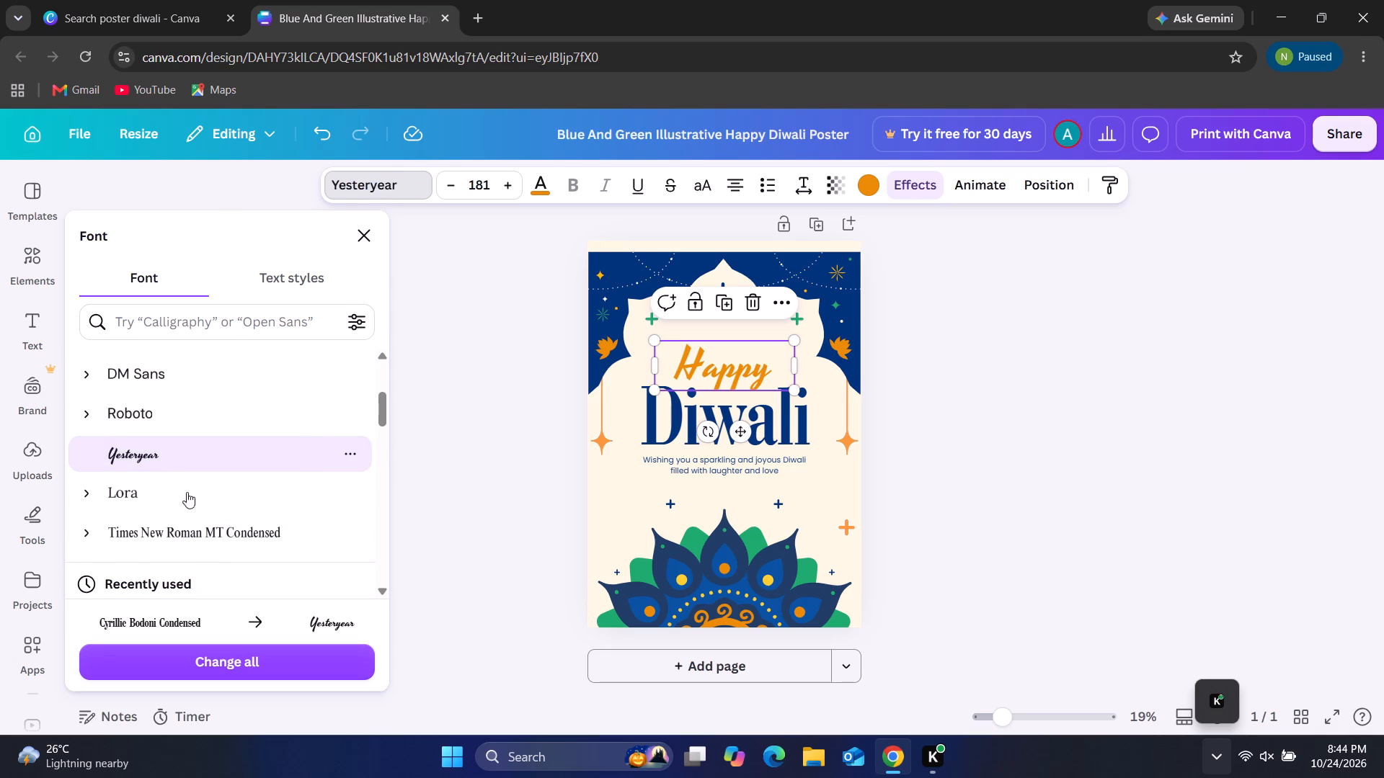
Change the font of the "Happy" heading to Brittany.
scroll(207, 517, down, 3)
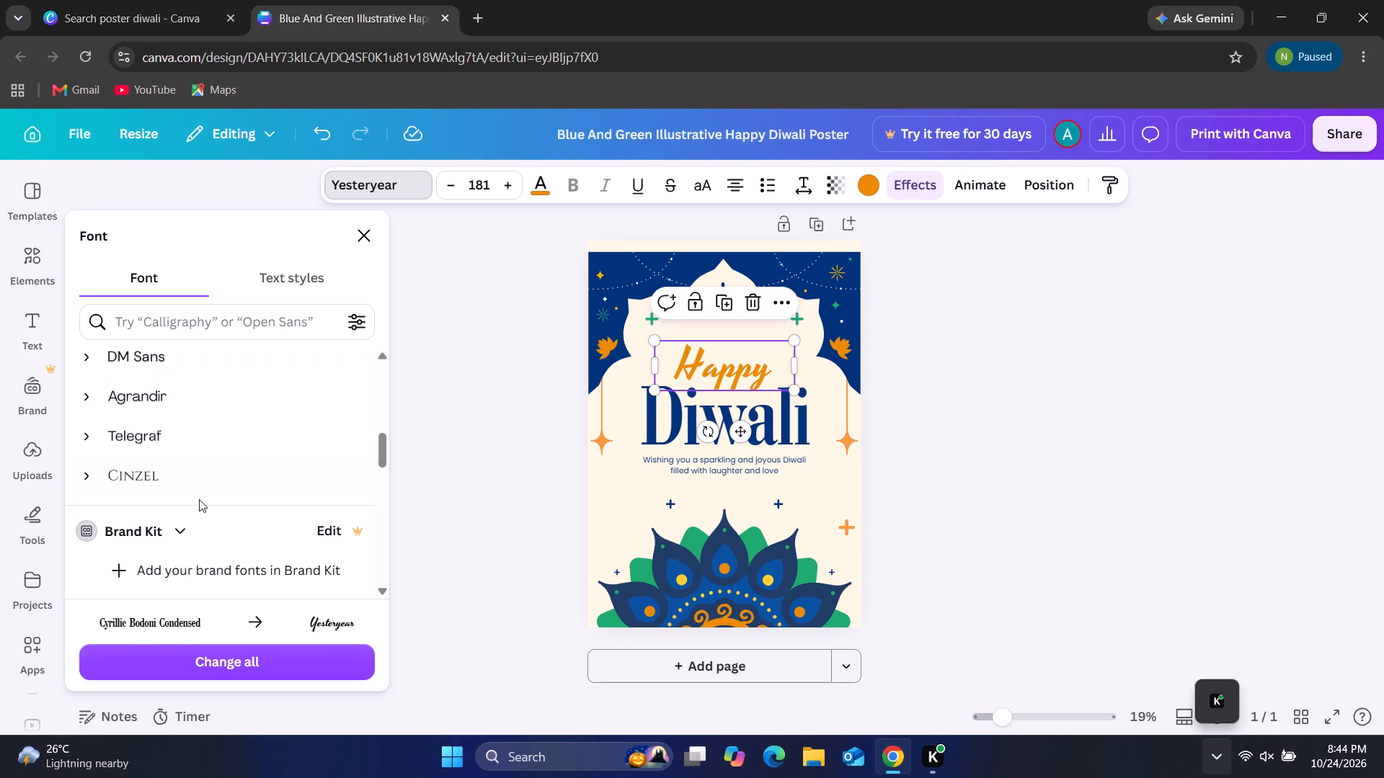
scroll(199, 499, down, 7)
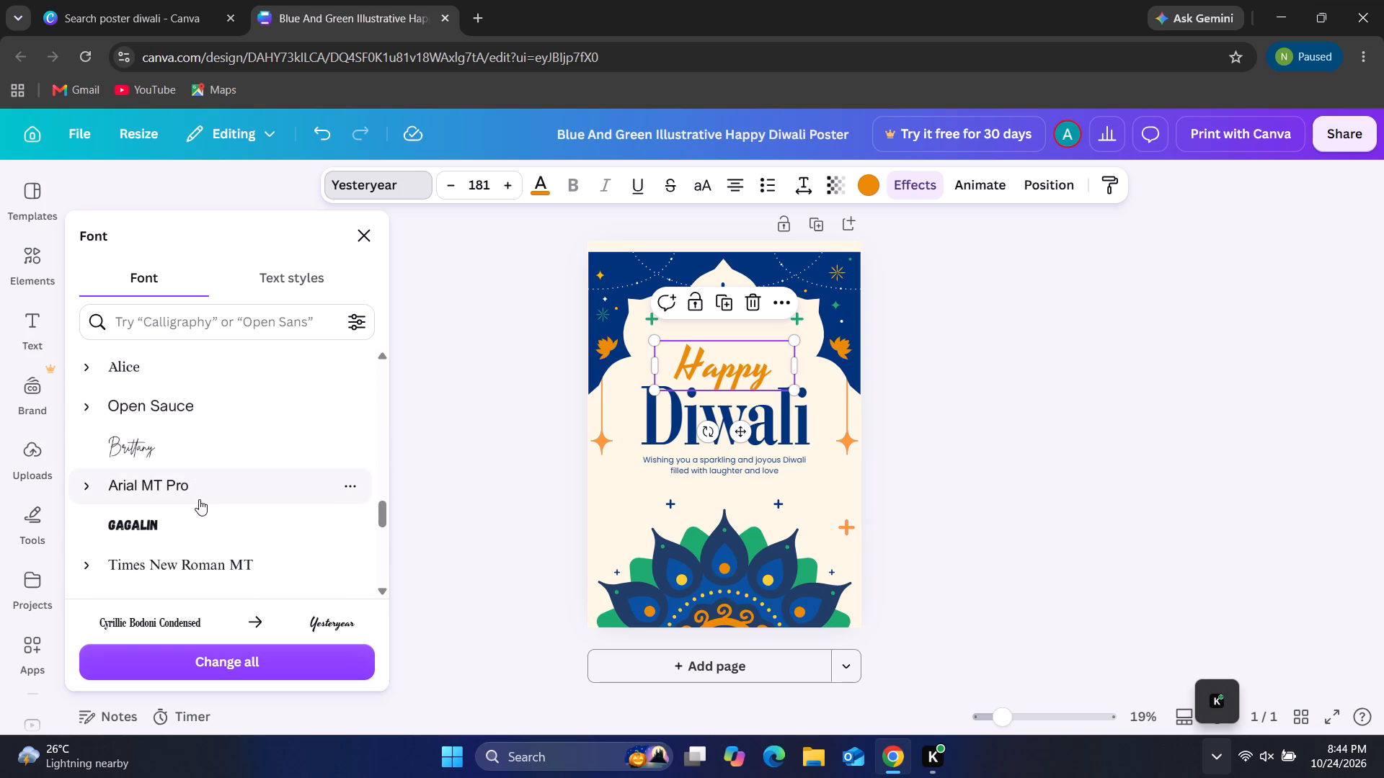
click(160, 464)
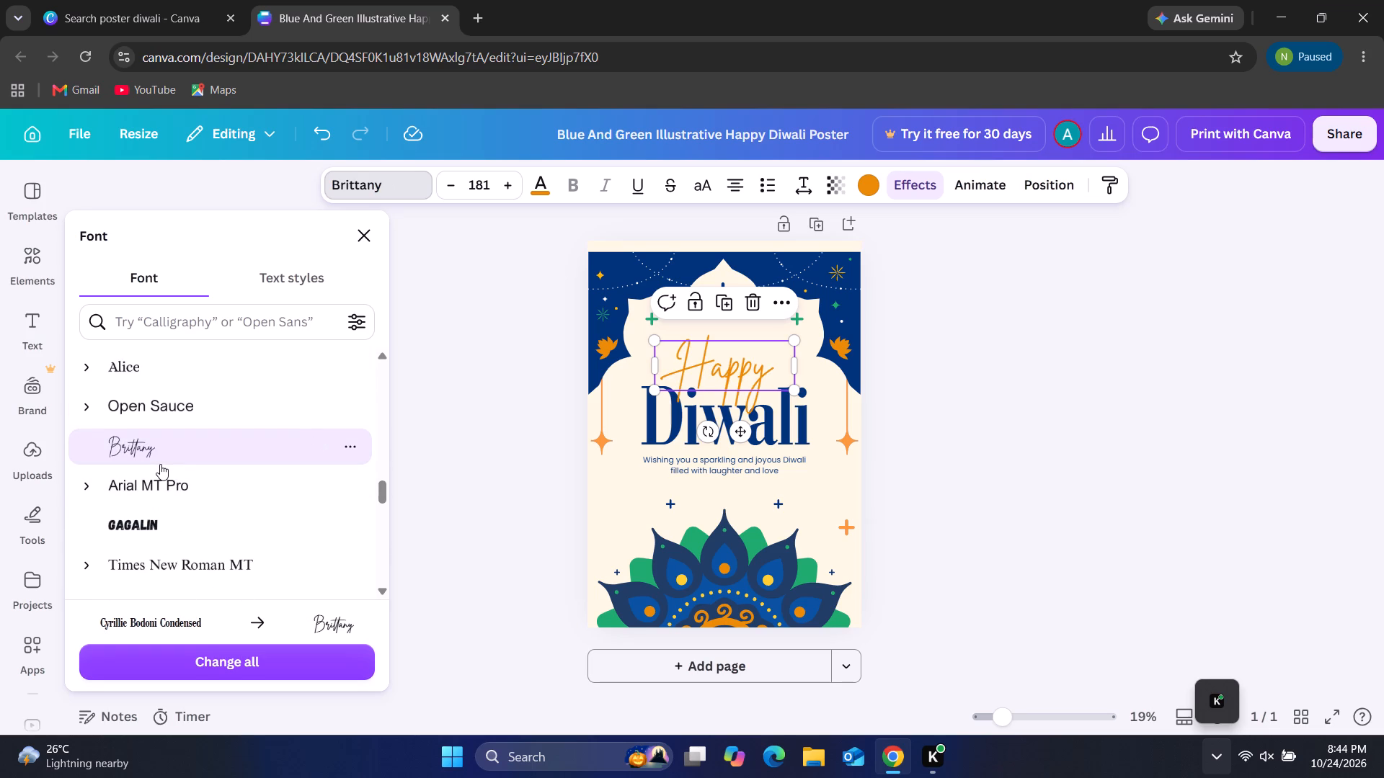
Change the font of the "Happy" heading to Comic Sans.
scroll(160, 464, down, 1)
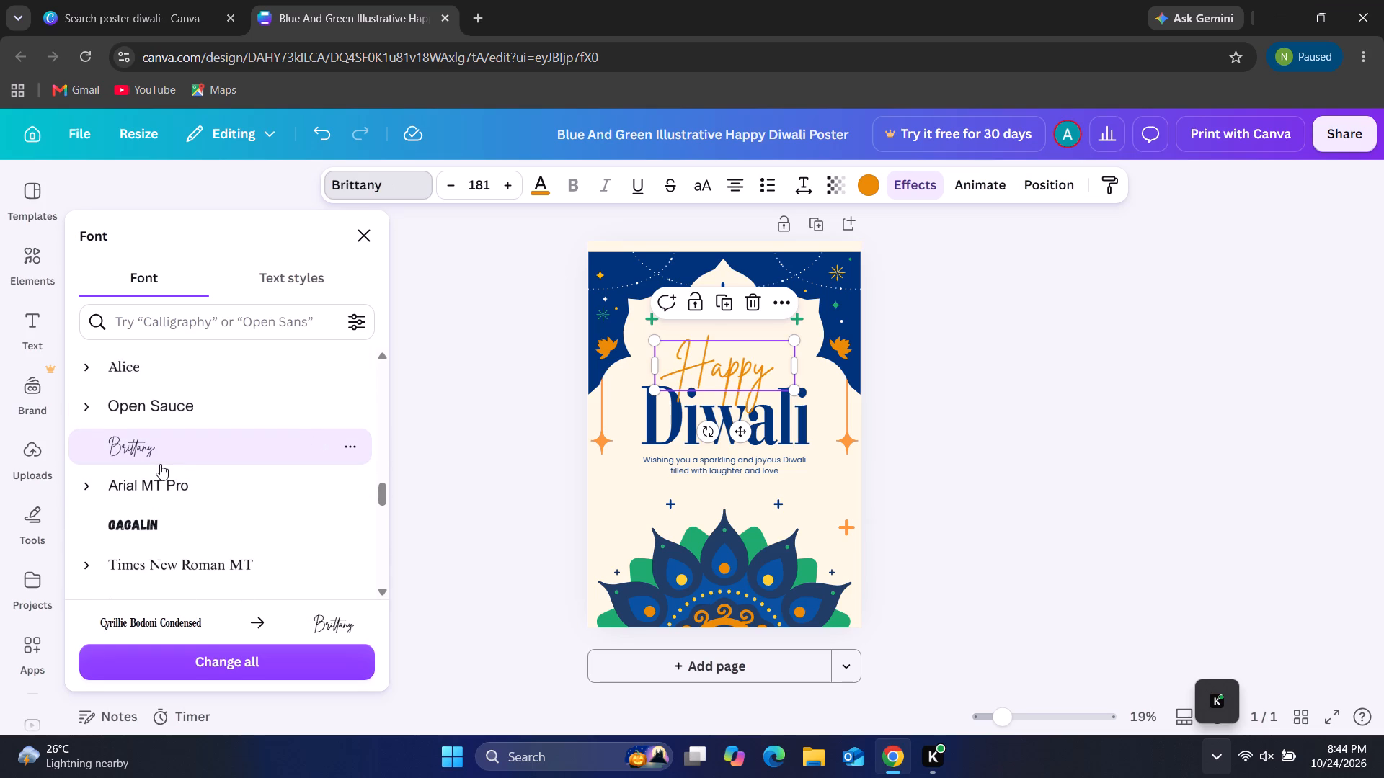
scroll(160, 464, down, 2)
click(160, 464)
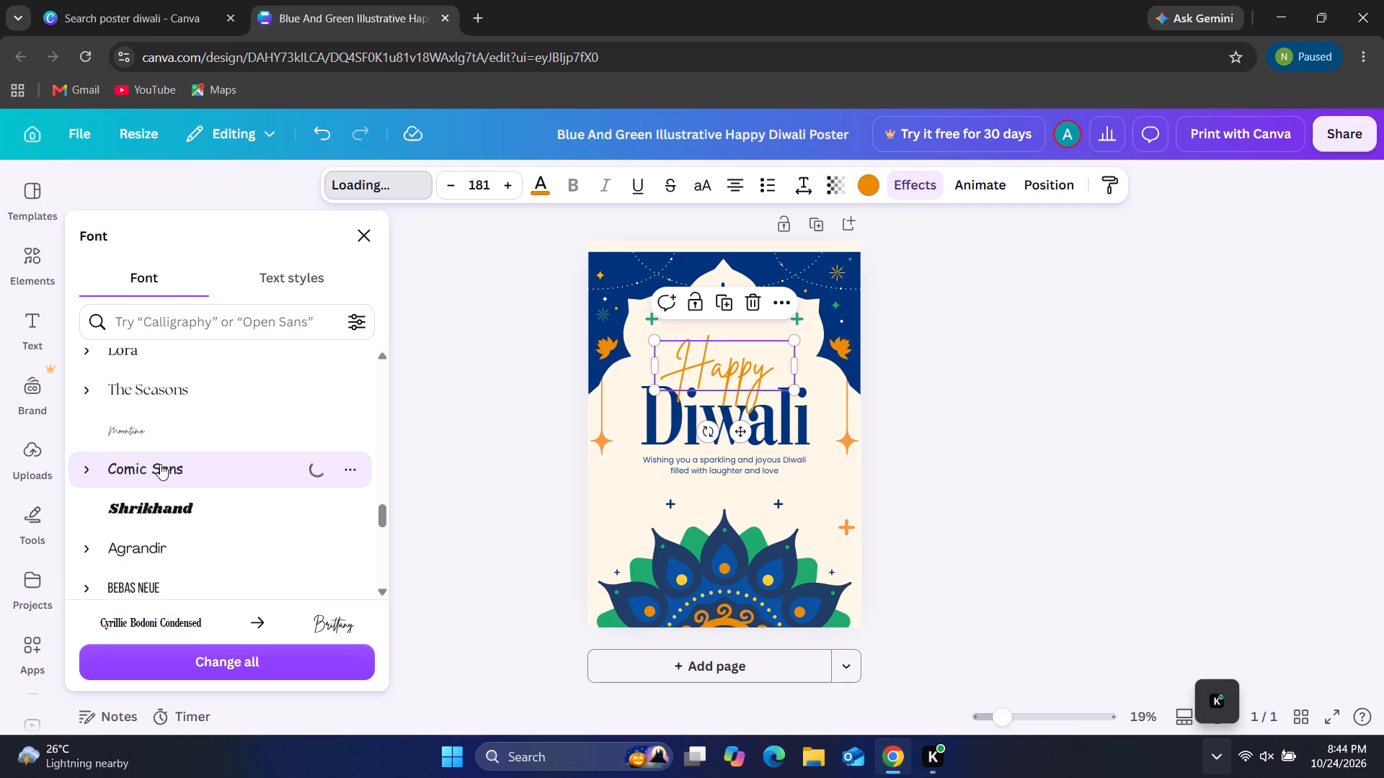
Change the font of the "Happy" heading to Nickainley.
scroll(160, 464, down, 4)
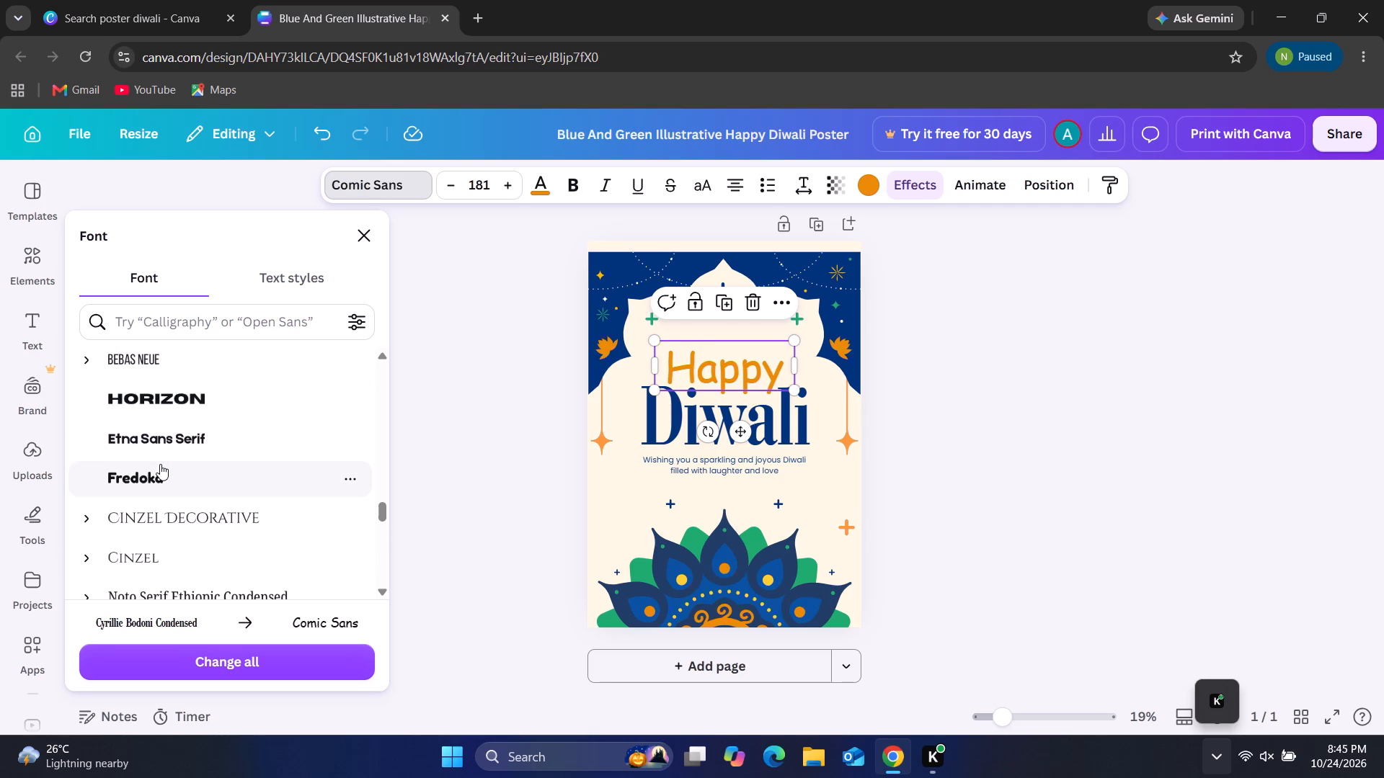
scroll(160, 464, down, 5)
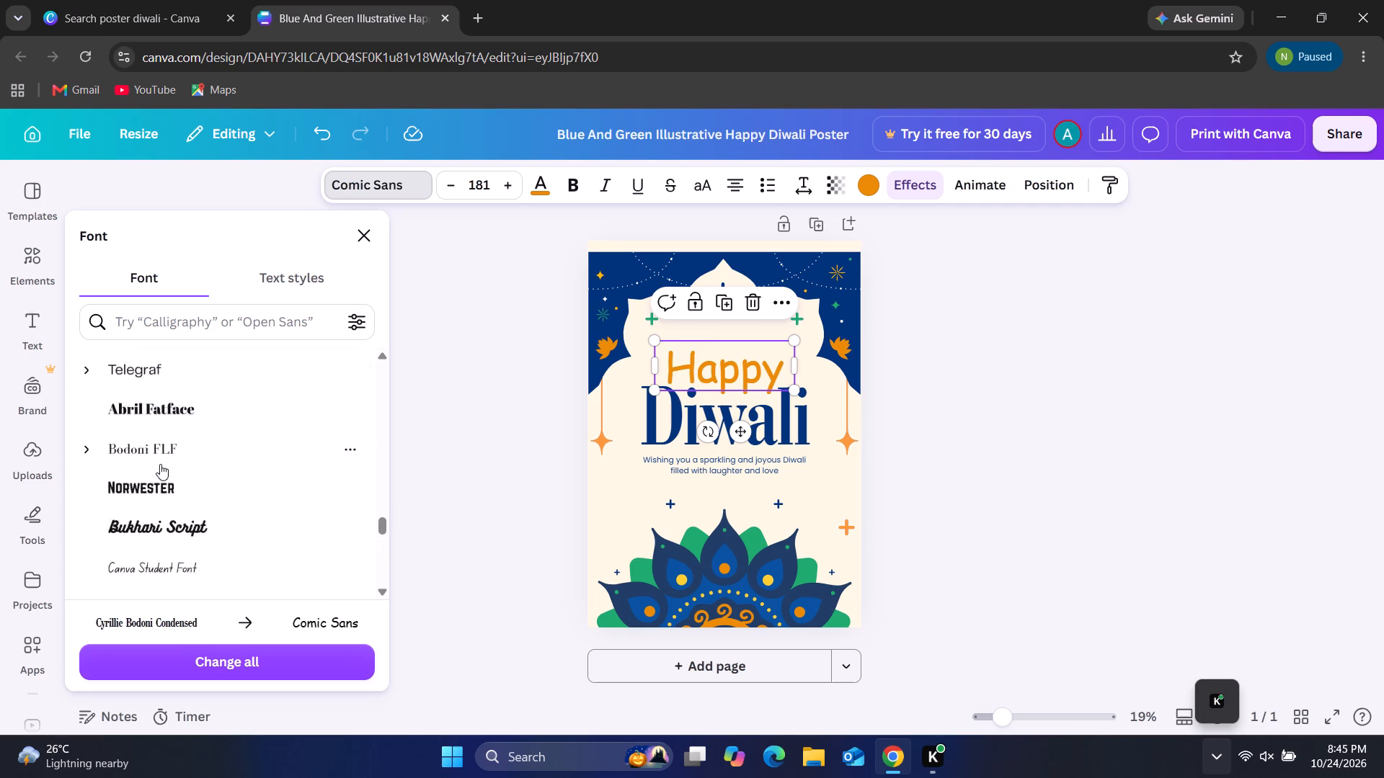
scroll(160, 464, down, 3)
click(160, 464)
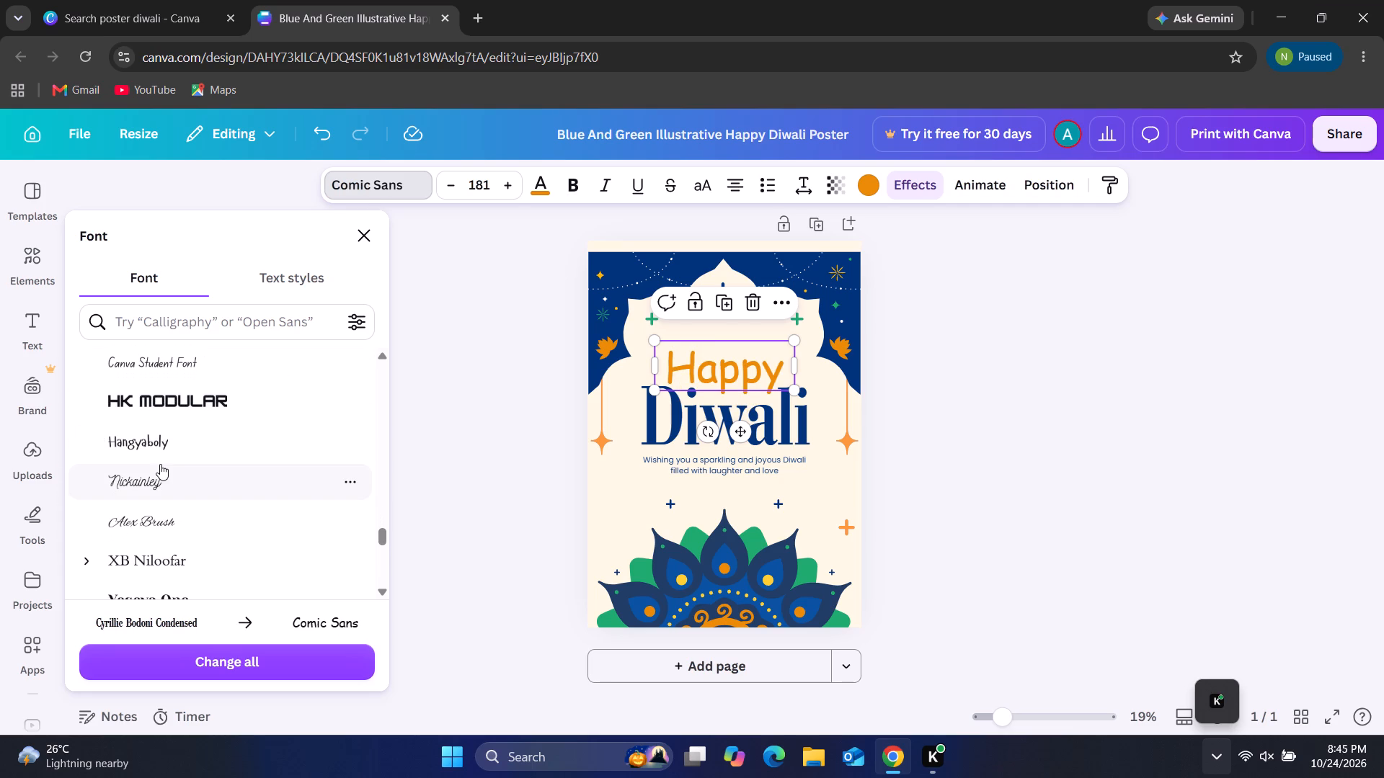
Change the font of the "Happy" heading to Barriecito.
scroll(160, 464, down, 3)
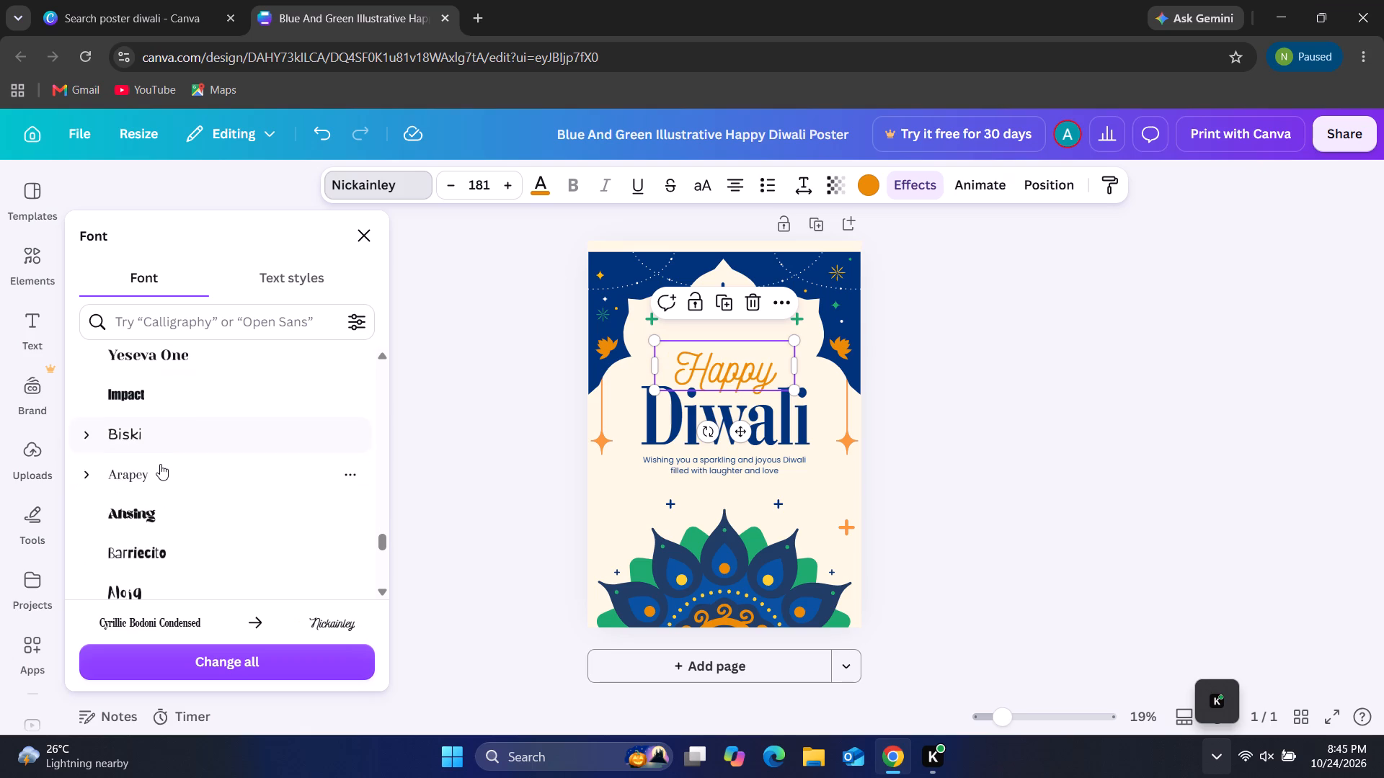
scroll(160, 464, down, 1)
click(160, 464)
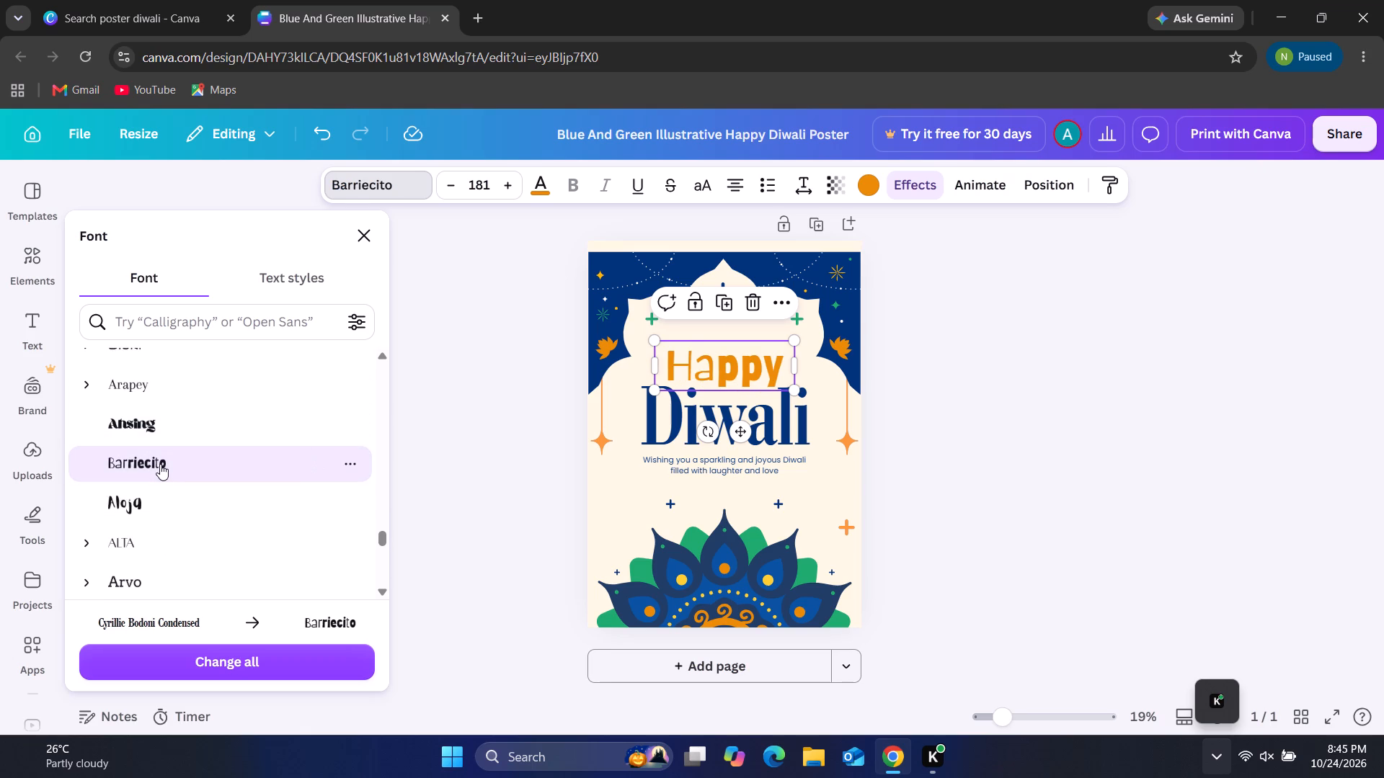
Set the font of the "Happy" heading to Ahsing.
click(156, 417)
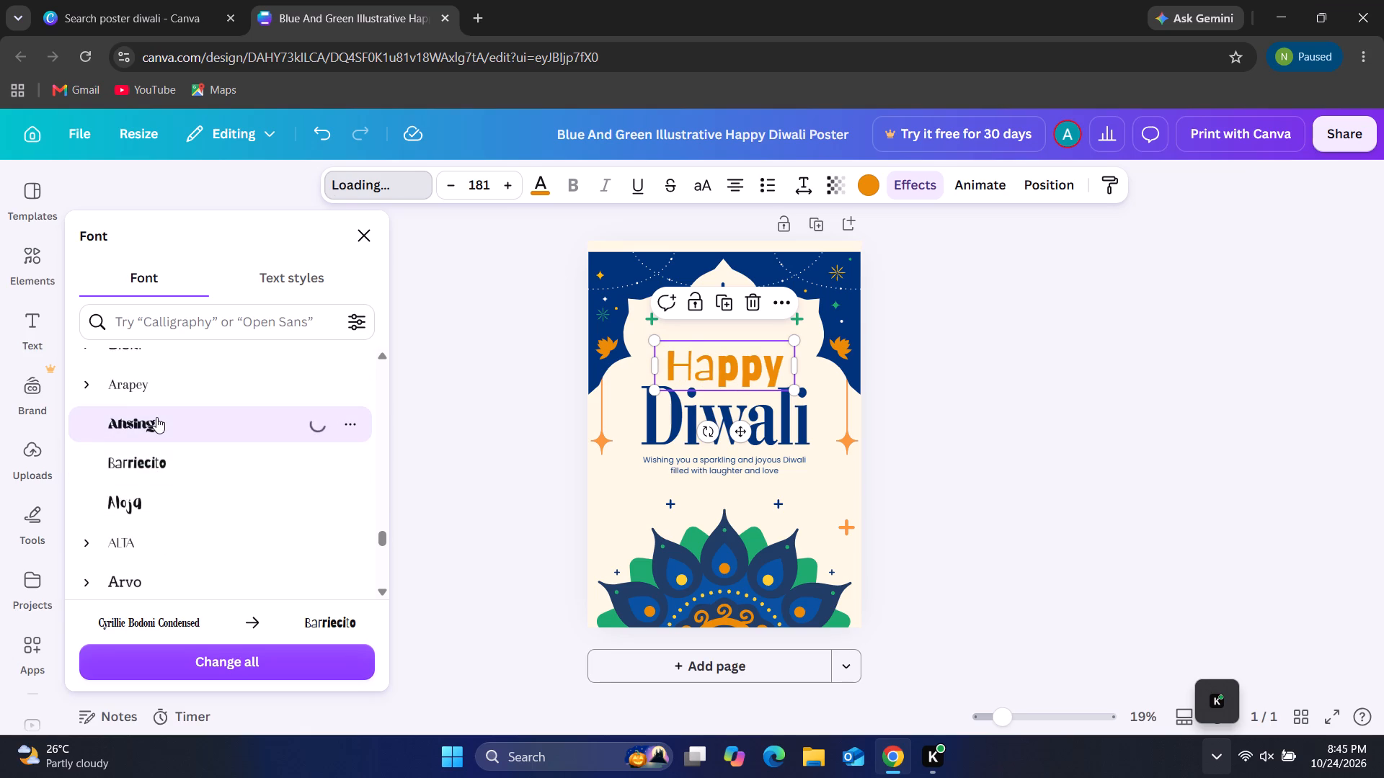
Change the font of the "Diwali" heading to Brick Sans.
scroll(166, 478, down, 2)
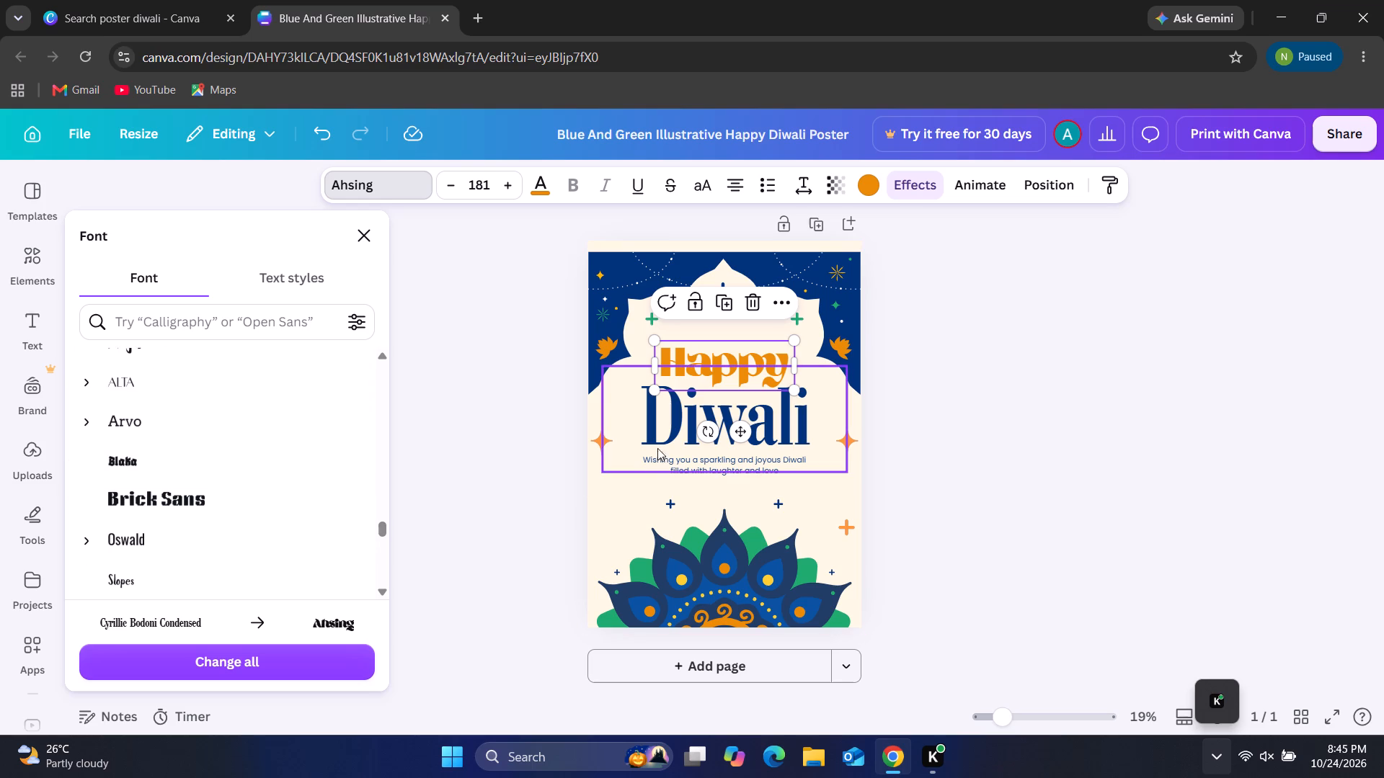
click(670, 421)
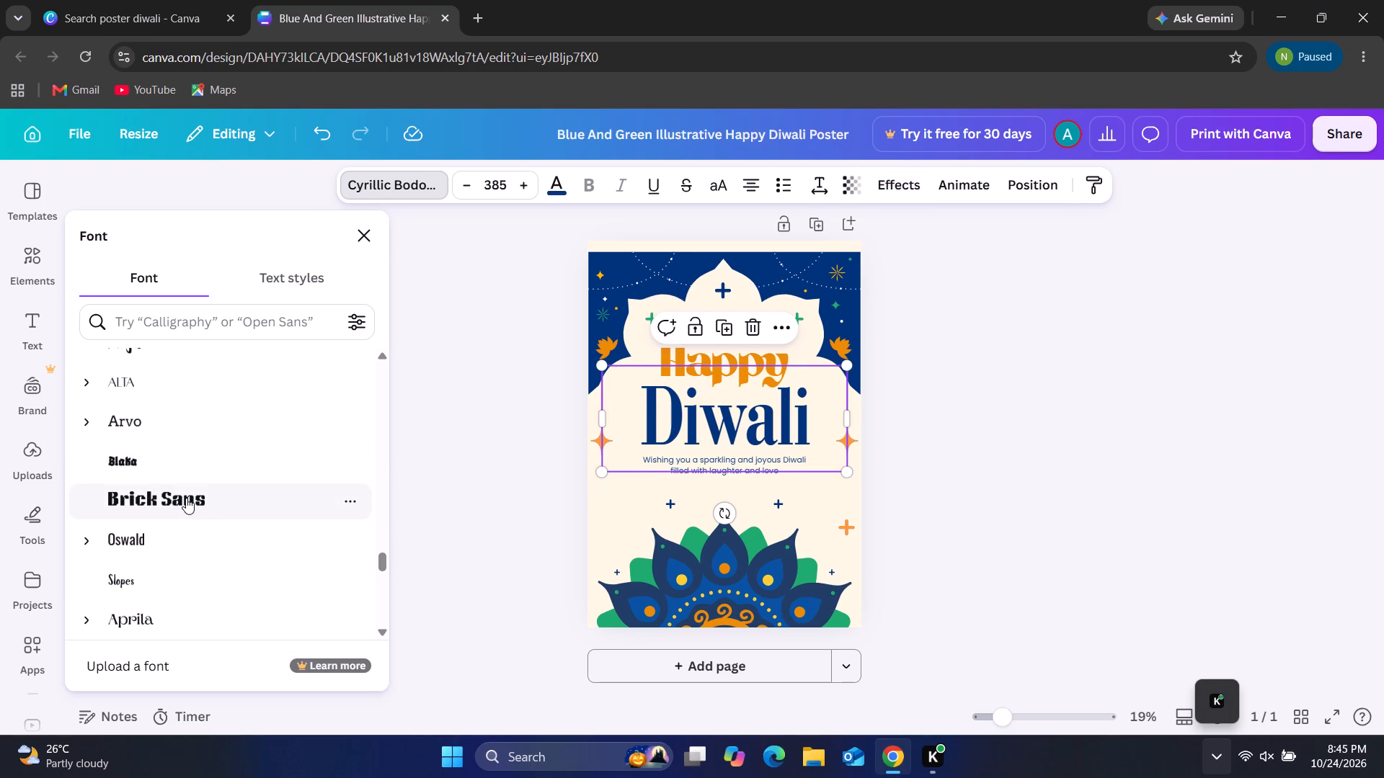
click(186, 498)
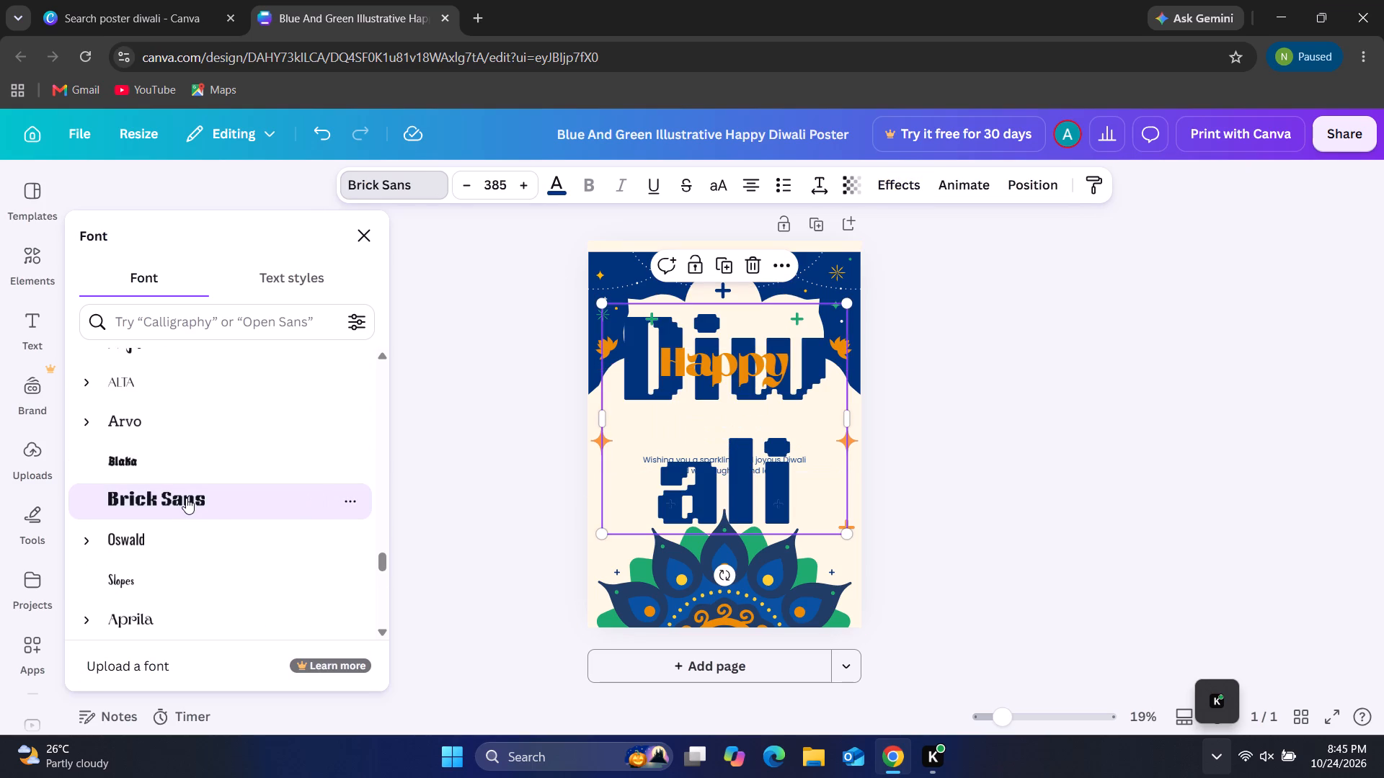
Set the font of the "Diwali" heading to Ahsing.
scroll(181, 388, up, 2)
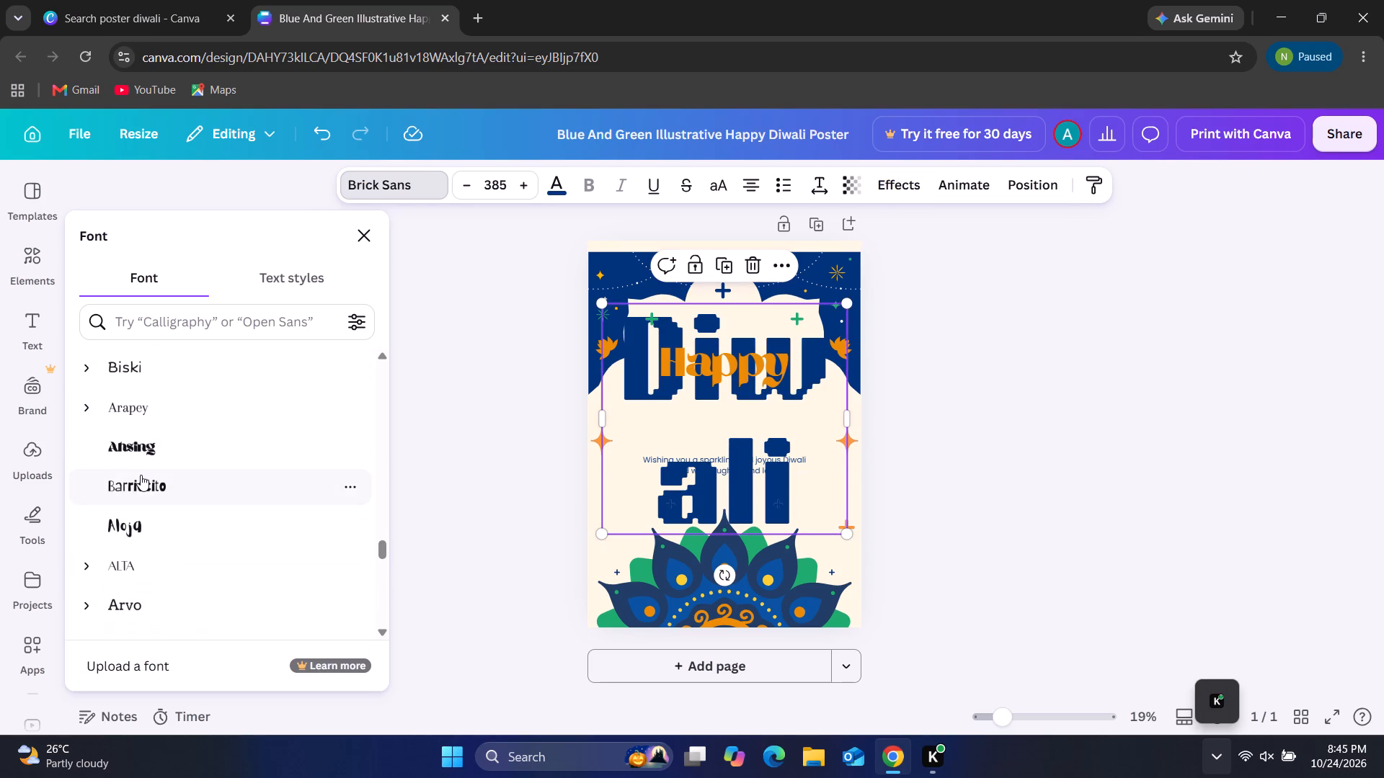
click(146, 453)
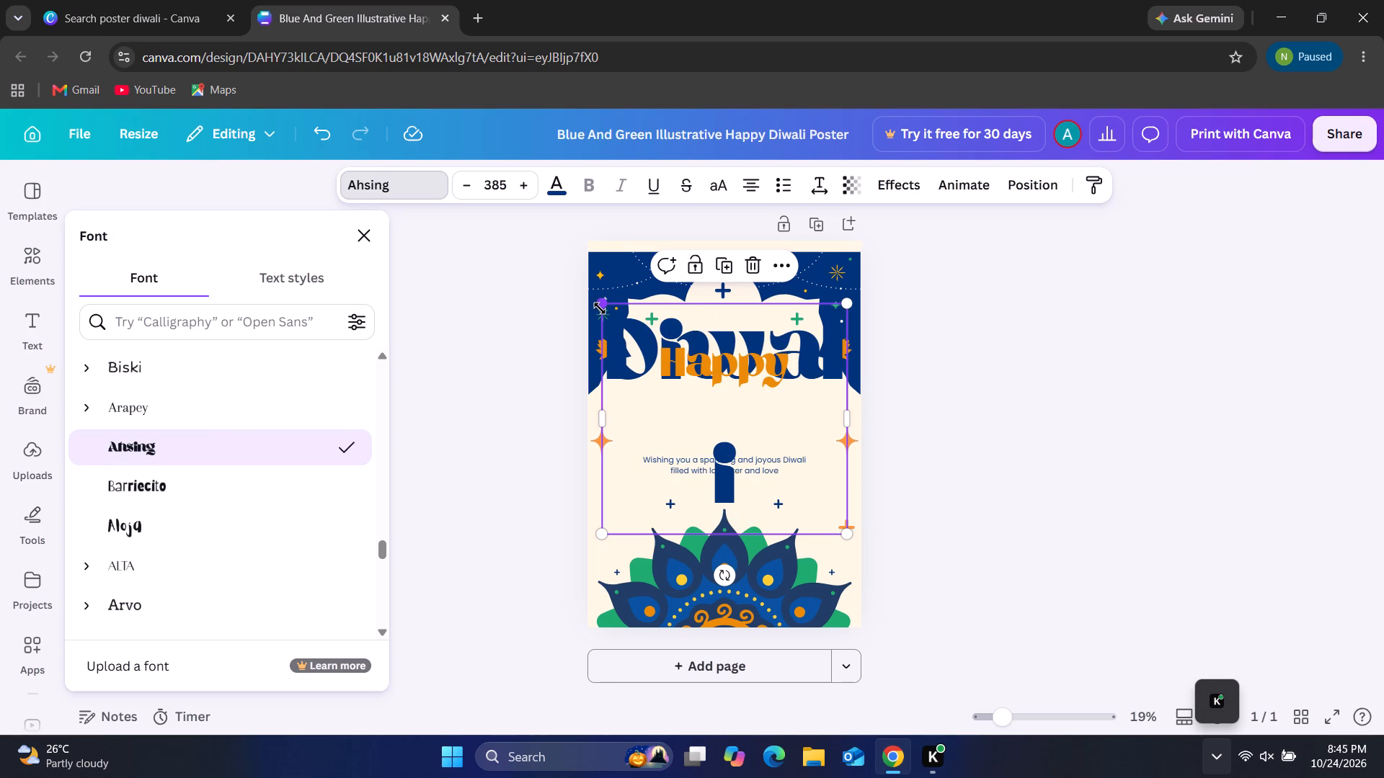
Scale the "Diwali" heading down to about size 277 and widen its text box so the word fits on one line.
drag(600, 308, 661, 358)
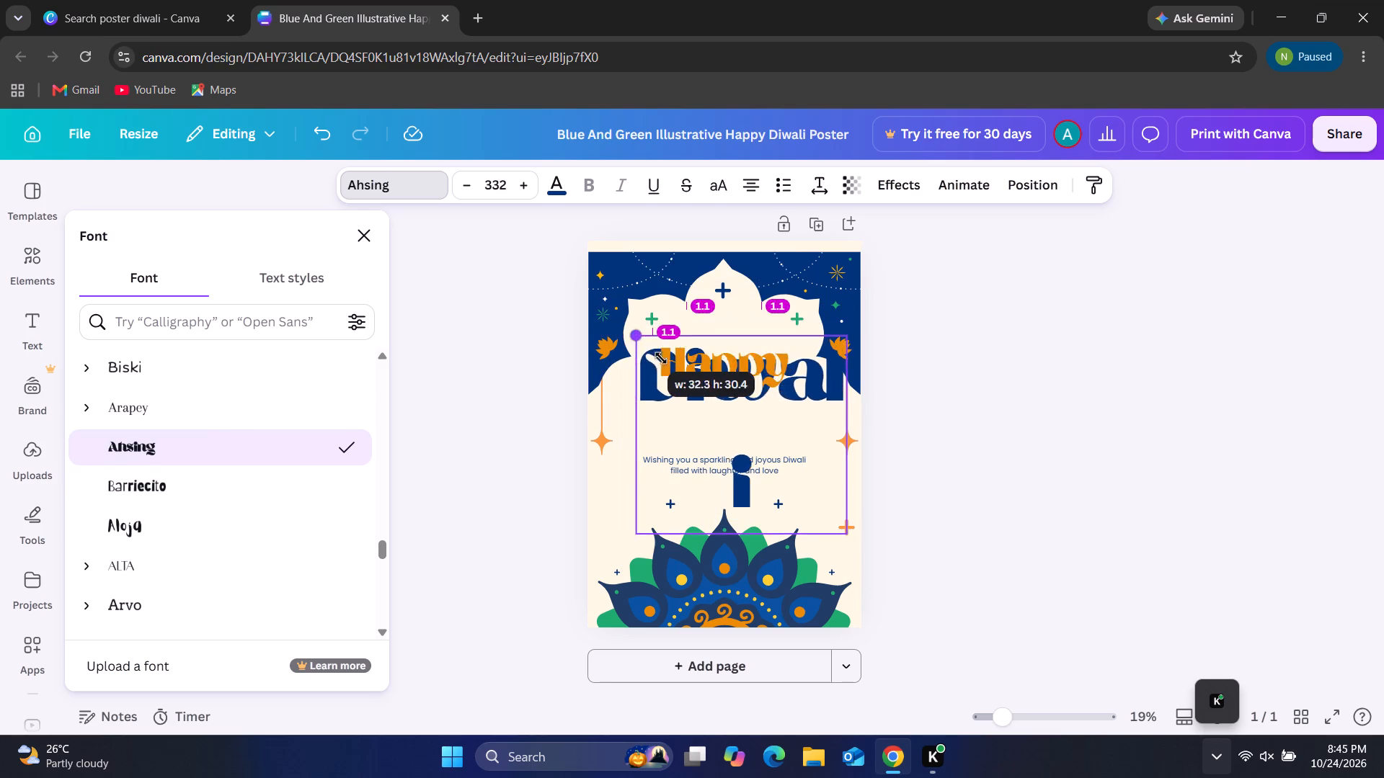
drag(661, 358, 652, 347)
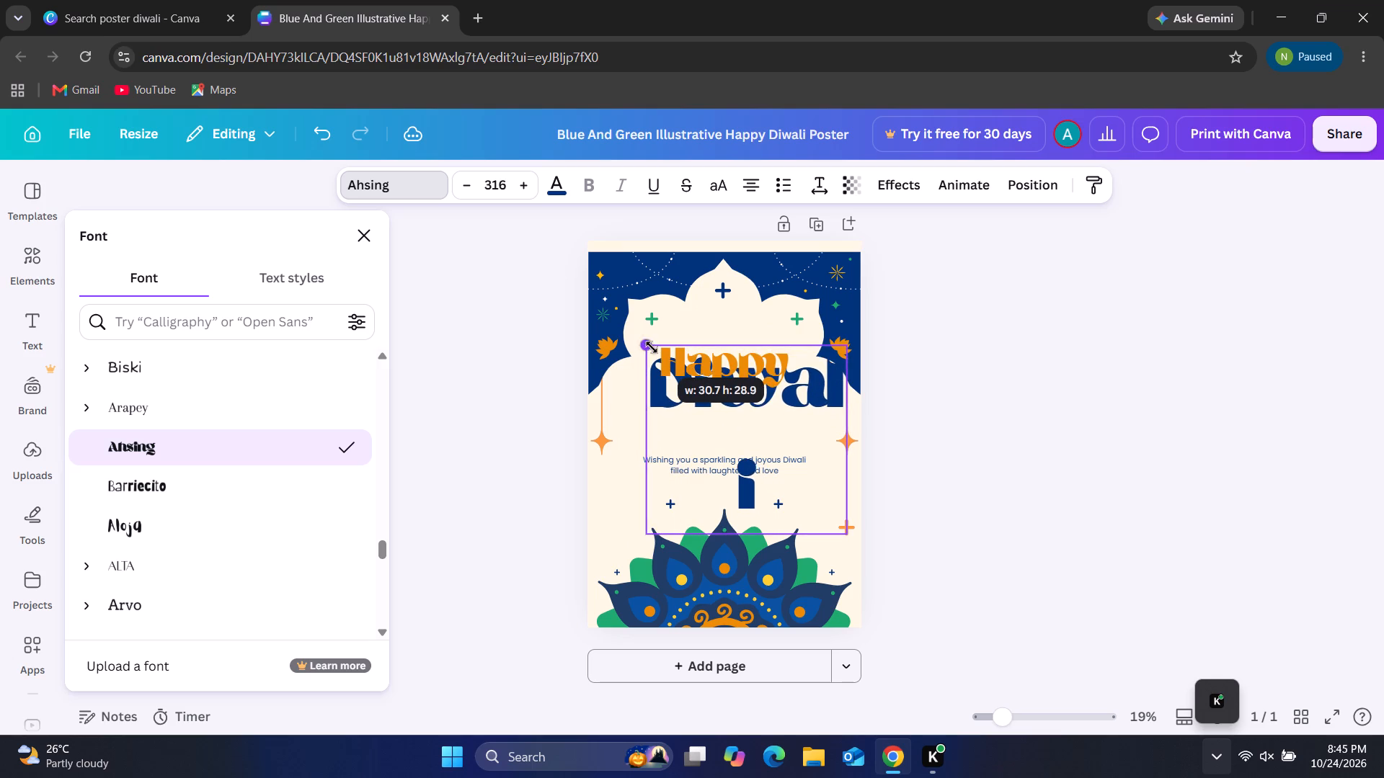
drag(652, 347, 677, 367)
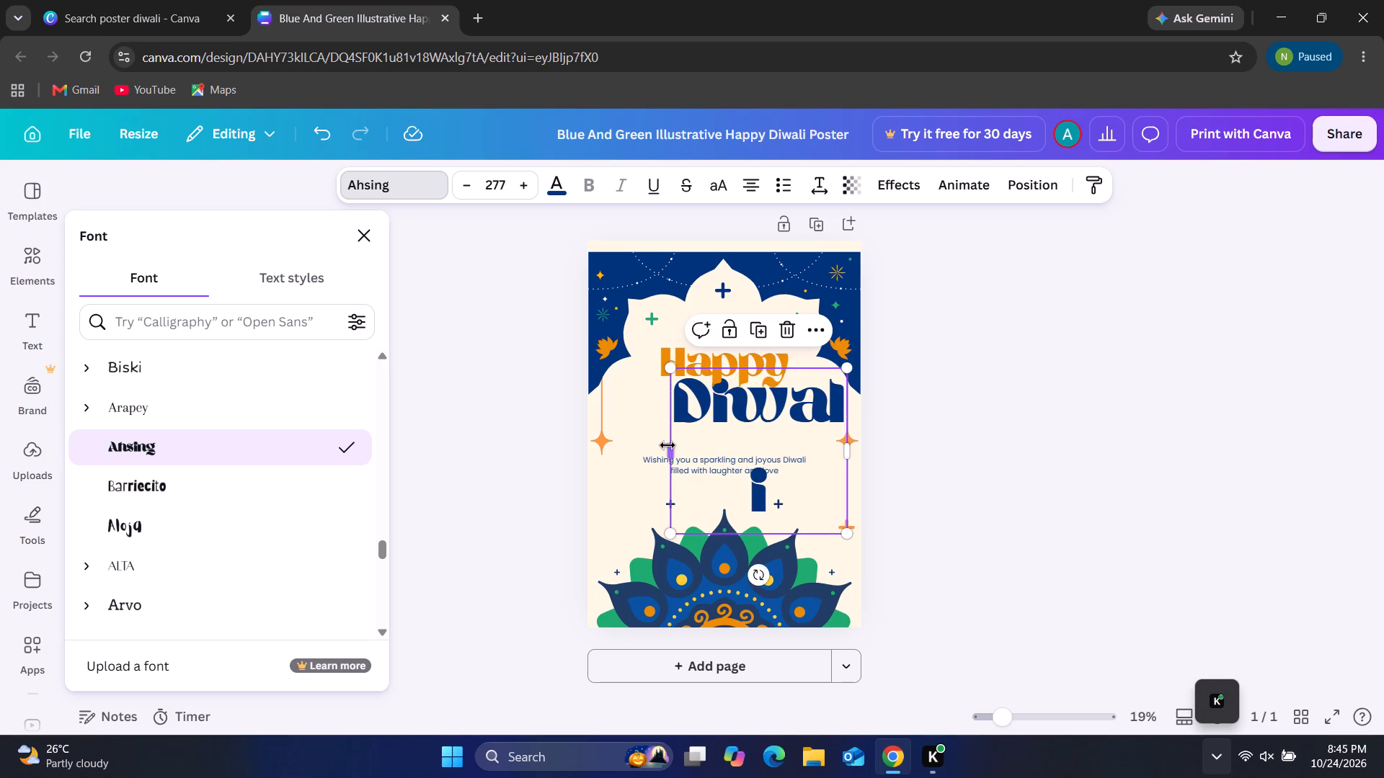
drag(667, 445, 652, 447)
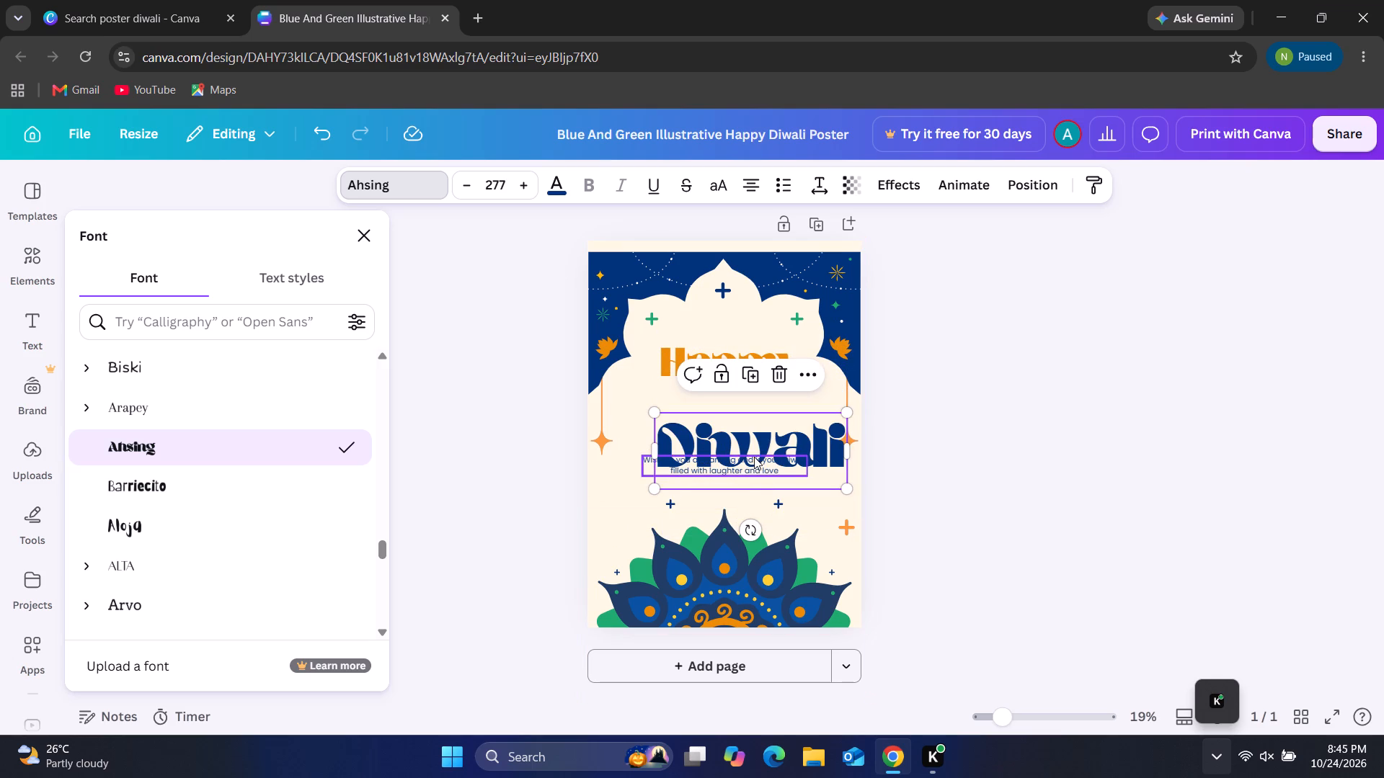
Move the "Diwali" heading up, centered on the poster directly beneath the "Happy" heading.
drag(745, 422, 715, 388)
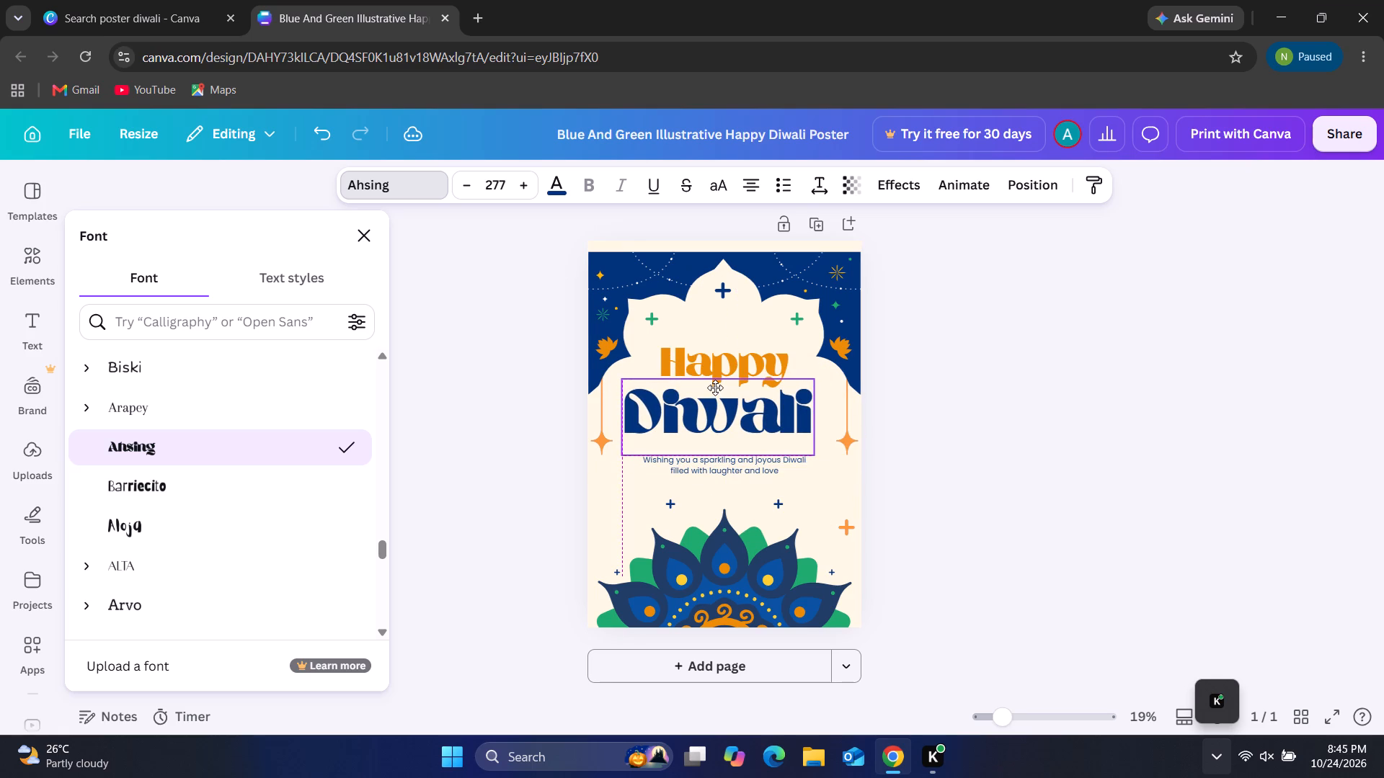
drag(715, 388, 719, 385)
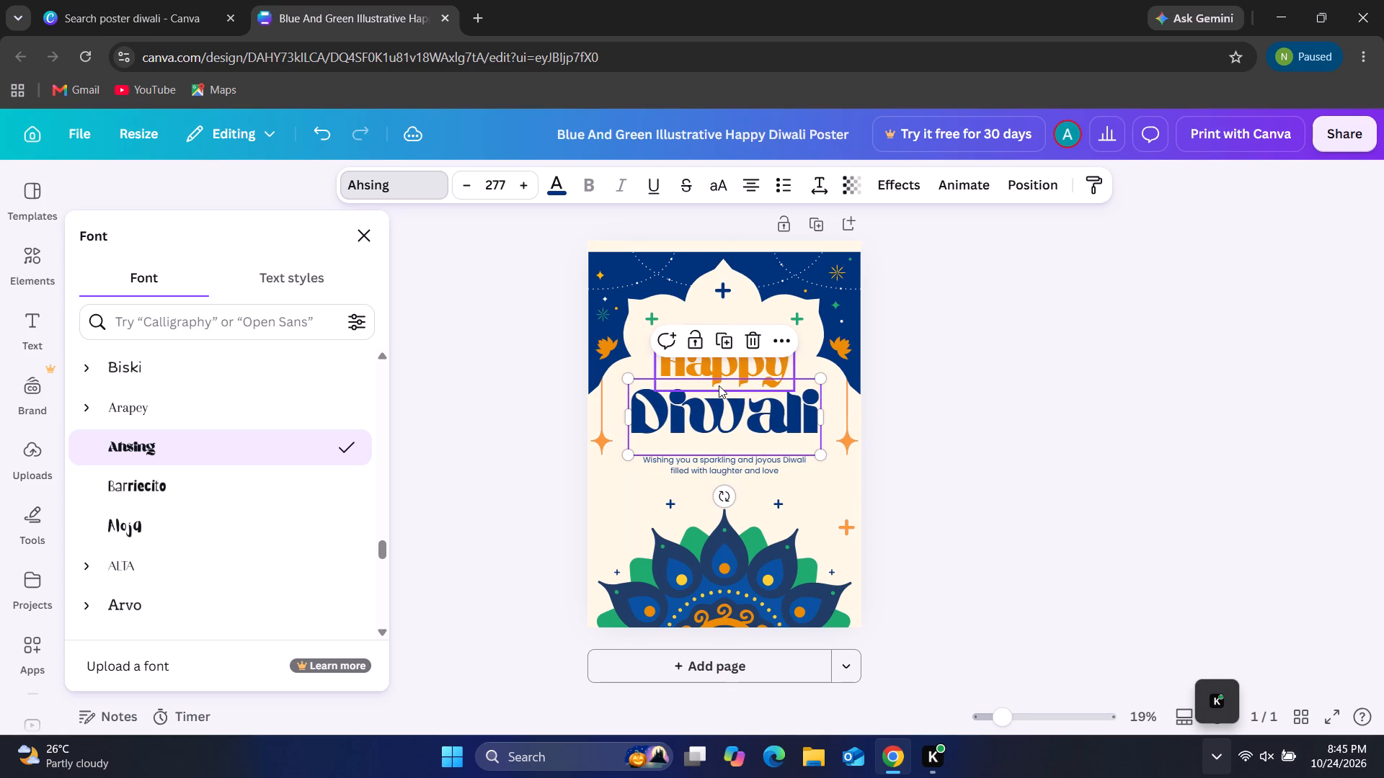
click(788, 484)
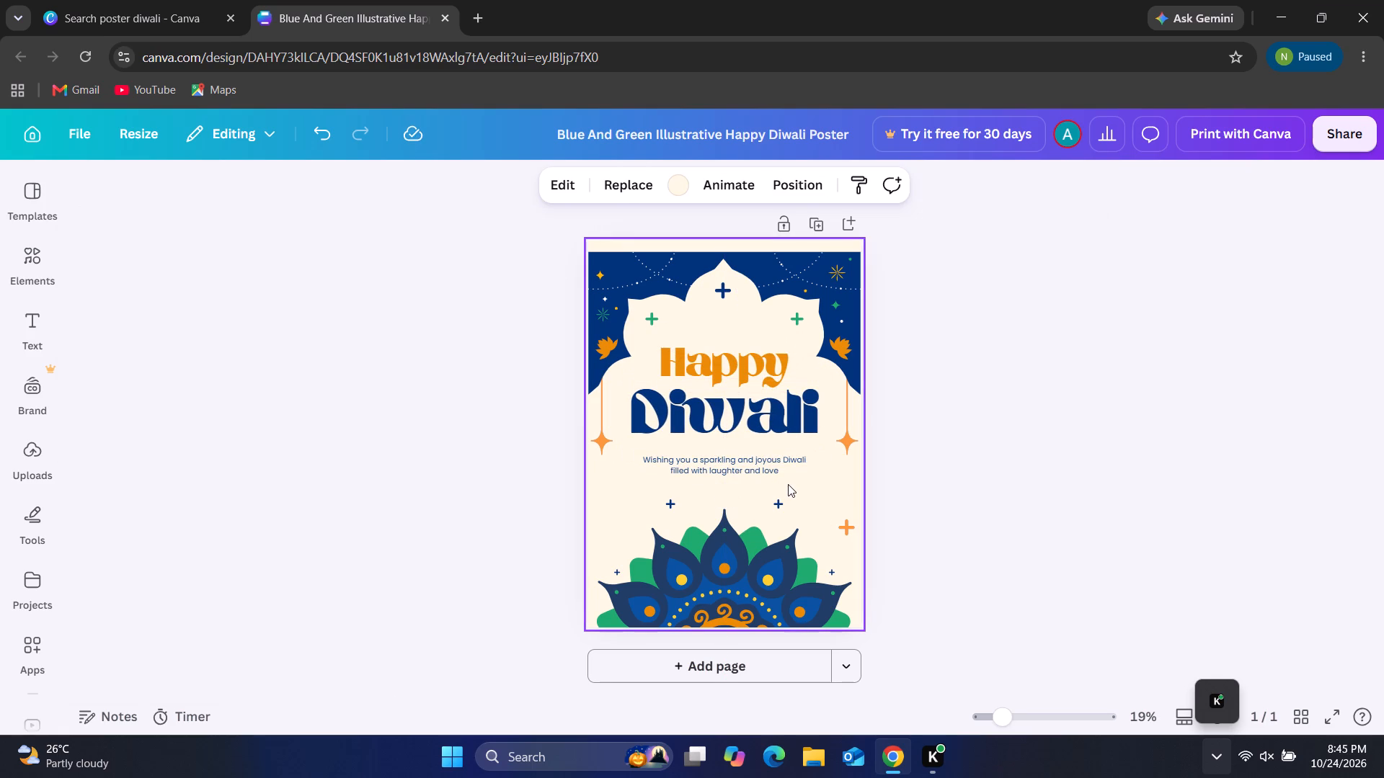
Set the font of the "Wishing you a sparkling and joyous Diwali" tagline to Schoolbell.
click(736, 462)
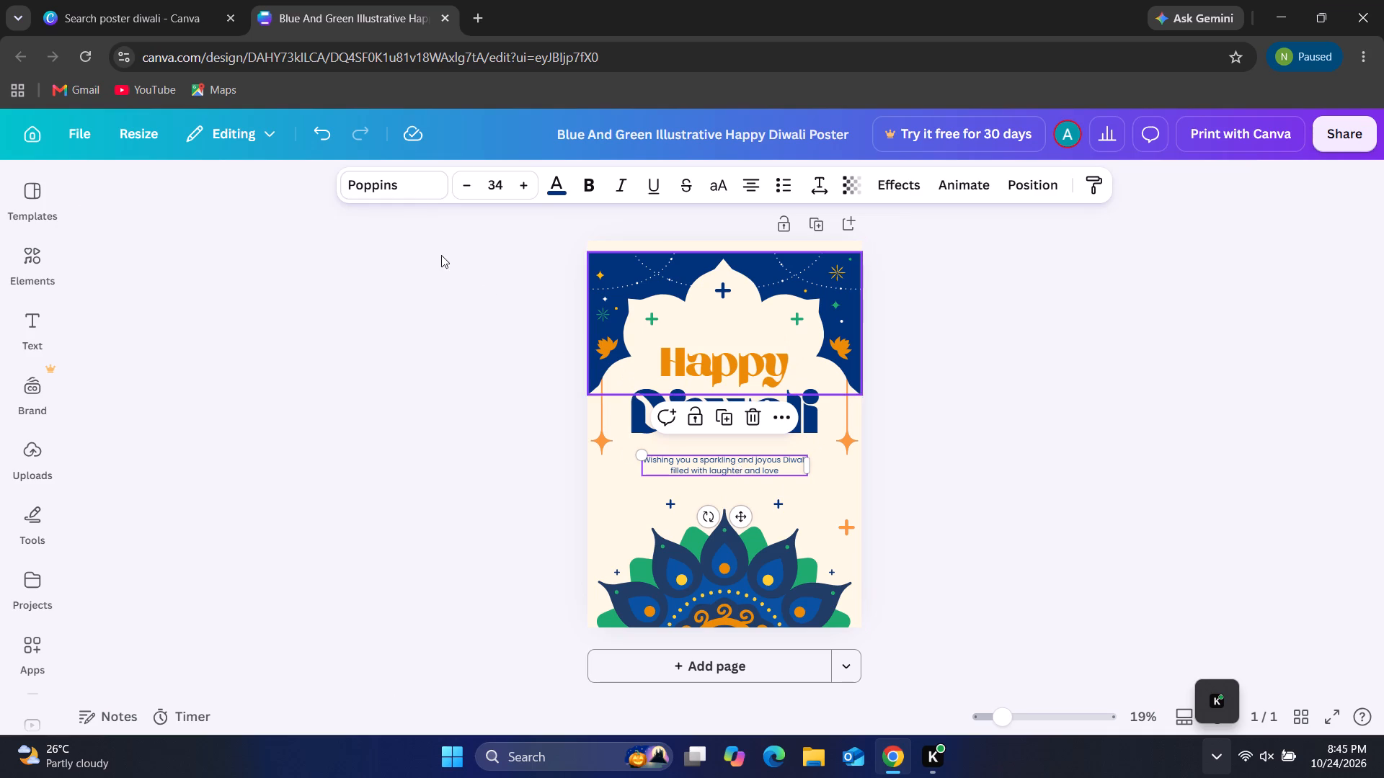
click(417, 182)
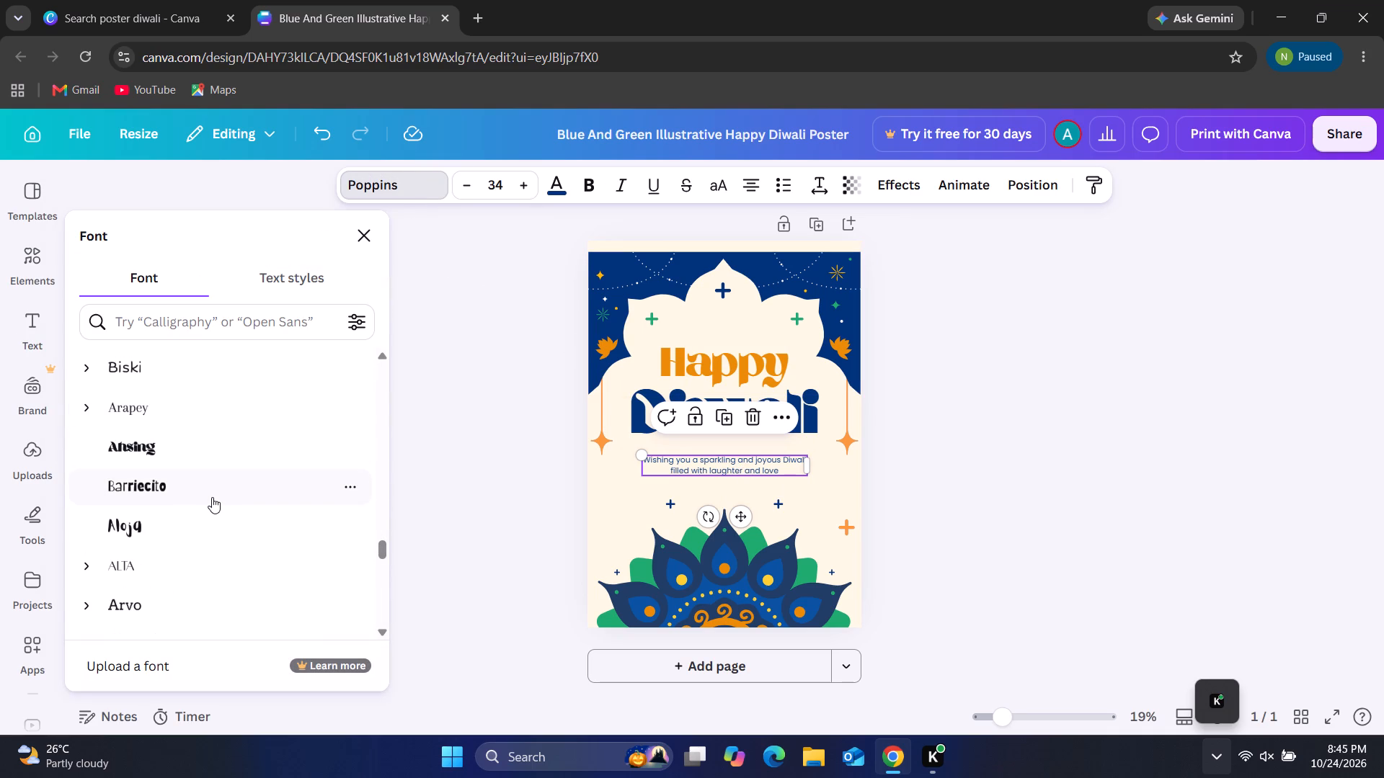
scroll(208, 497, down, 12)
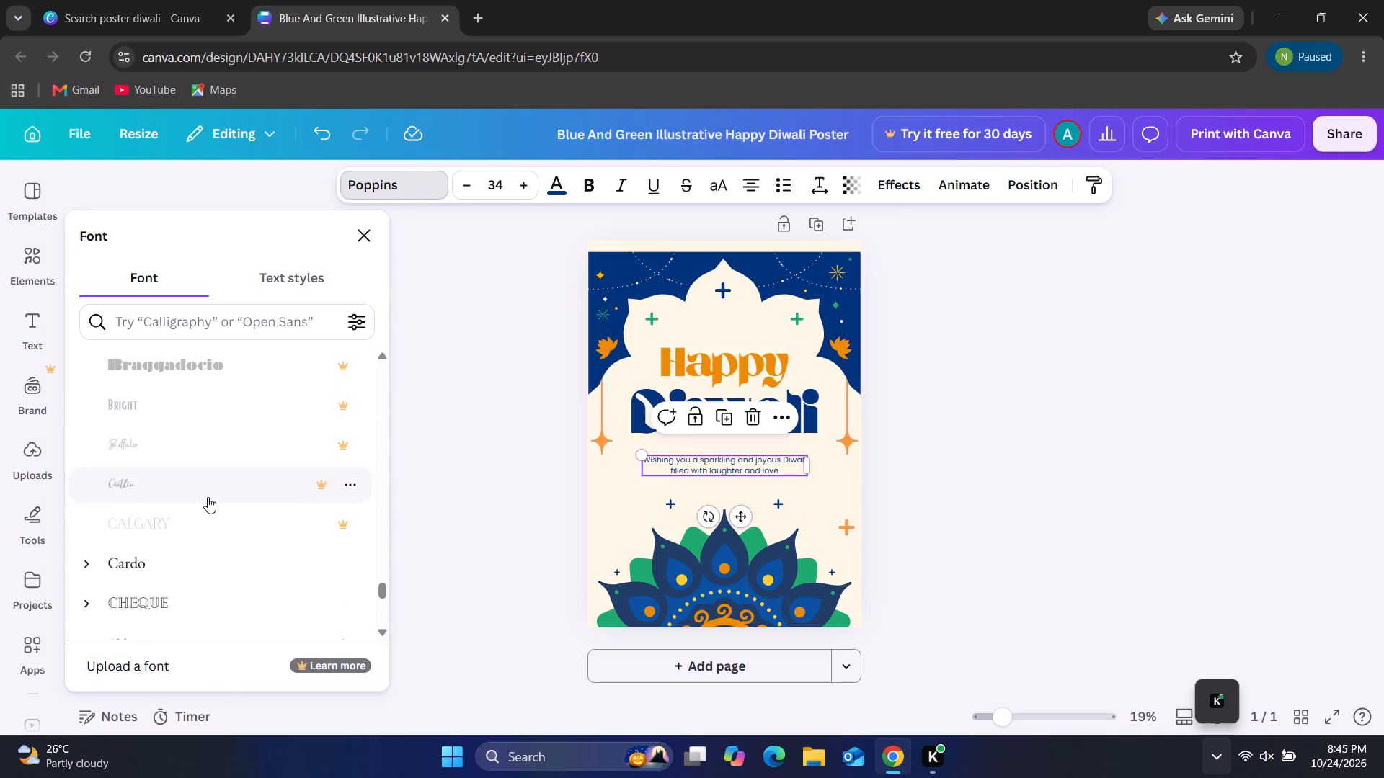
scroll(208, 497, right, 2)
scroll(208, 497, up, 2)
click(181, 469)
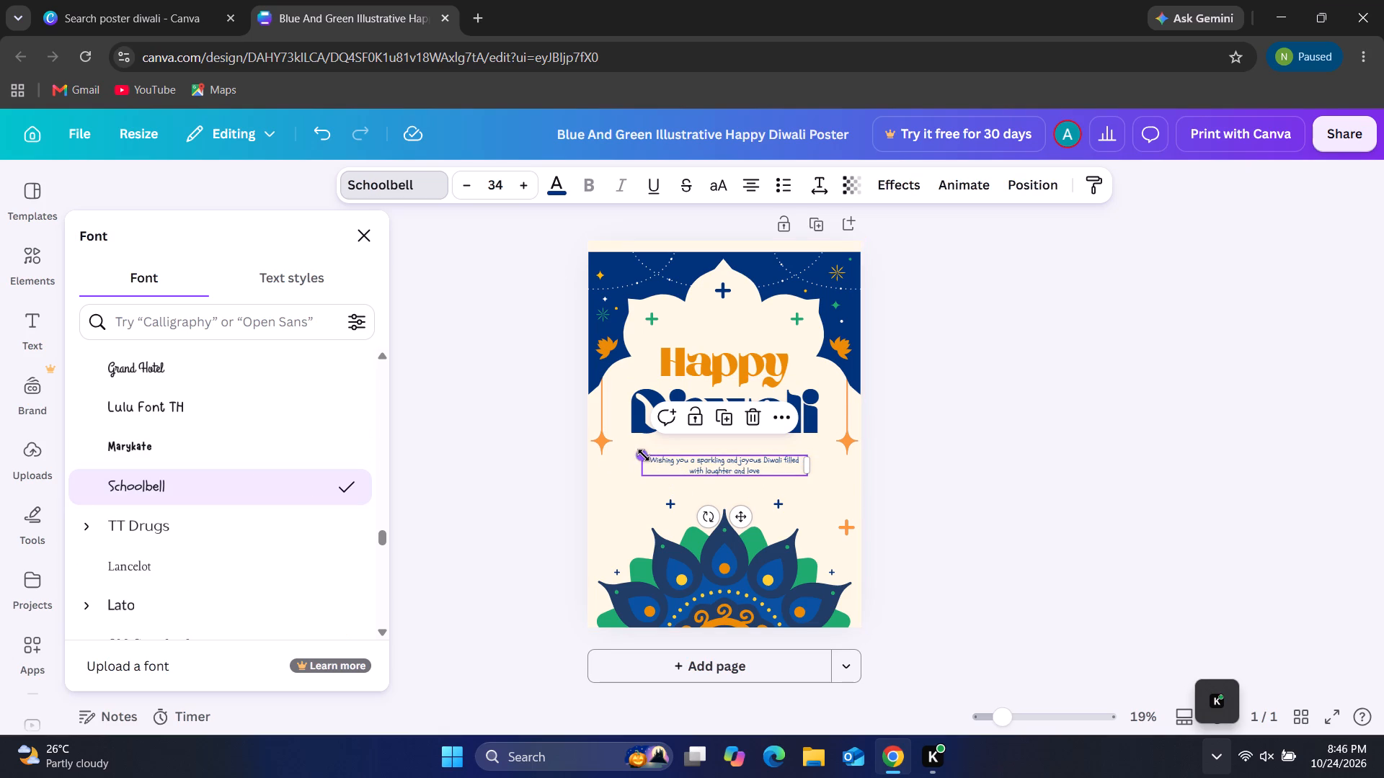
Enlarge the tagline beneath the "Diwali" heading to about size 36.8.
drag(646, 460, 626, 445)
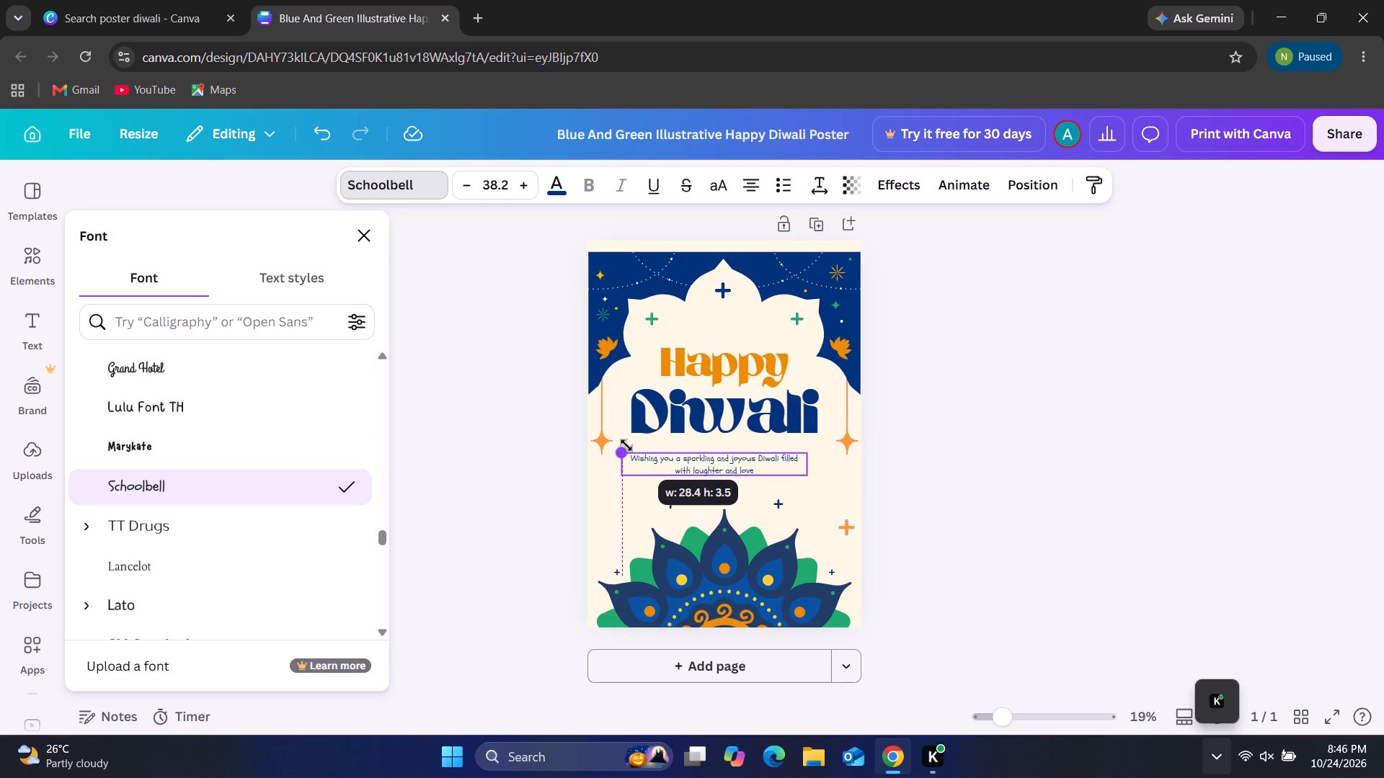
drag(626, 445, 634, 447)
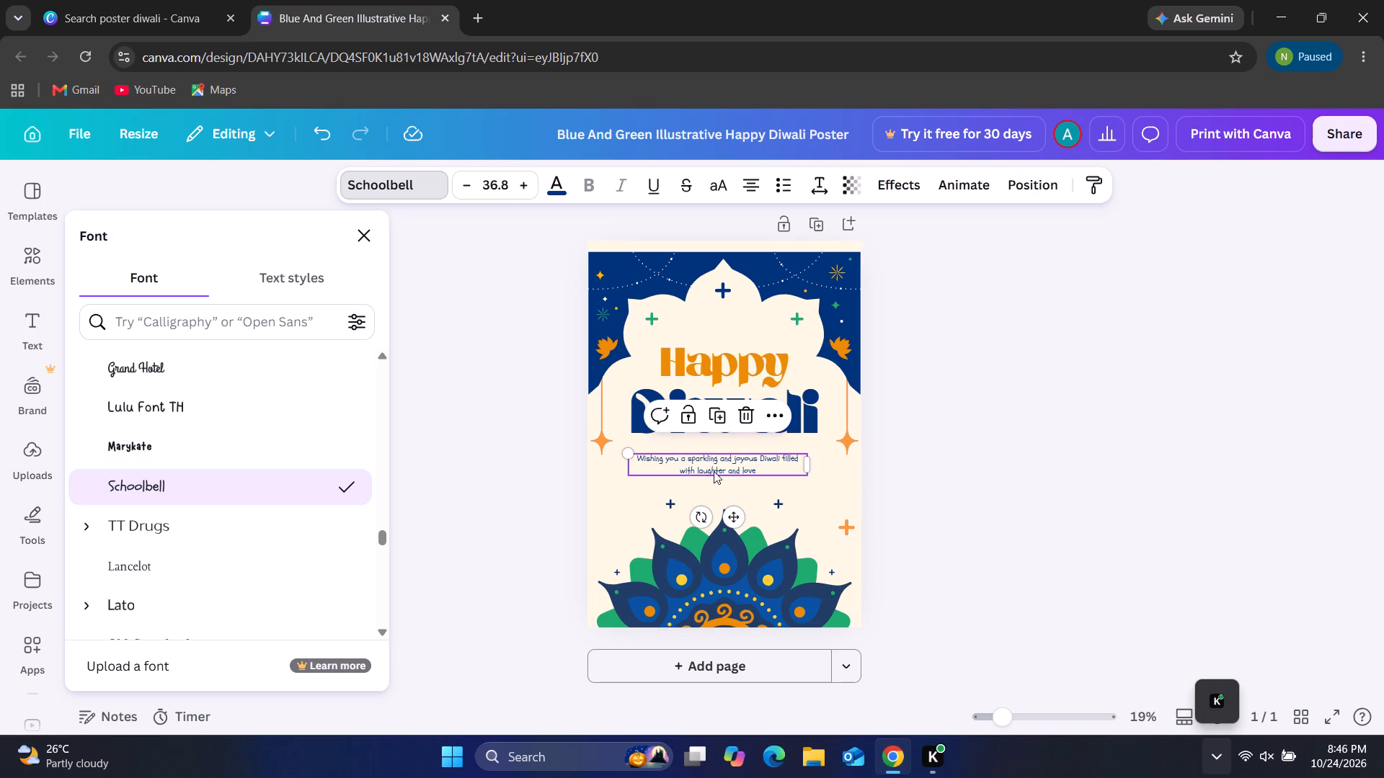
Move the tagline slightly up and to the right, closer beneath the "Diwali" heading.
drag(737, 521, 749, 513)
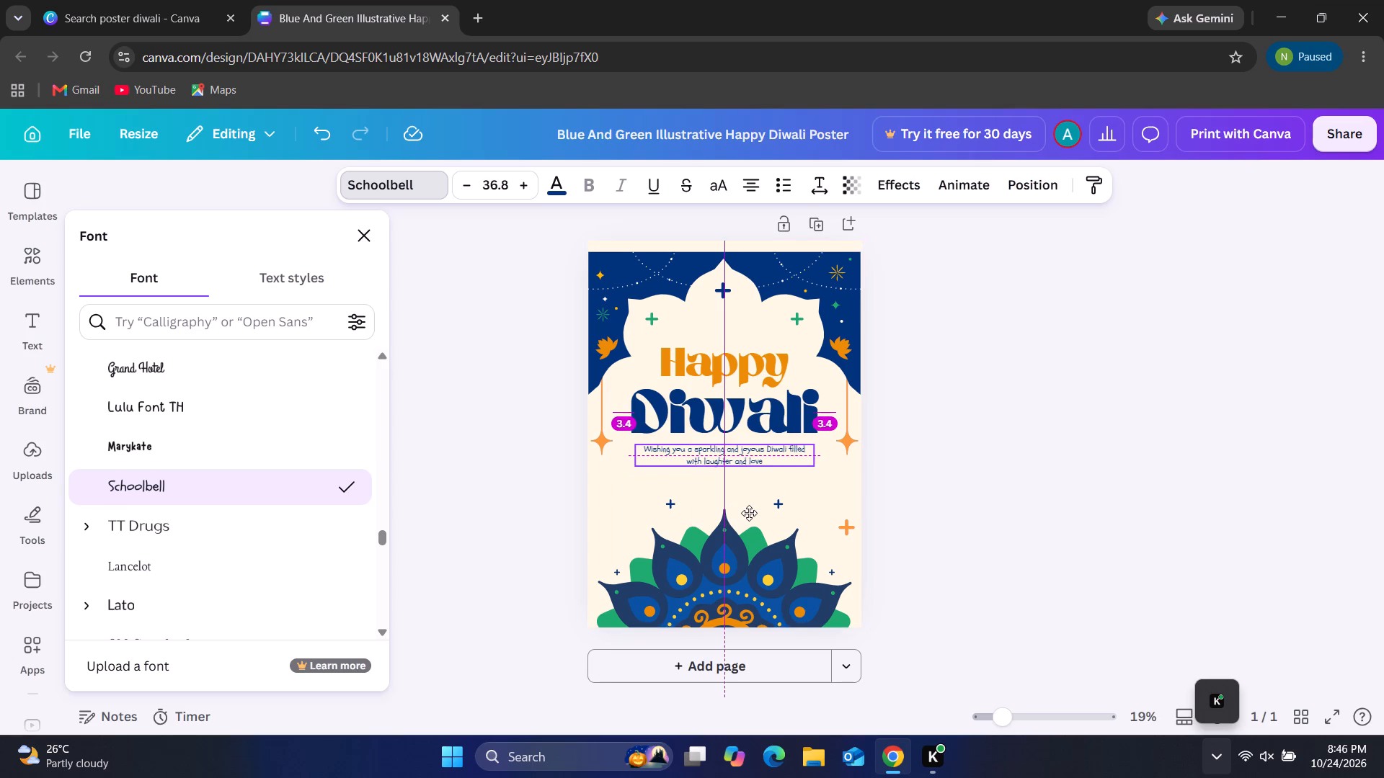
drag(749, 513, 750, 513)
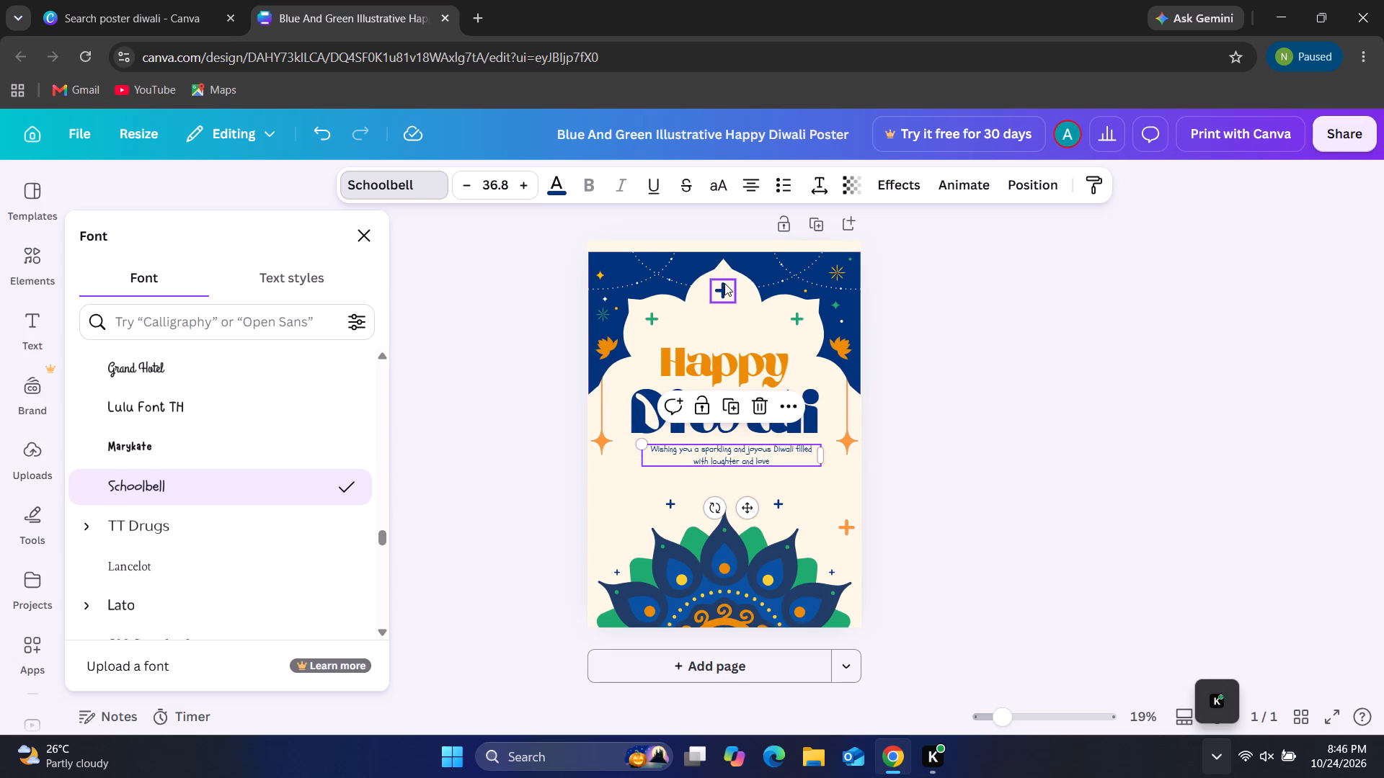
Delete the blue plus sign at the top center of the poster's arch.
click(724, 285)
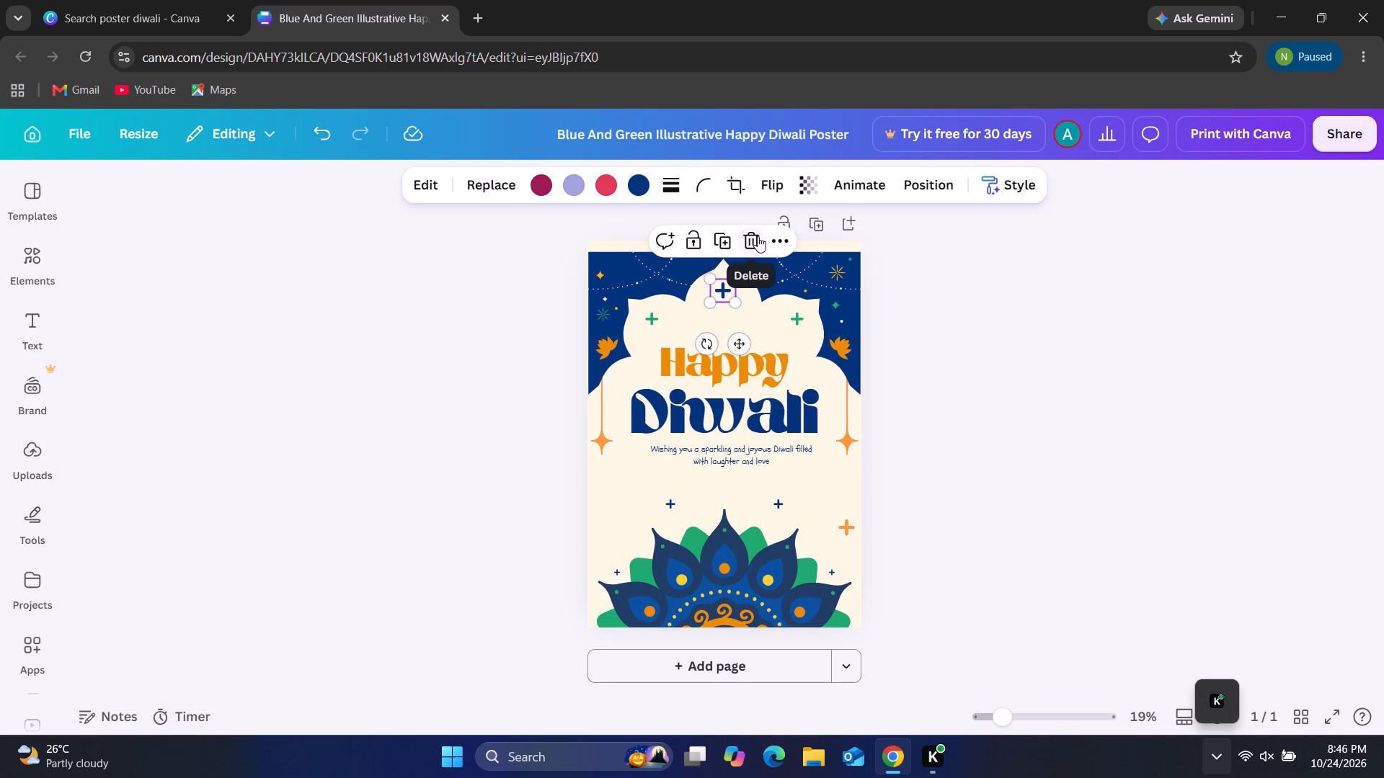
click(758, 236)
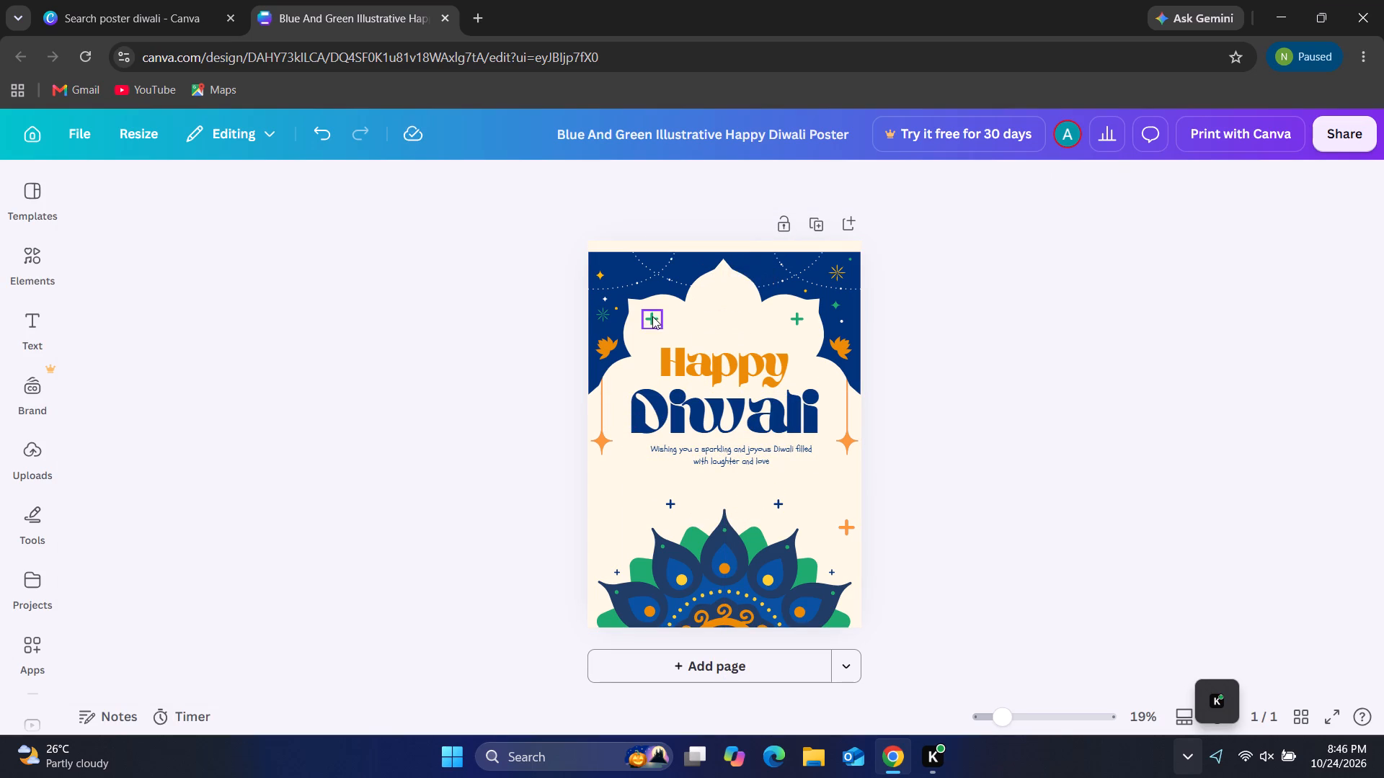
Delete the green plus sign above the left side of the "Happy" heading.
click(652, 318)
click(677, 274)
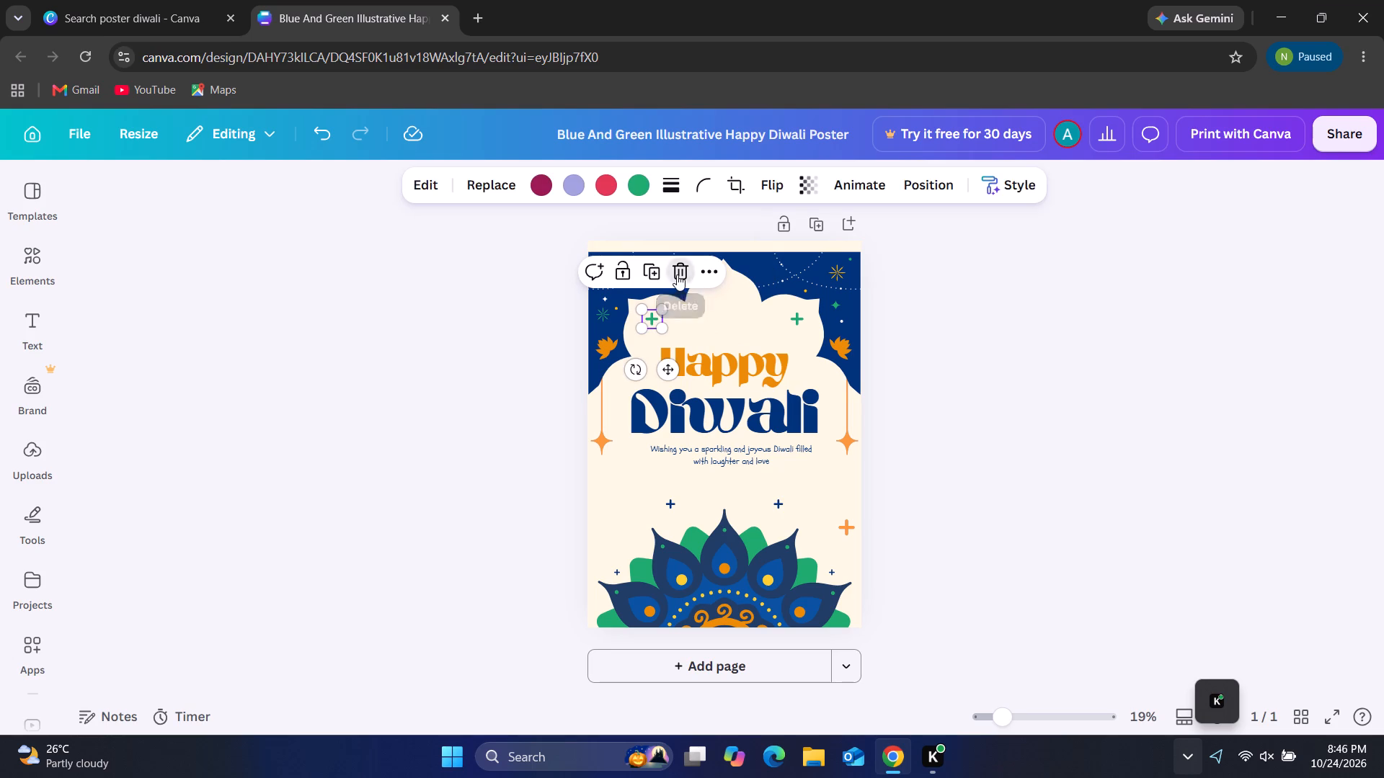
Delete the green plus sign above the right side of the "Happy" heading.
click(797, 322)
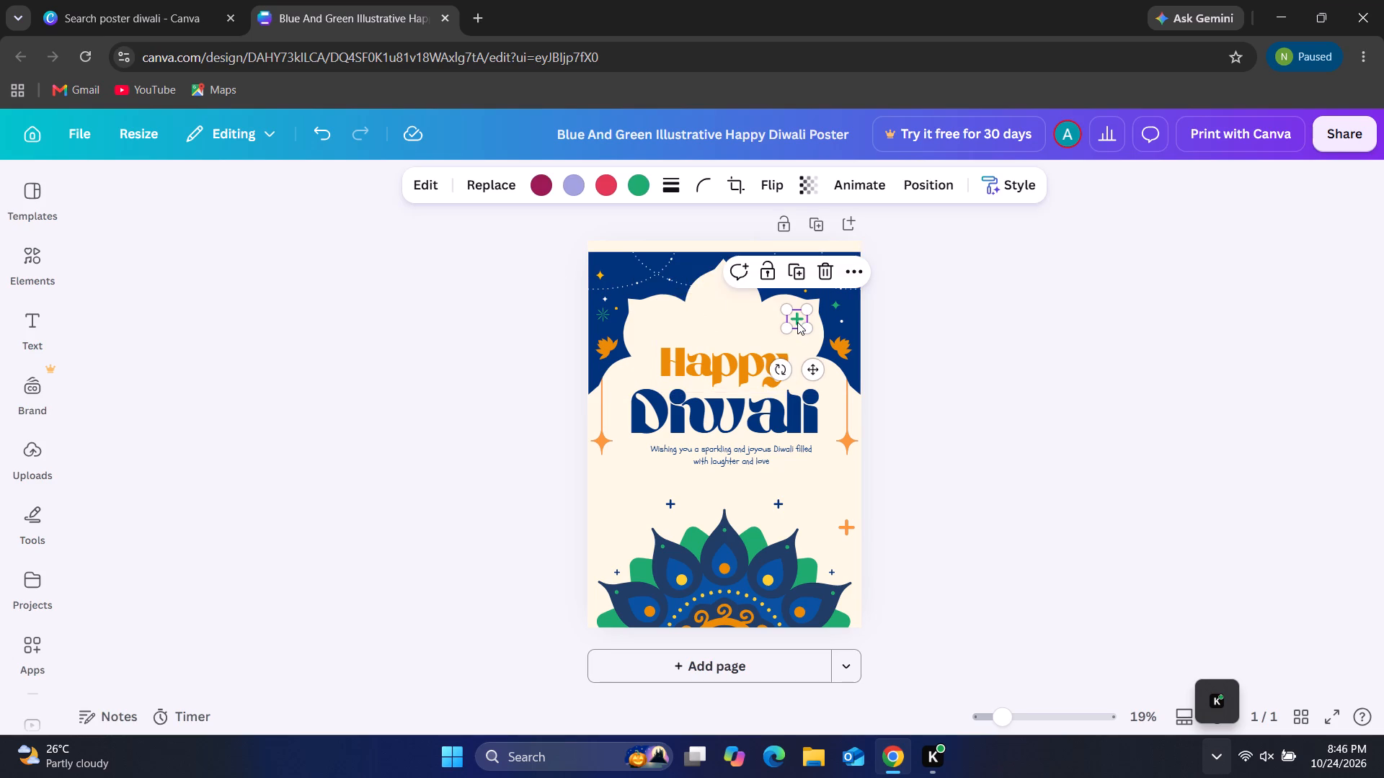
click(838, 265)
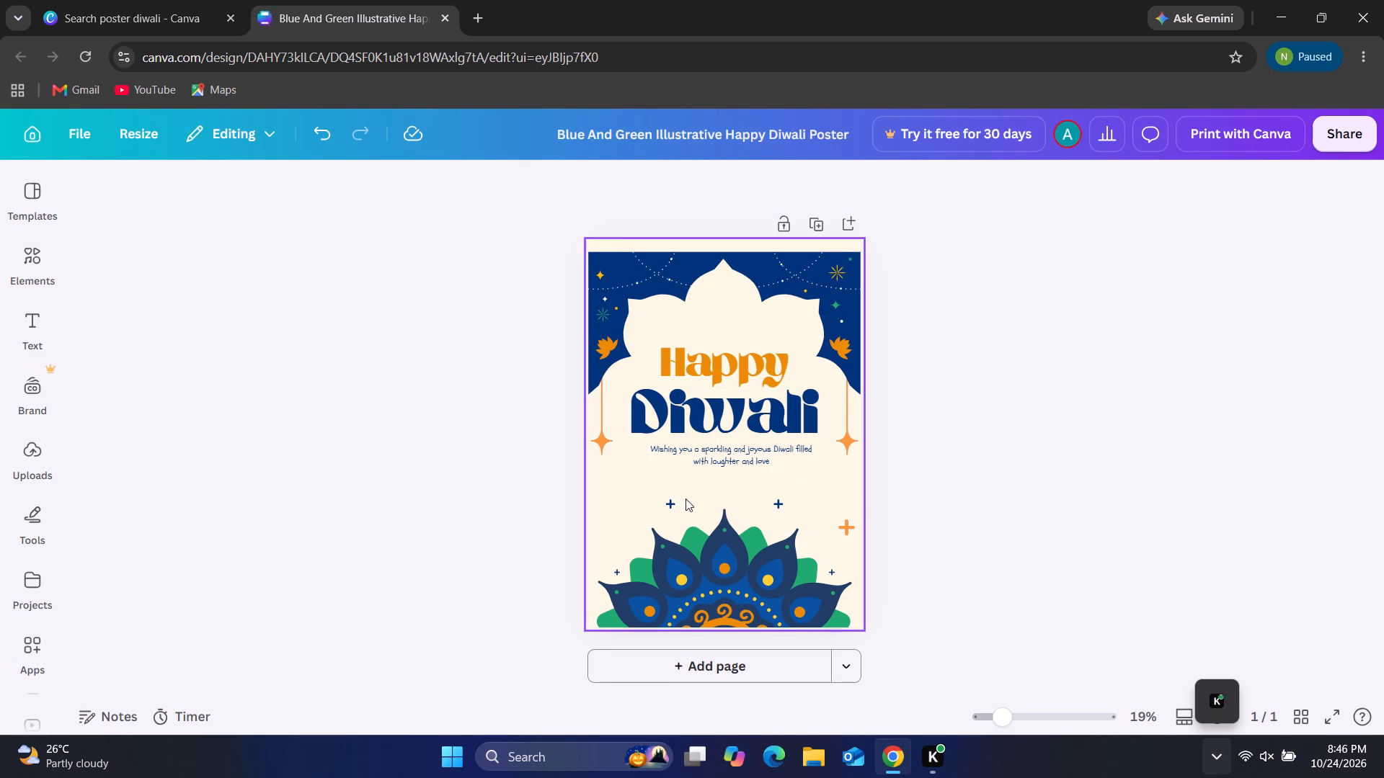
Move the small blue plus sign above the mandala's left side slightly down, closer to the petals.
click(666, 503)
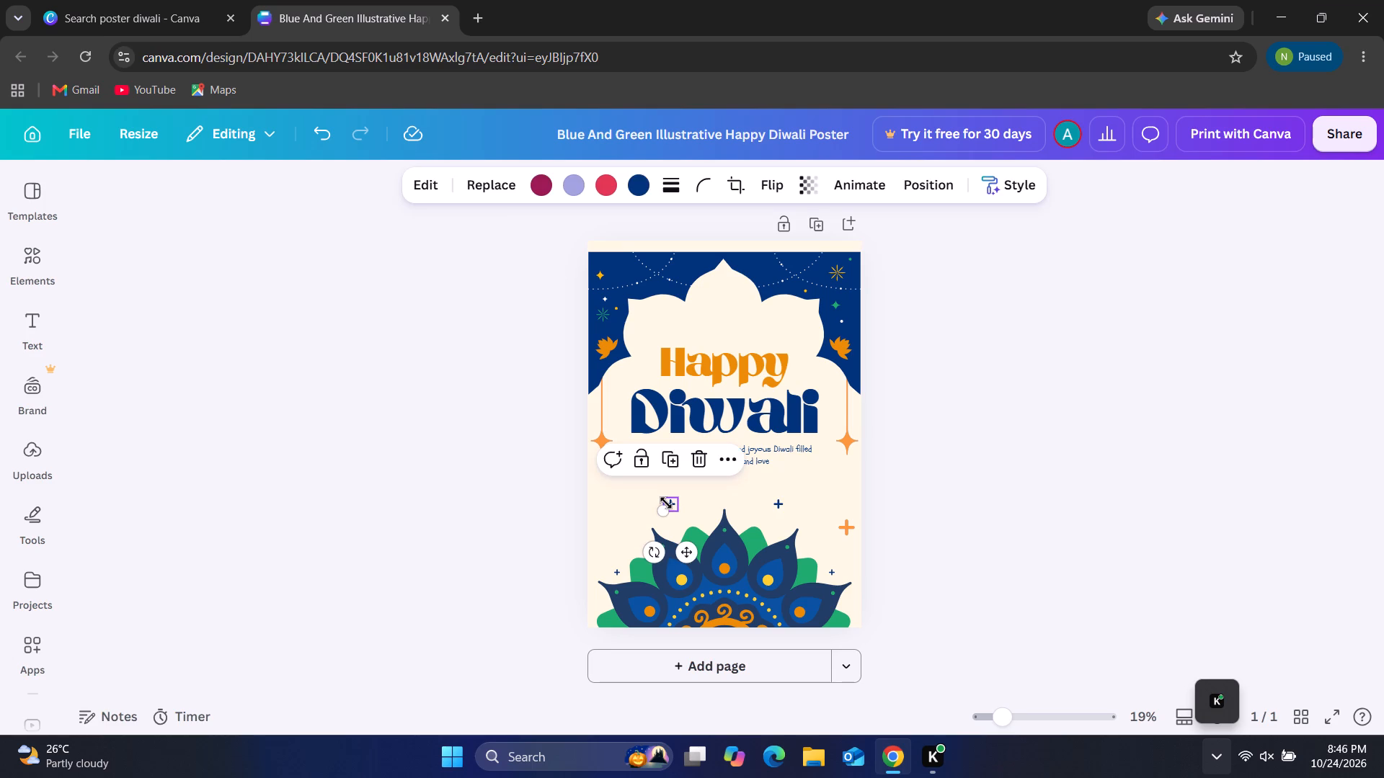
drag(691, 557, 691, 568)
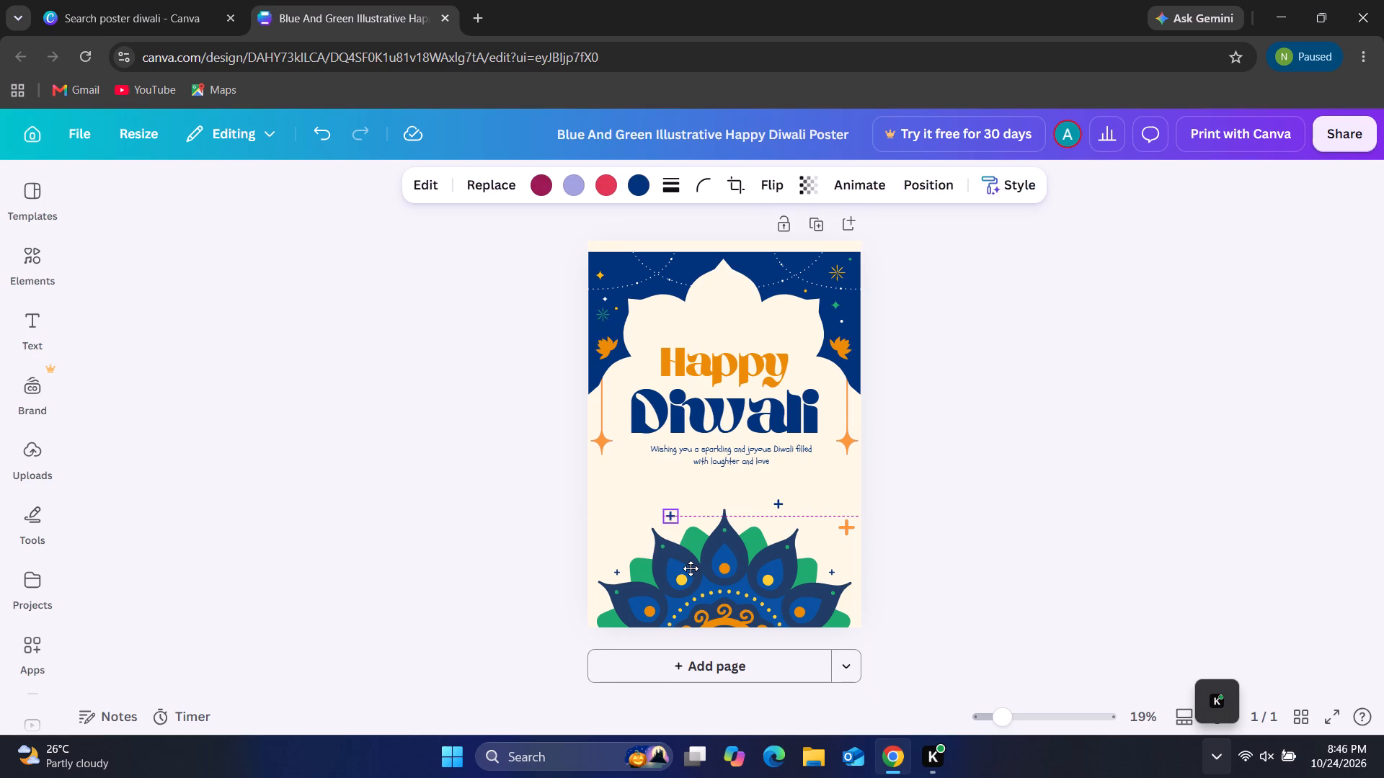
drag(691, 568, 693, 568)
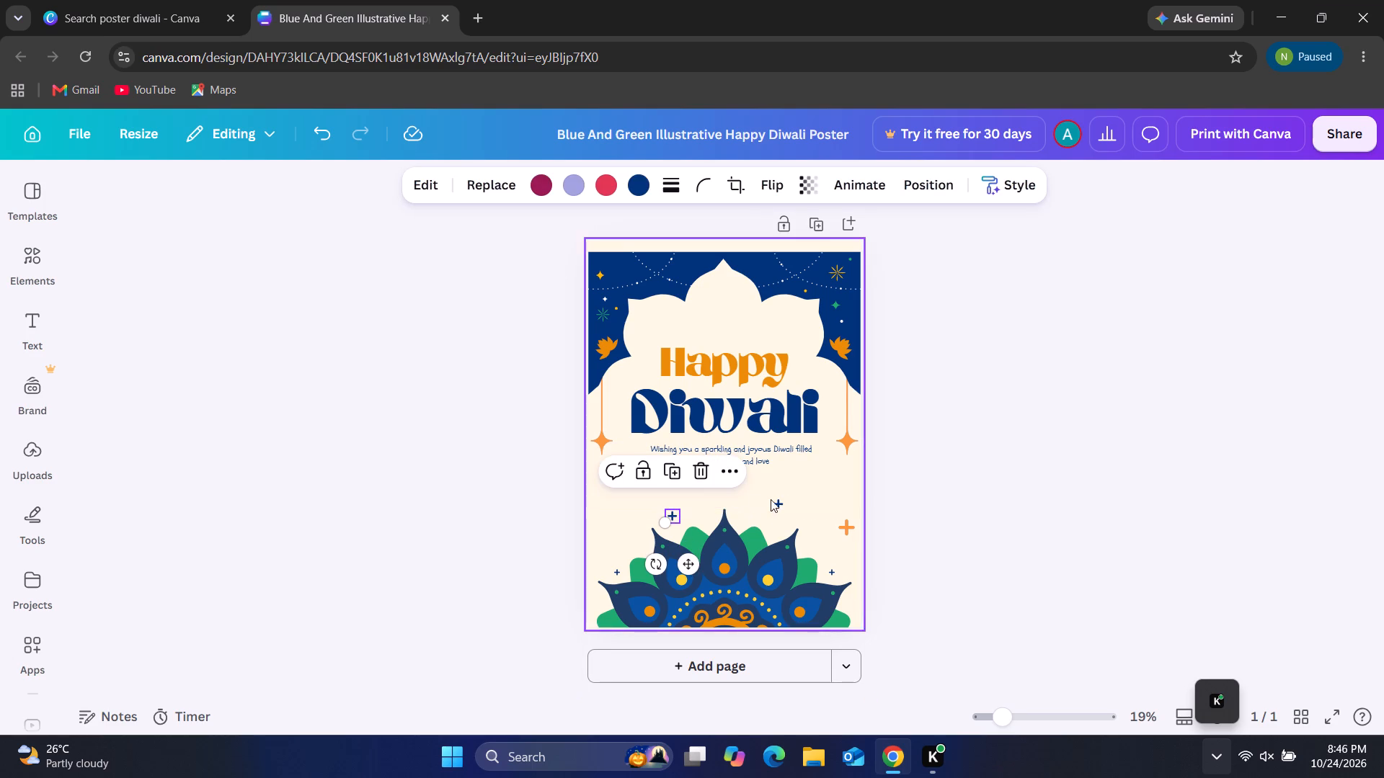
Move the small blue plus sign above the mandala's right side slightly down, closer to the petals.
click(778, 502)
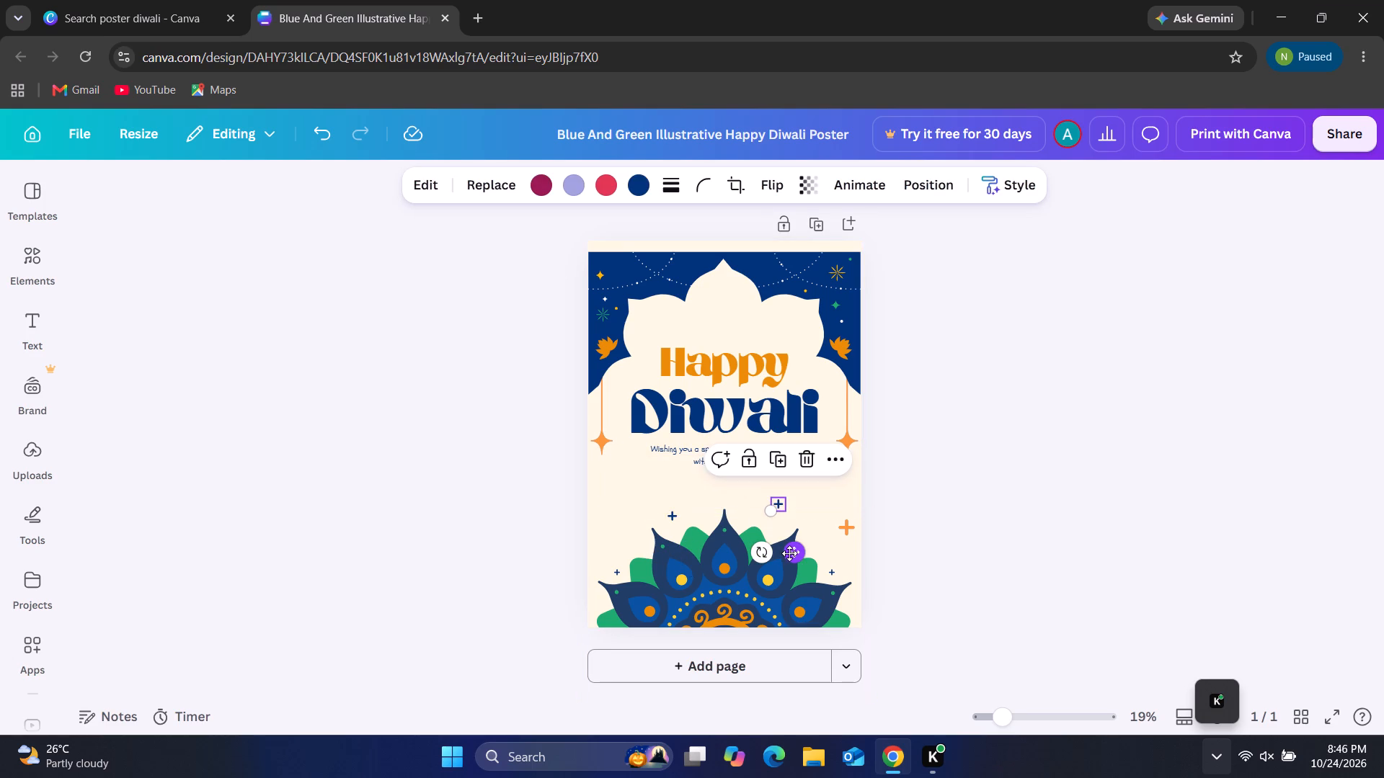
drag(789, 555, 787, 568)
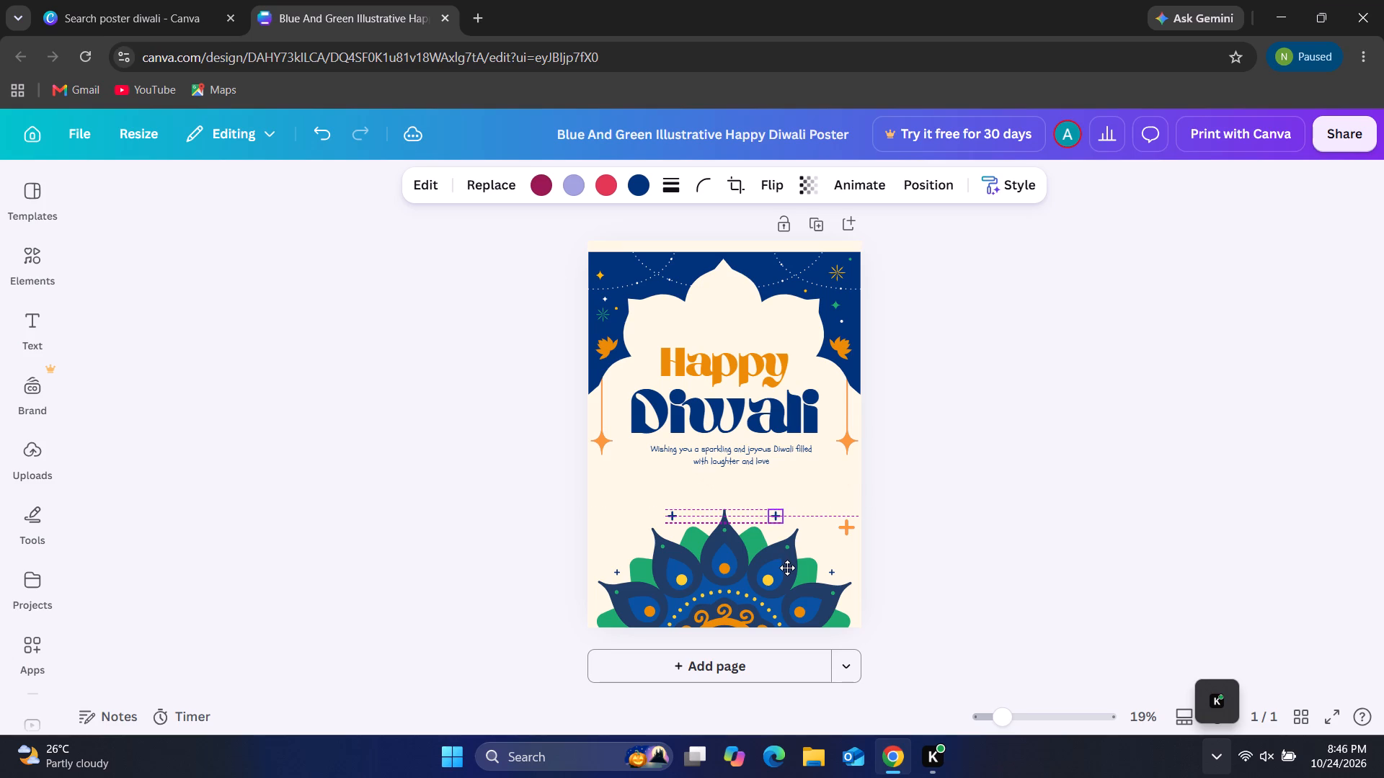
drag(787, 568, 784, 573)
drag(784, 573, 789, 572)
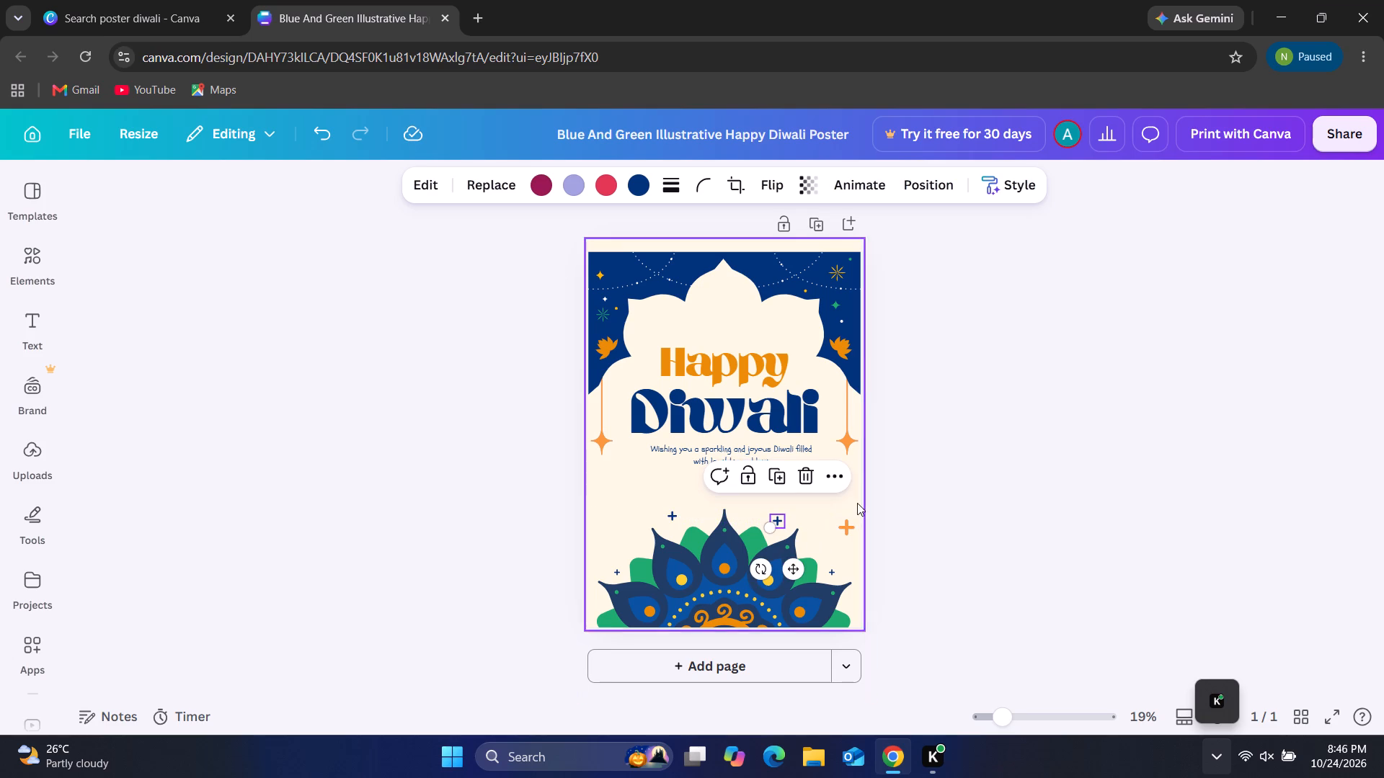
click(424, 404)
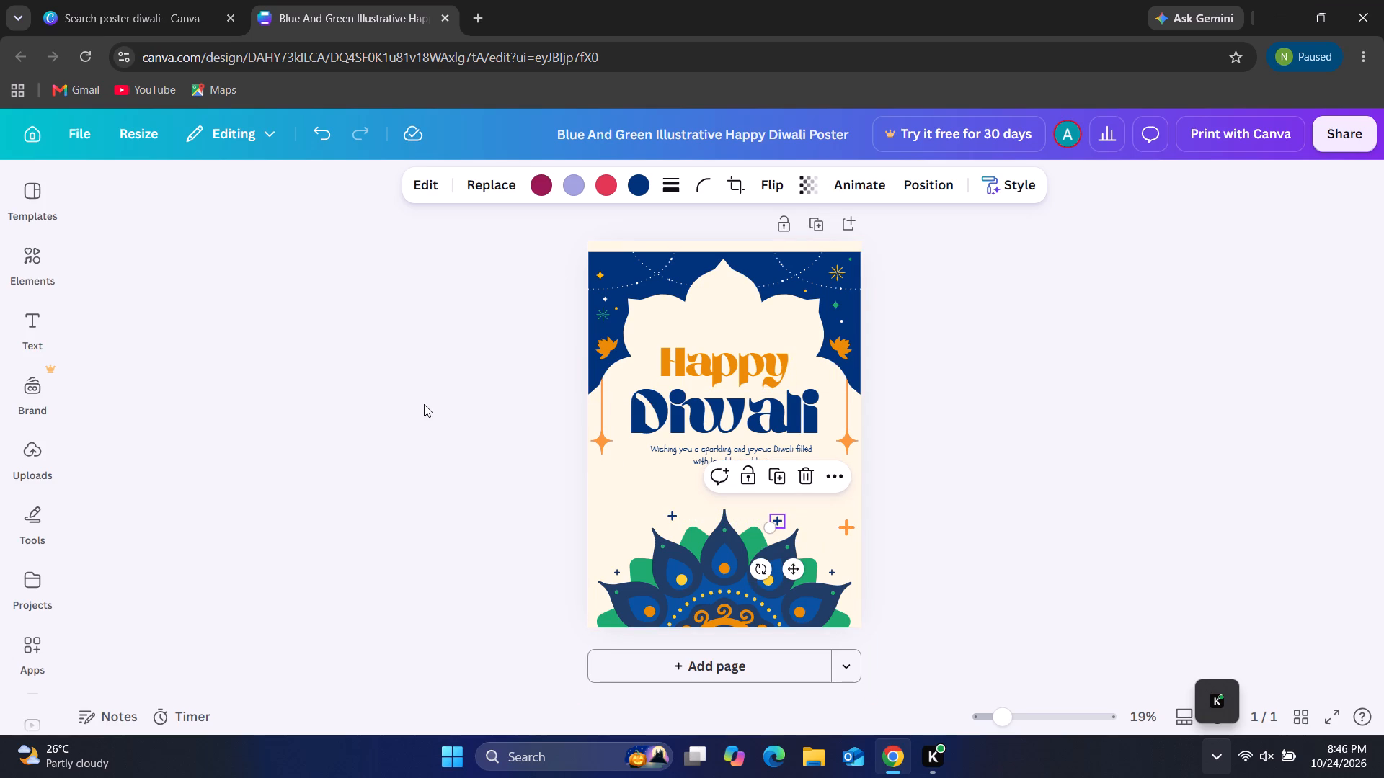
Search the elements library for "flower design" and look through the graphics for a suitable flower decoration.
click(22, 251)
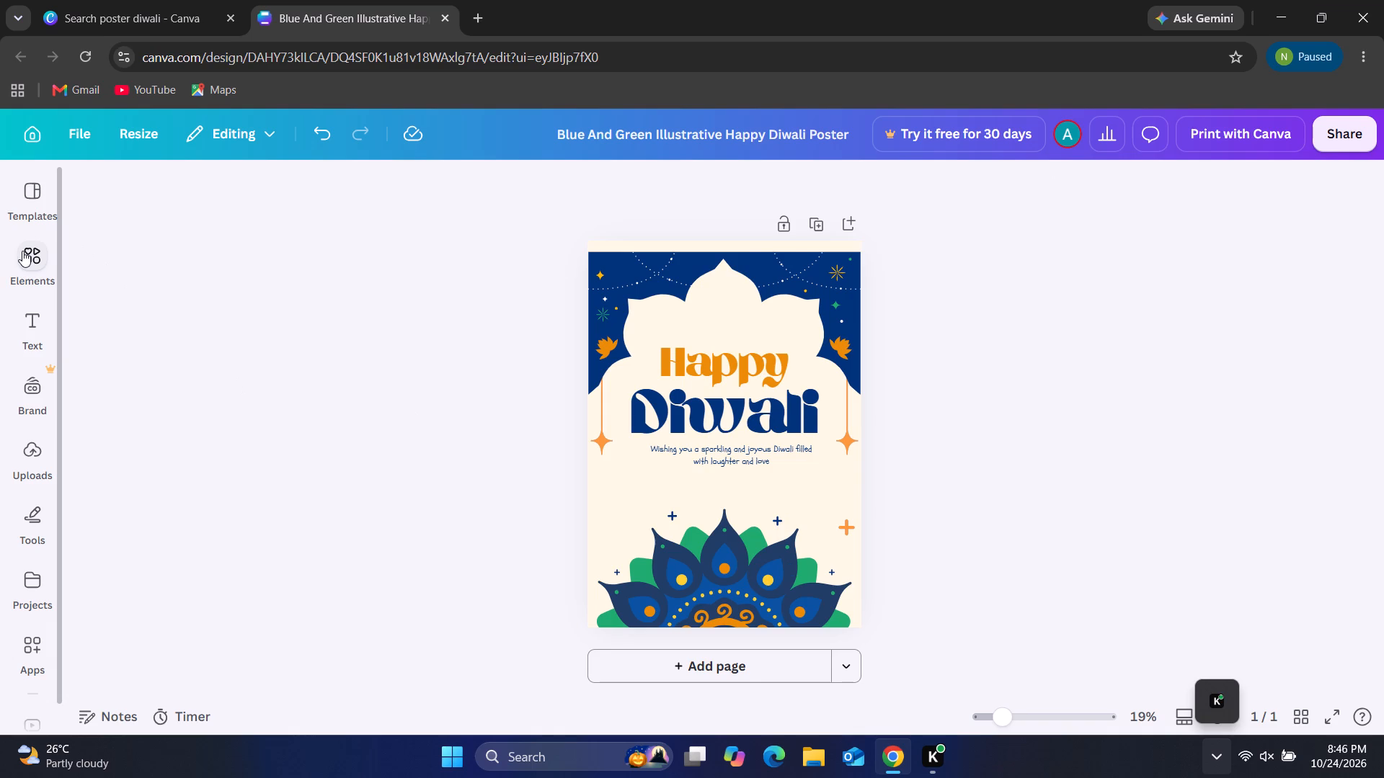
click(182, 207)
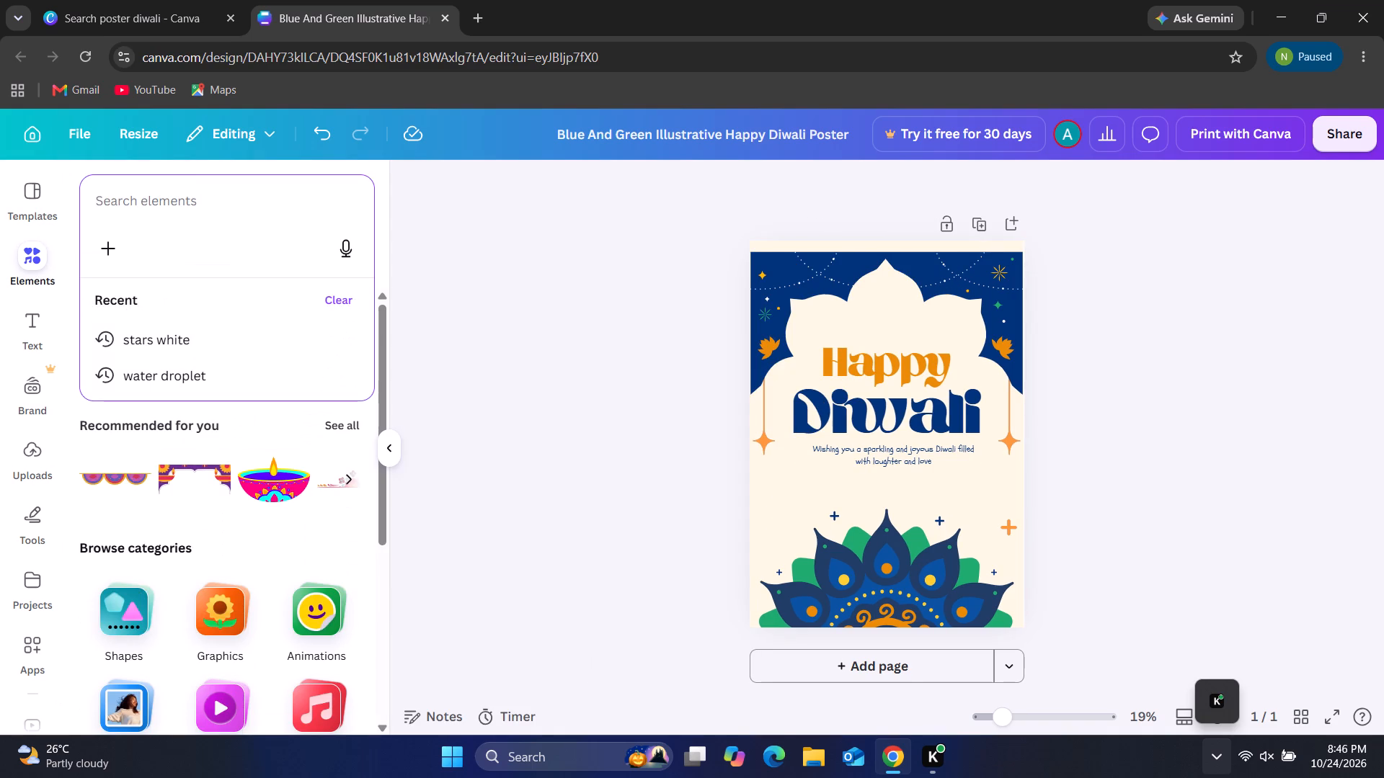
key(f)
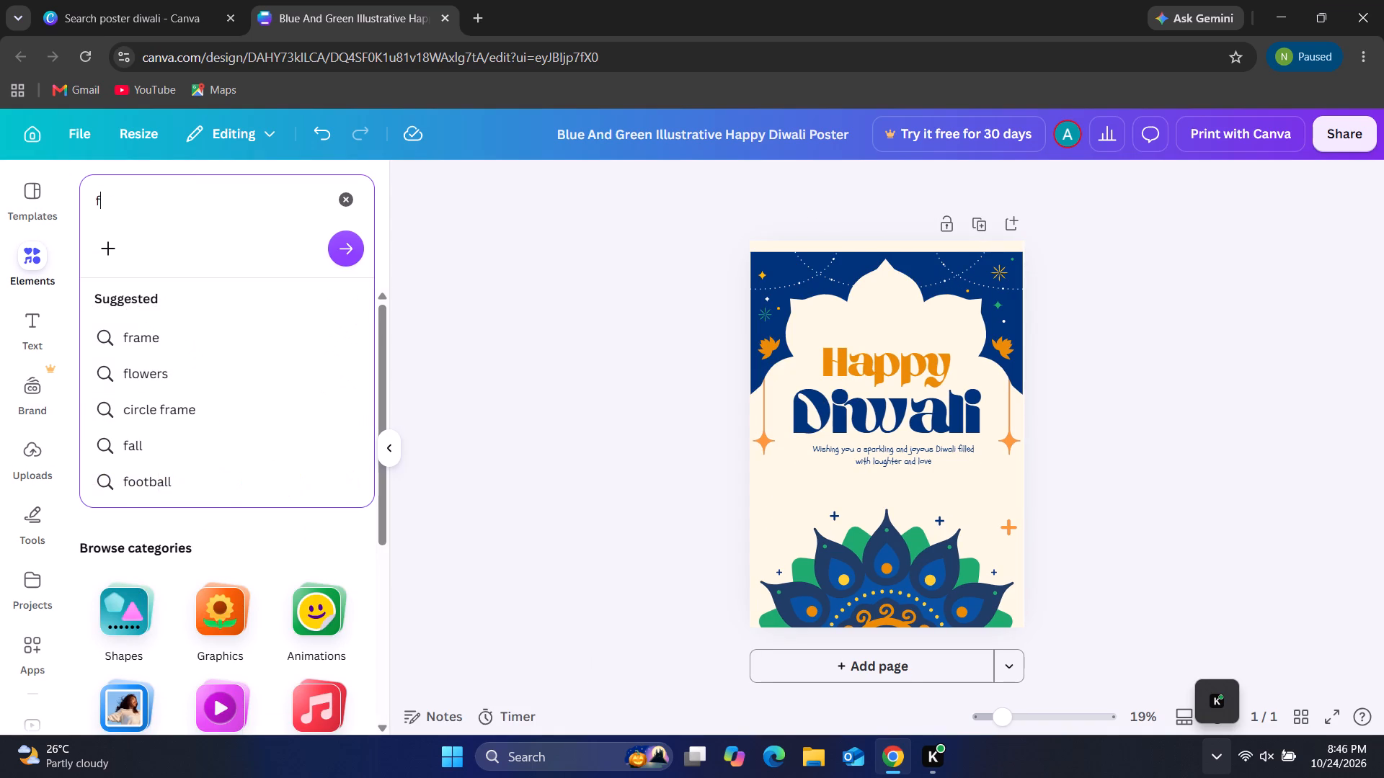
text(lower design)
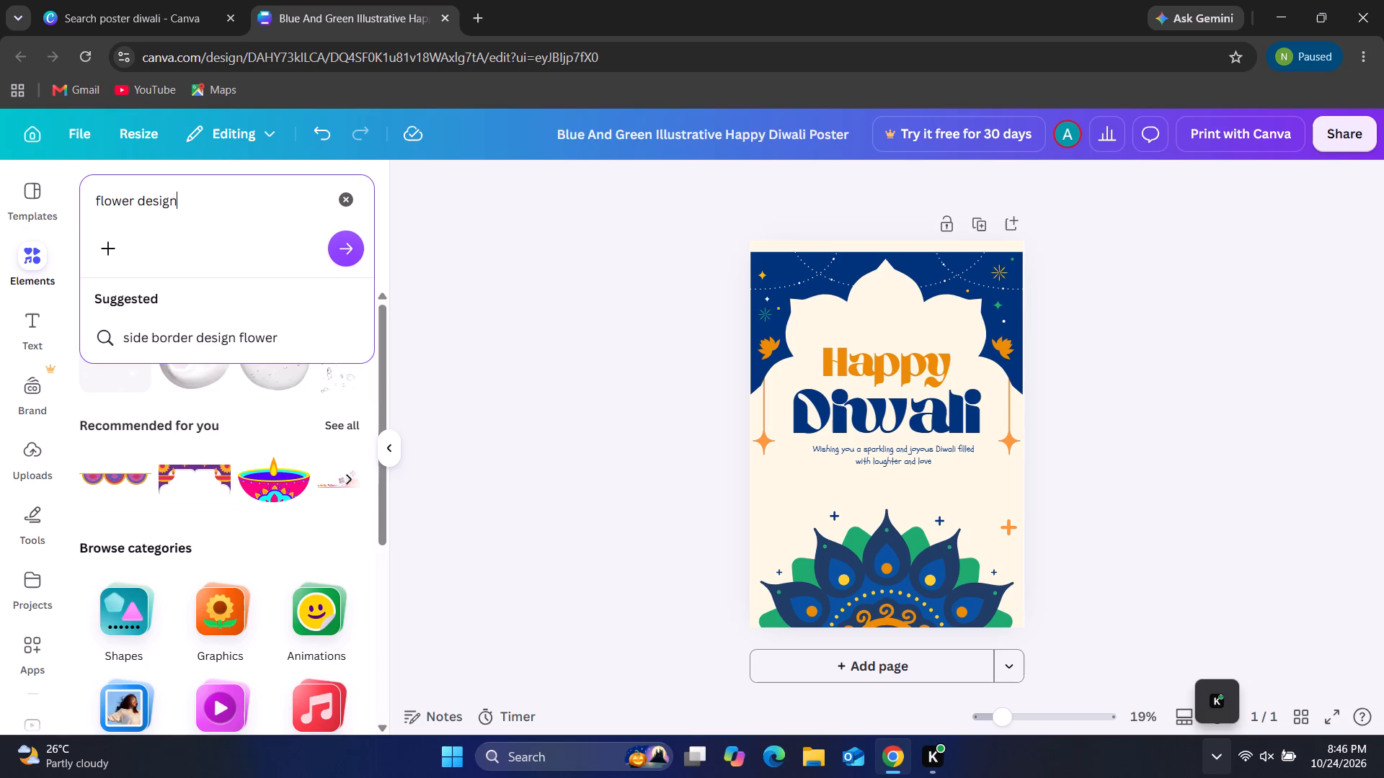
key(Return)
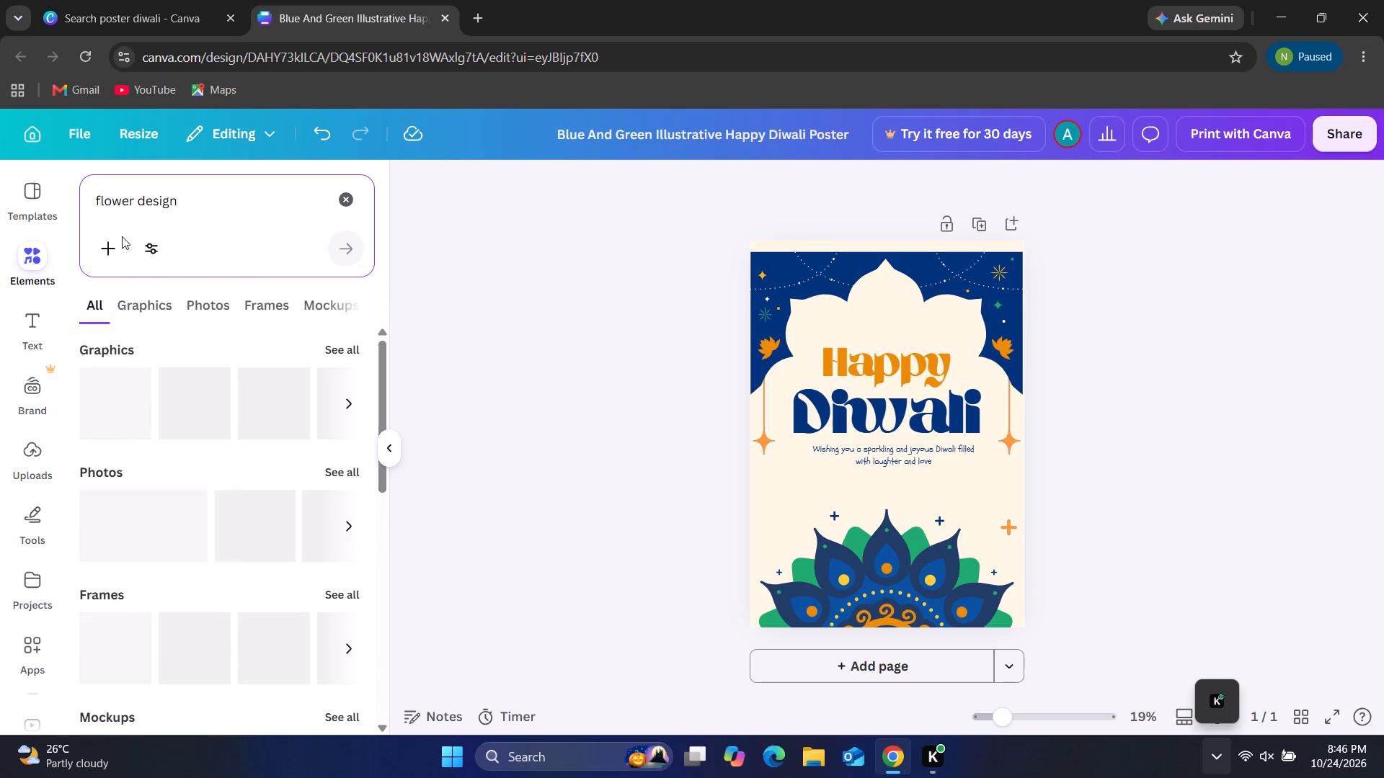
click(161, 298)
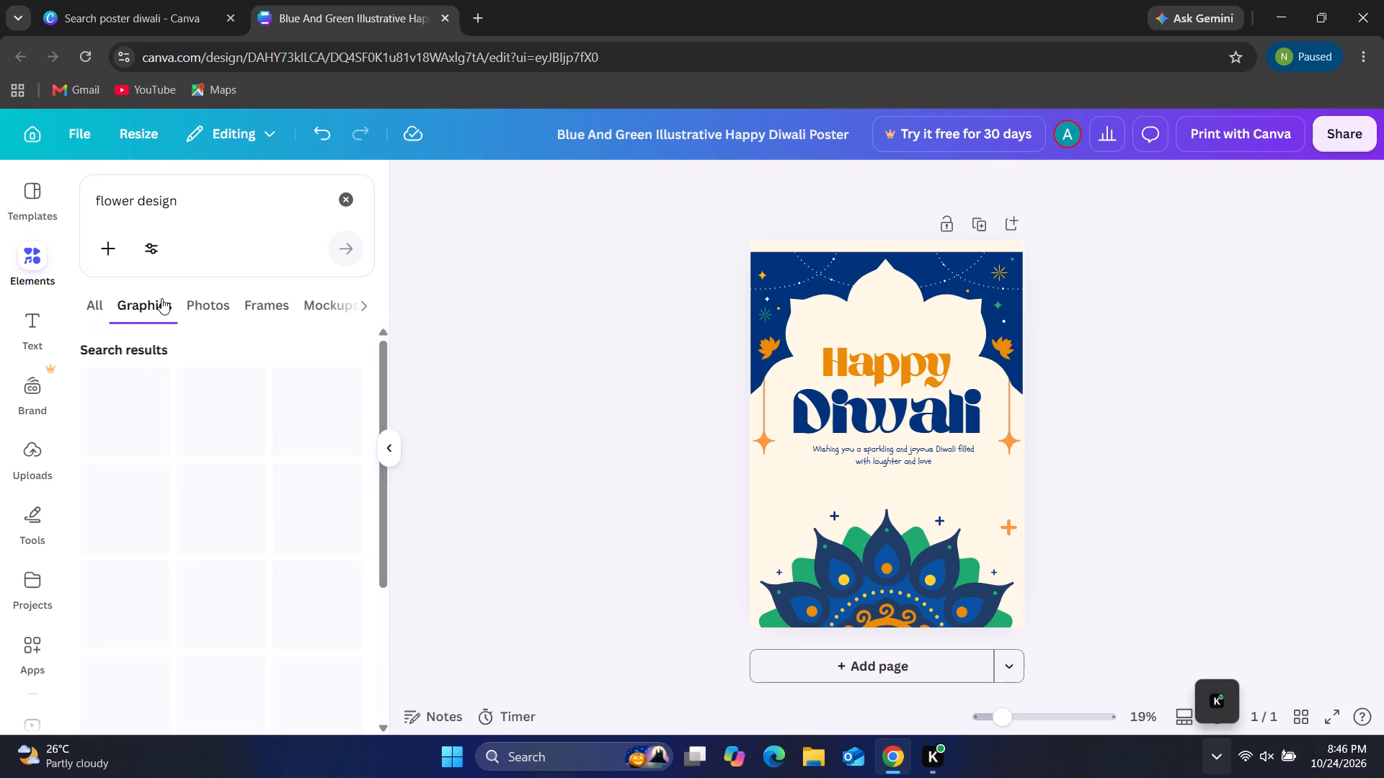
scroll(211, 529, down, 1)
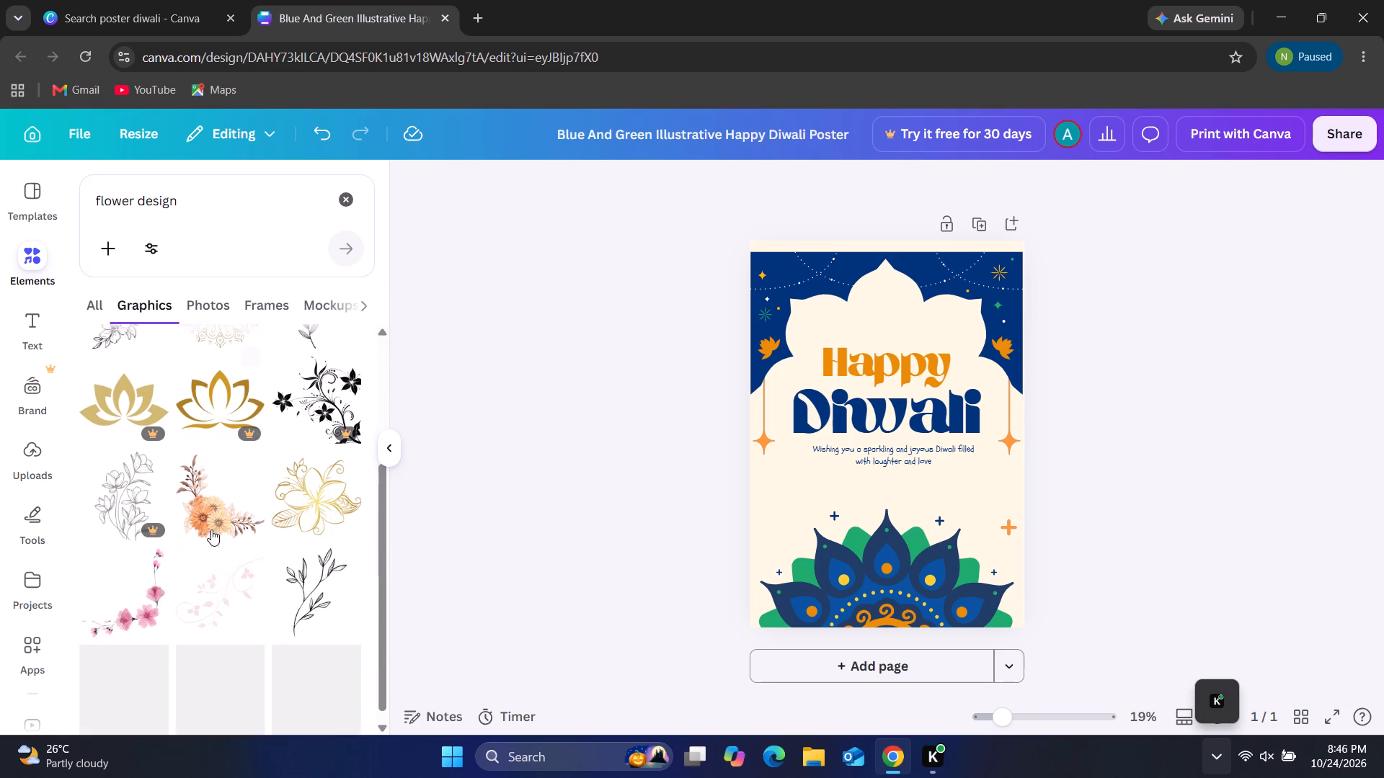
scroll(211, 529, down, 3)
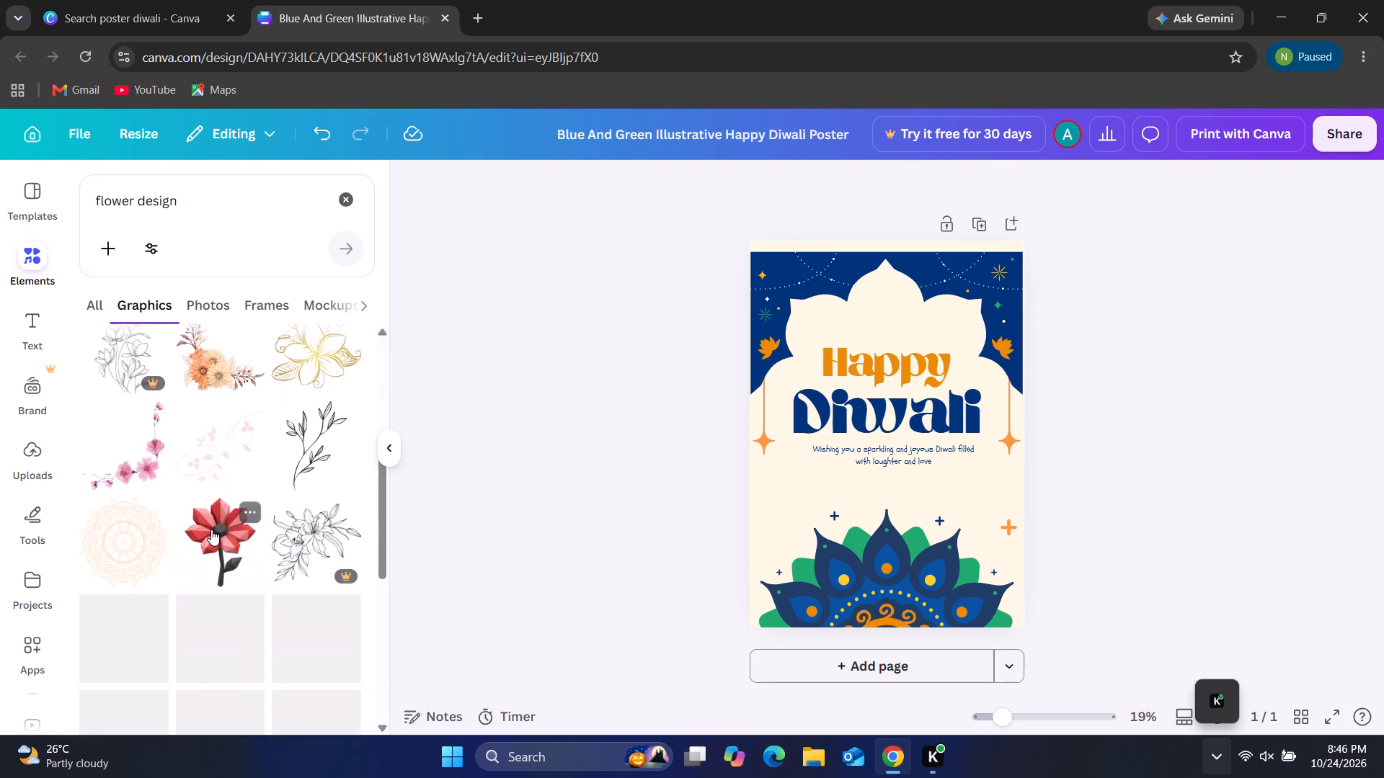
scroll(211, 529, down, 3)
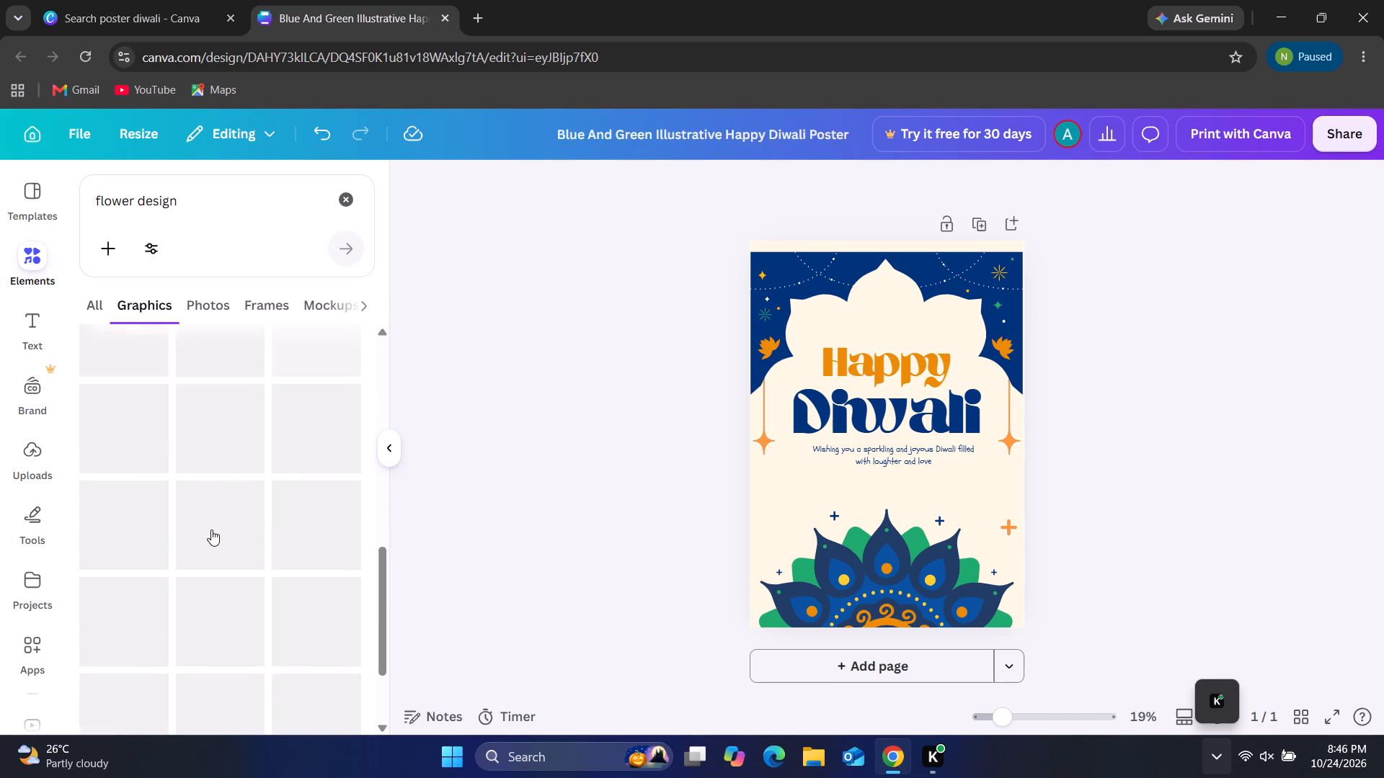
scroll(211, 529, down, 3)
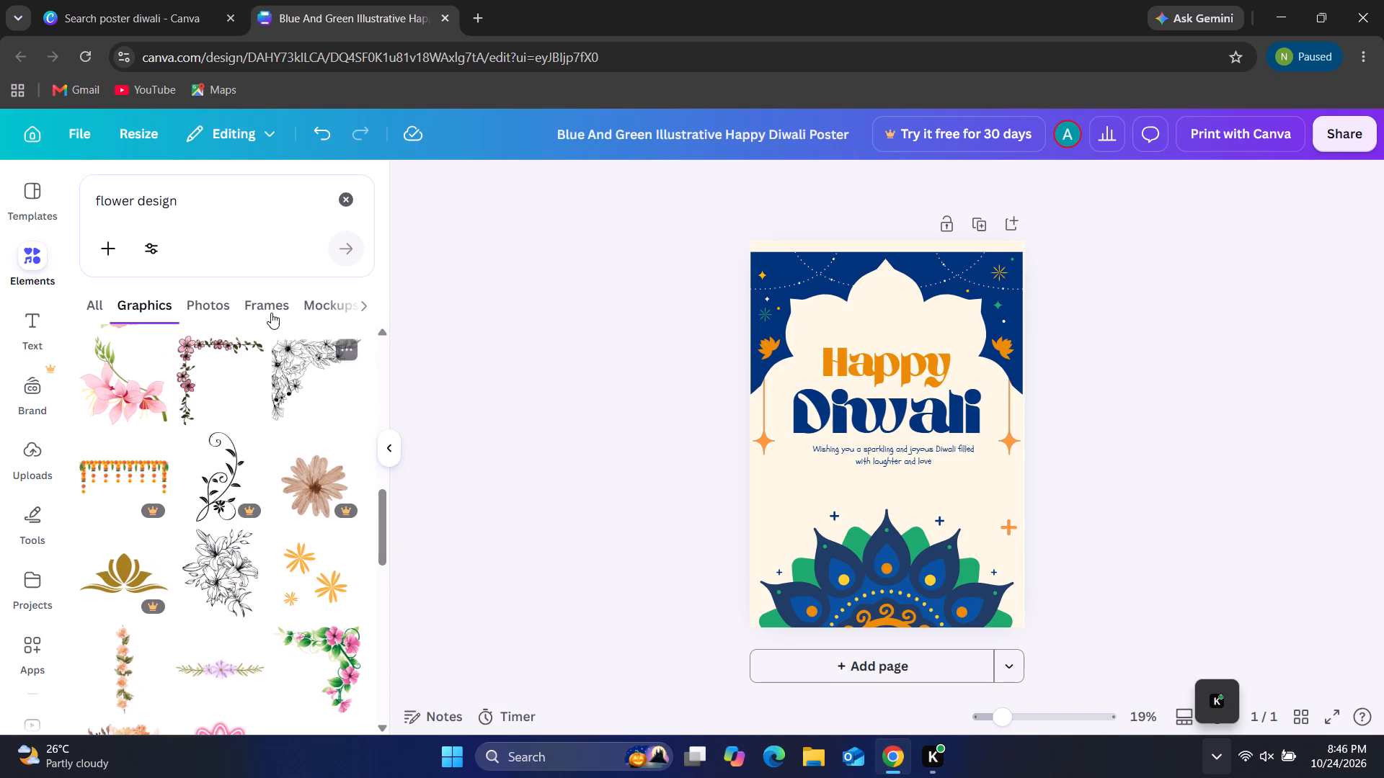
Refine the element search to "flower design outline" and look through the matching graphics.
click(210, 194)
key(space)
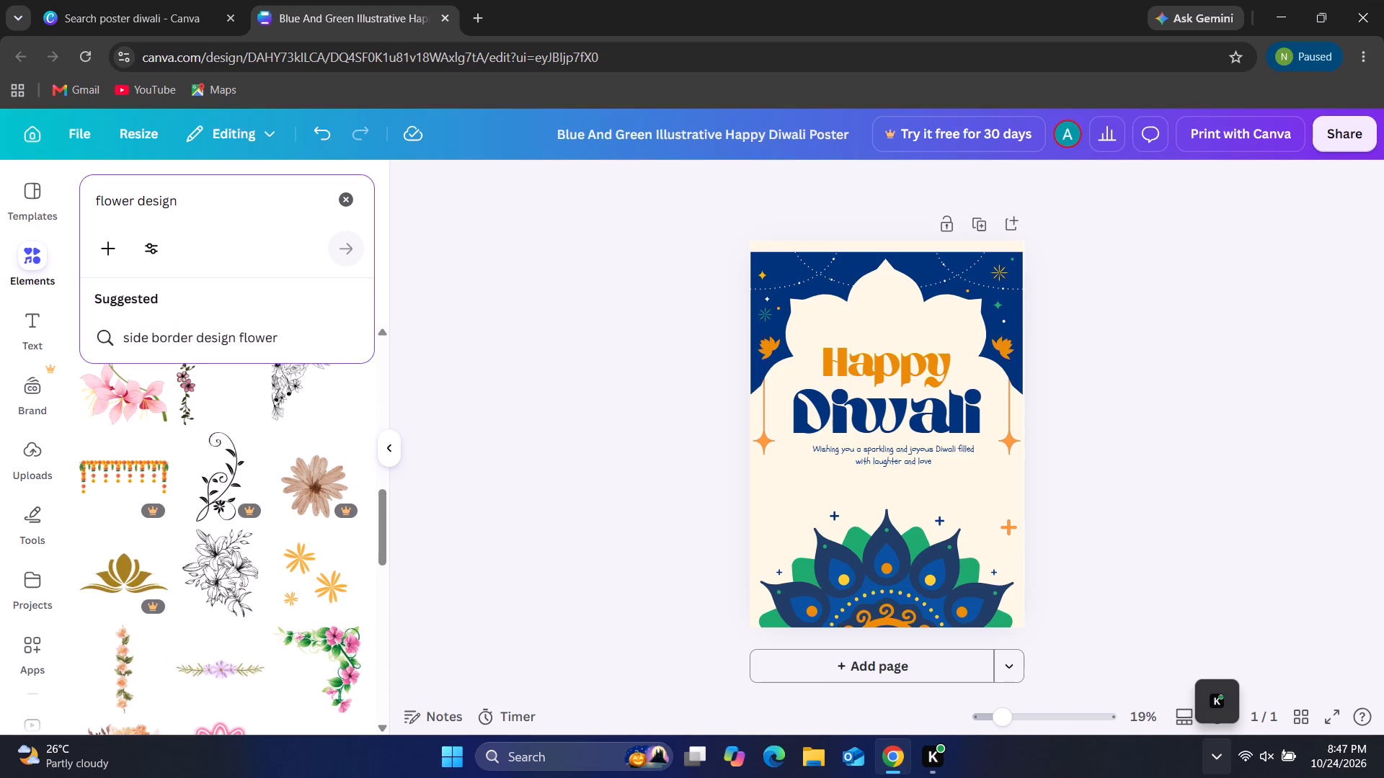
text(outline)
key(Return)
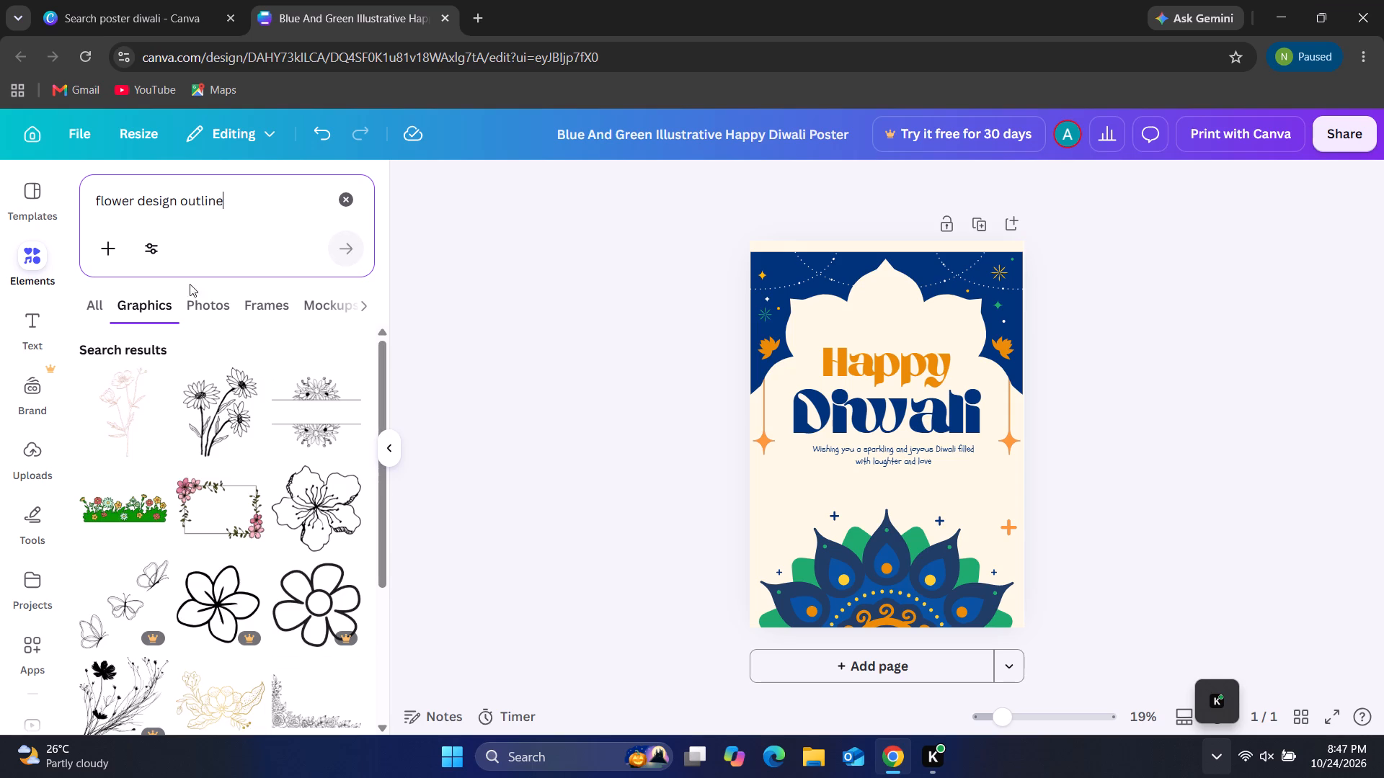
scroll(199, 393, down, 7)
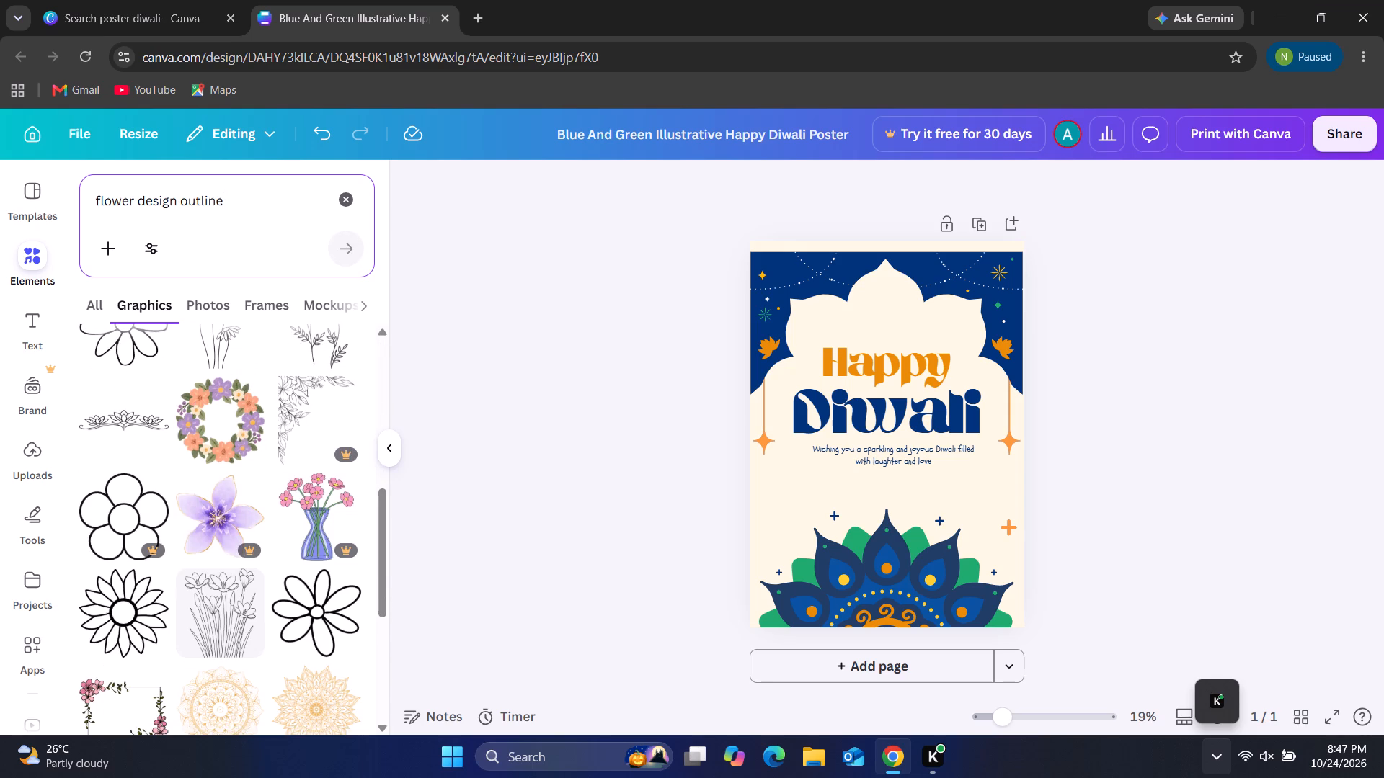
Return the element search to "flower design" and examine more of the graphics for a suitable flower.
key(BackSpace)
key(BackSpace)
key(BackSpace)
key(BackSpace)
key(BackSpace)
key(BackSpace)
key(BackSpace)
key(BackSpace)
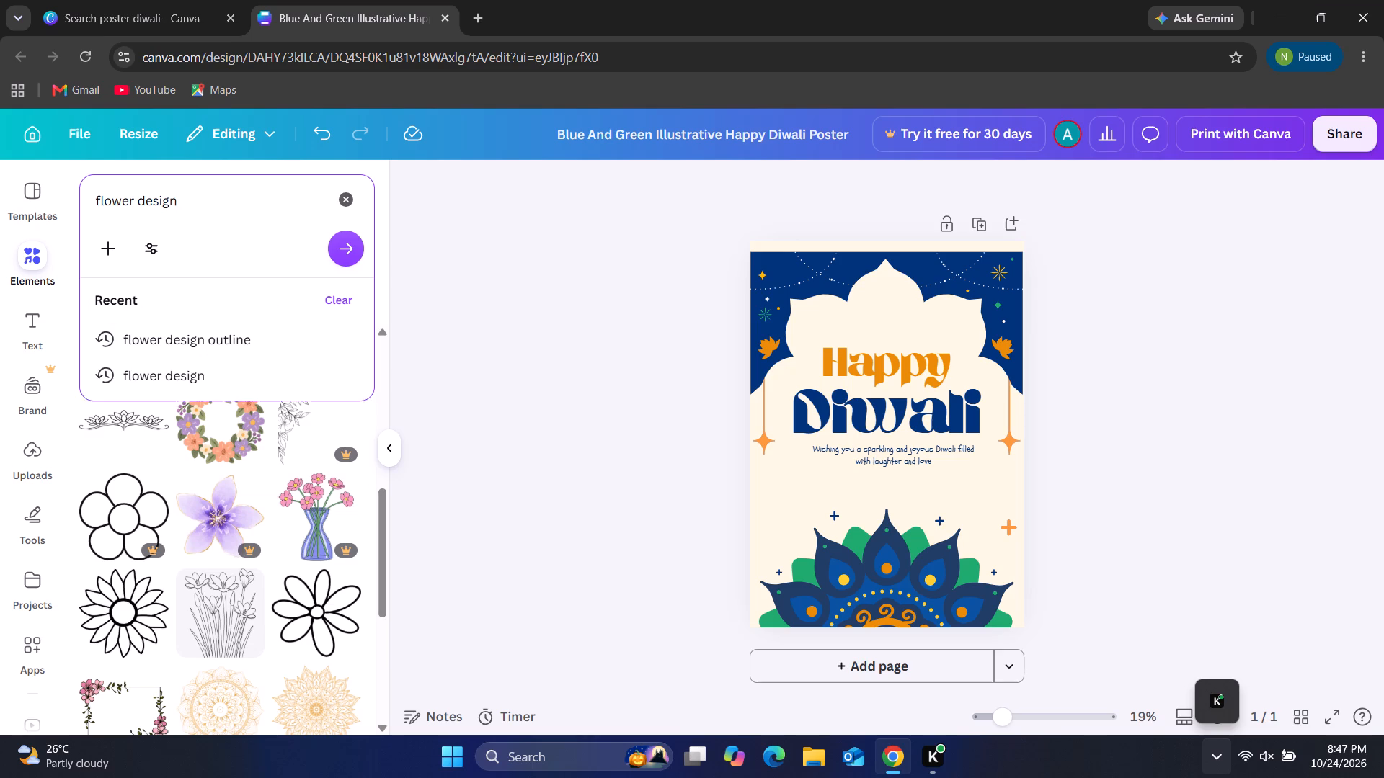
key(Return)
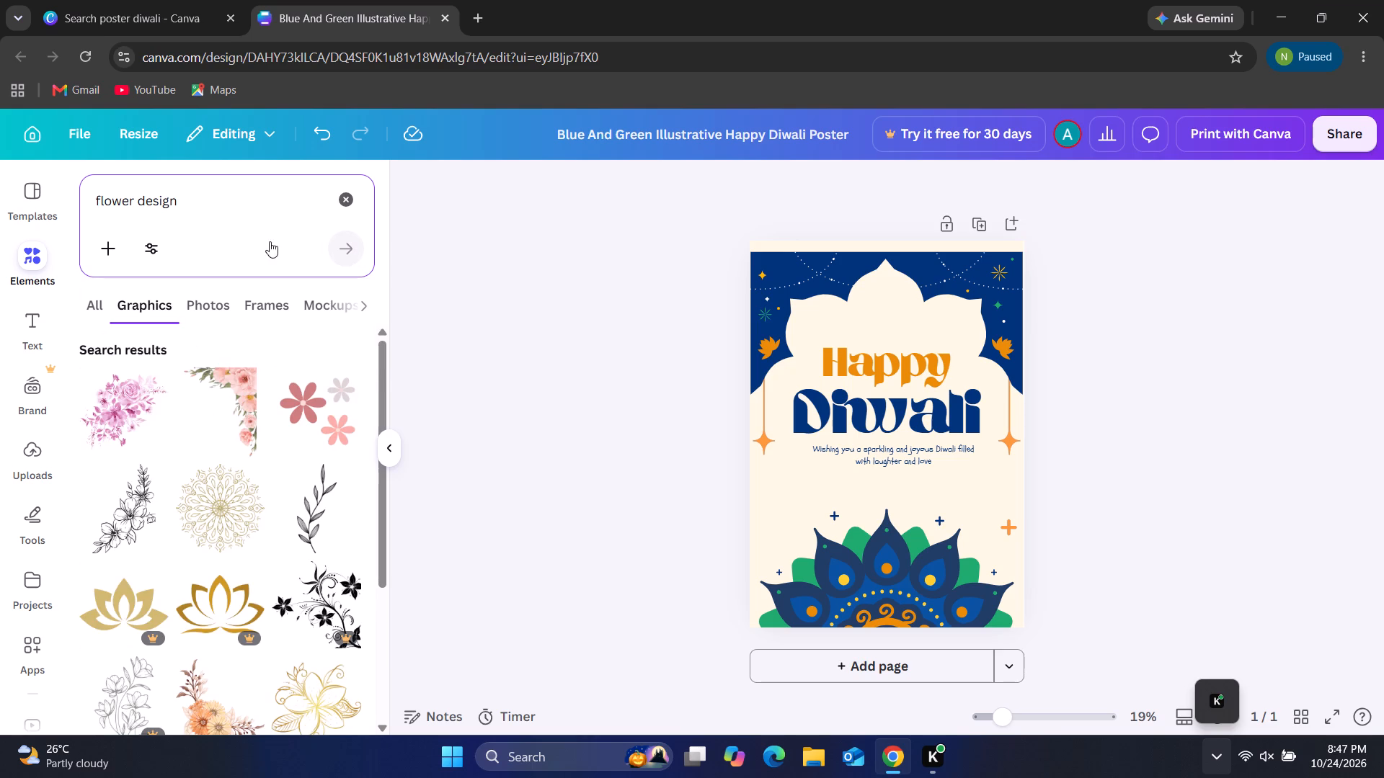
scroll(198, 462, down, 14)
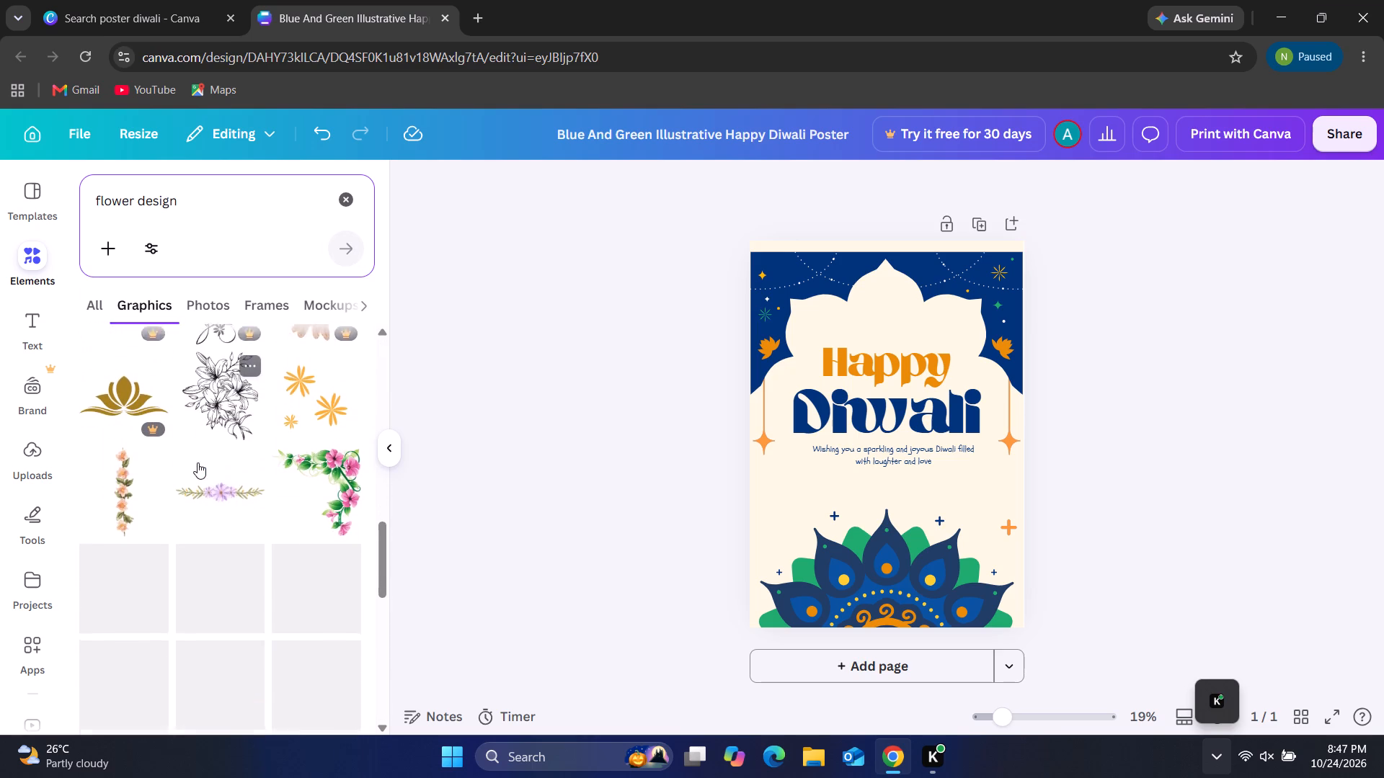
scroll(198, 462, down, 11)
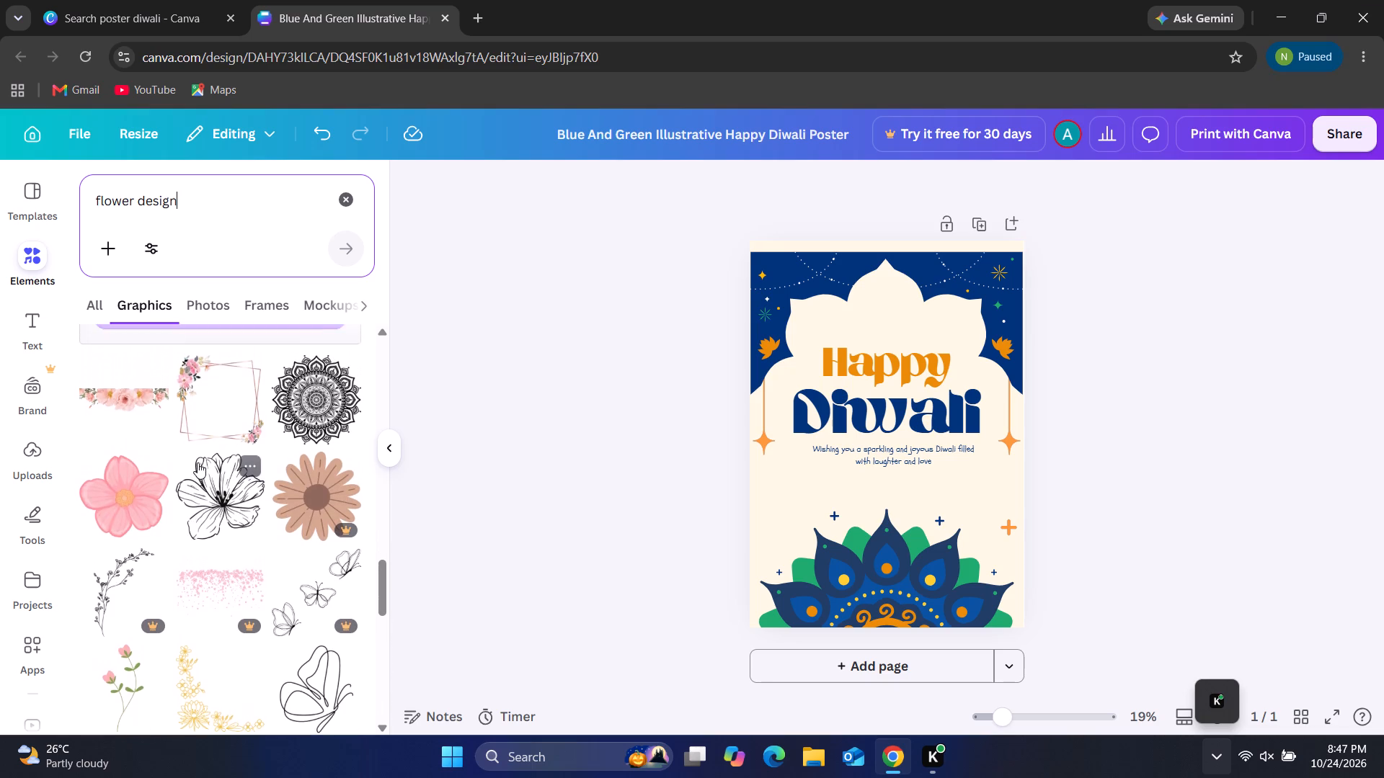
scroll(198, 462, down, 1)
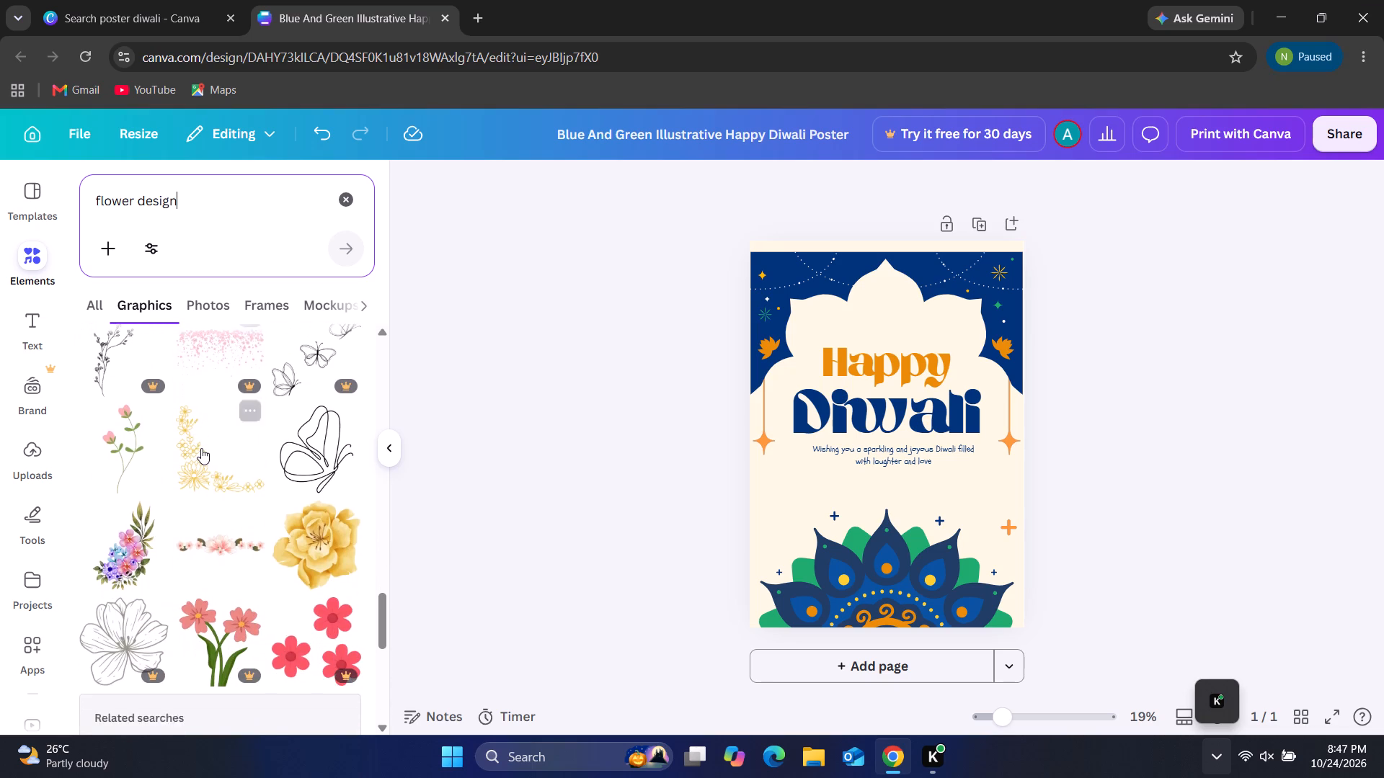
scroll(201, 448, down, 10)
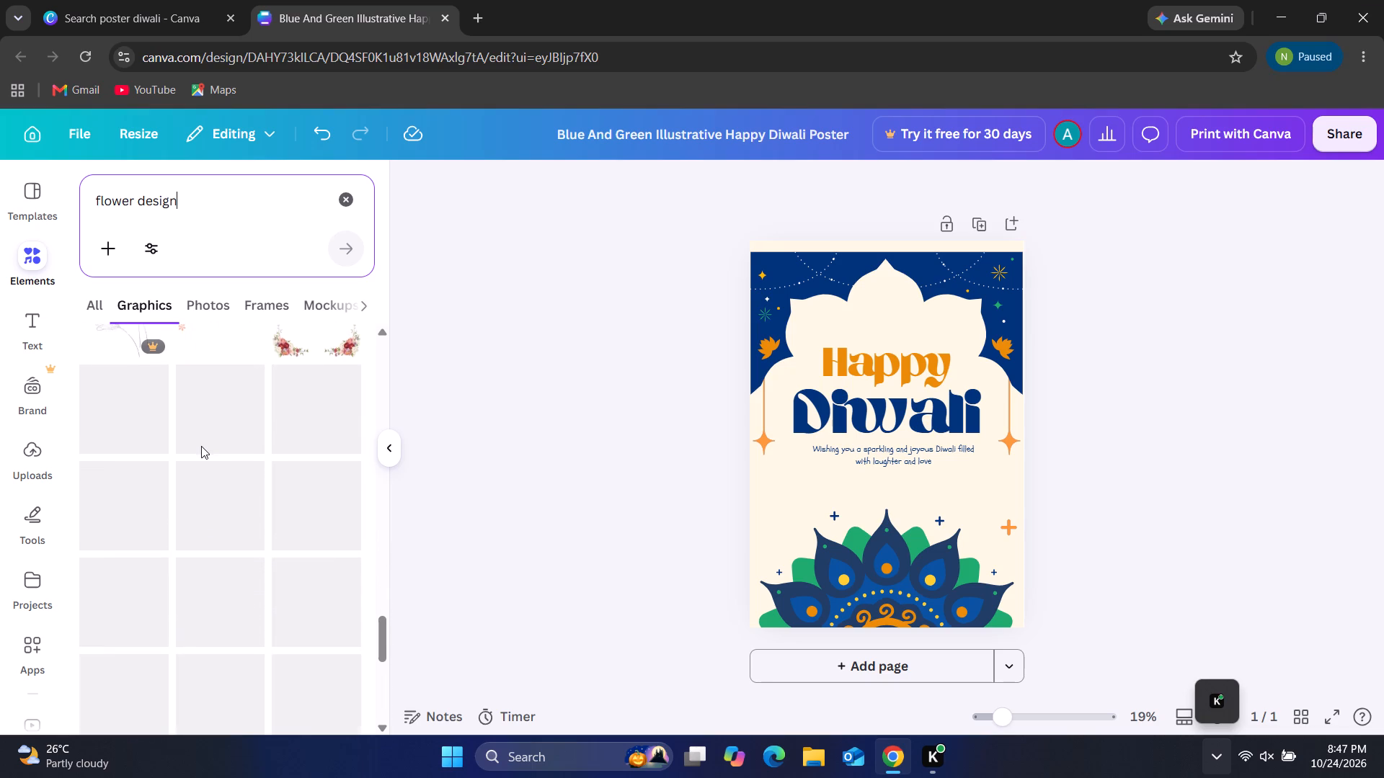
scroll(201, 445, down, 2)
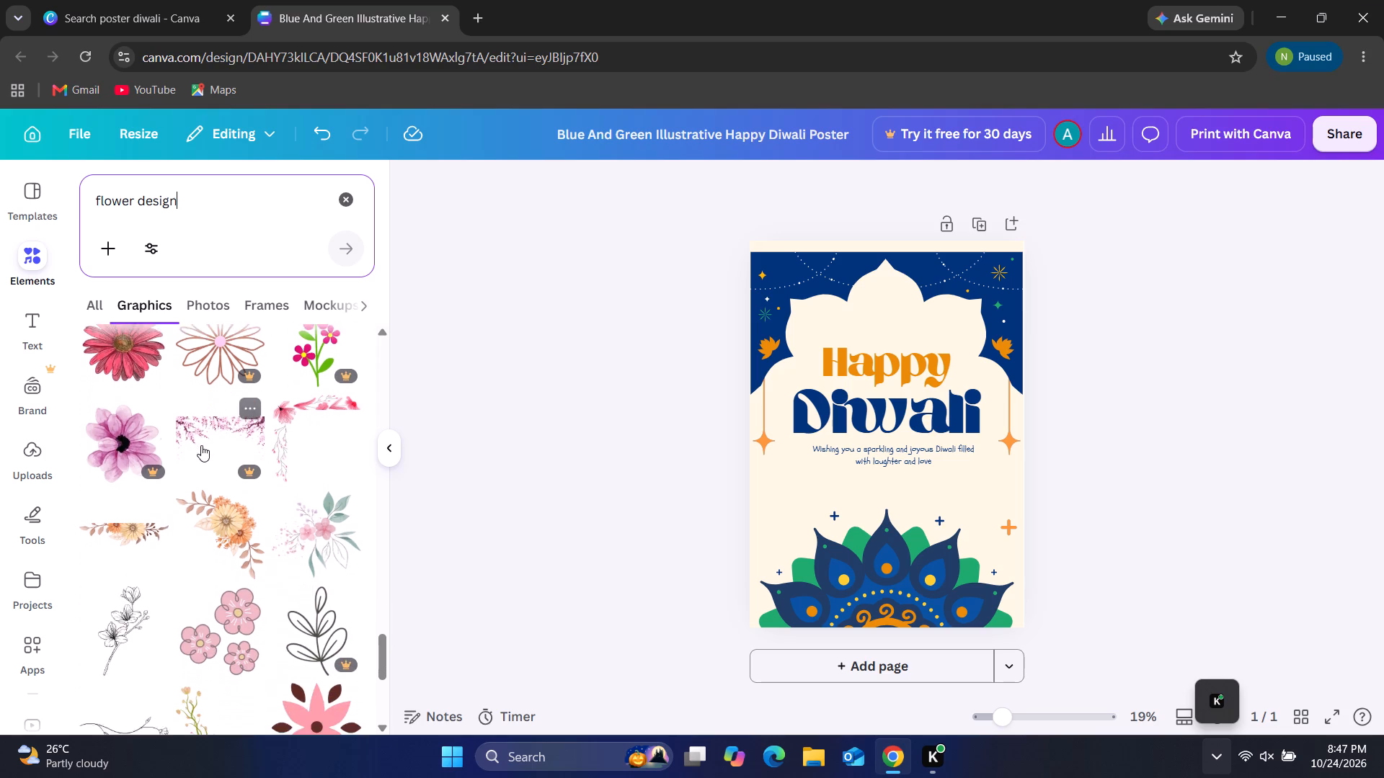
scroll(201, 445, down, 1)
scroll(226, 377, down, 1)
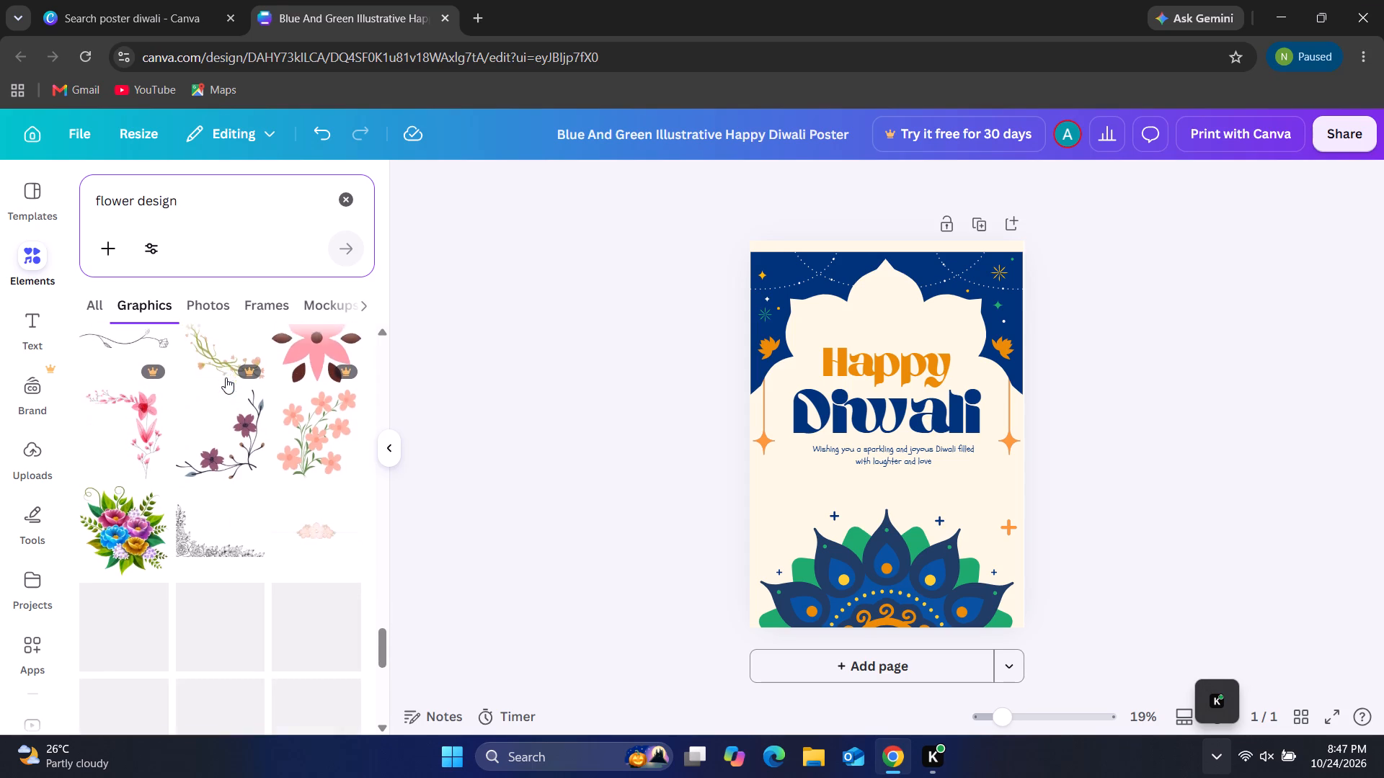
scroll(226, 377, down, 3)
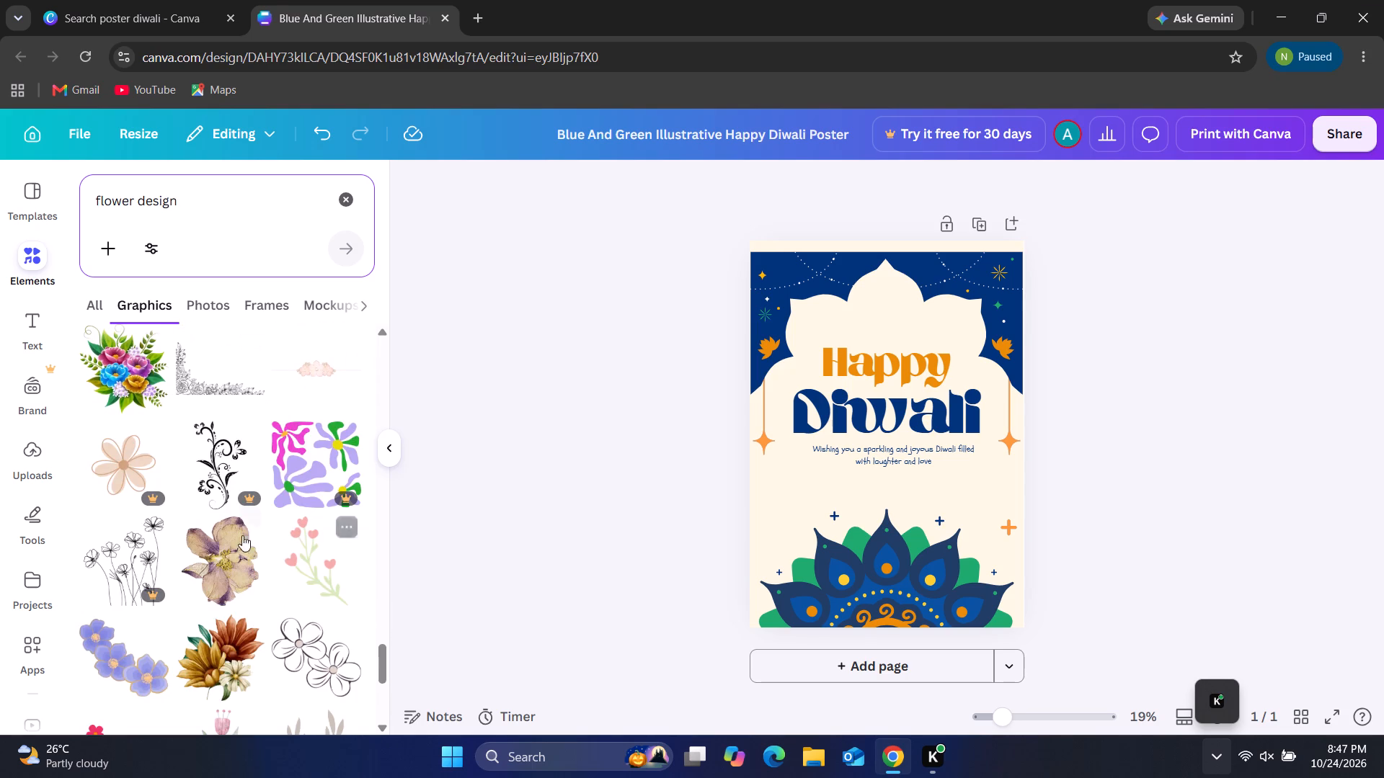
scroll(233, 527, down, 7)
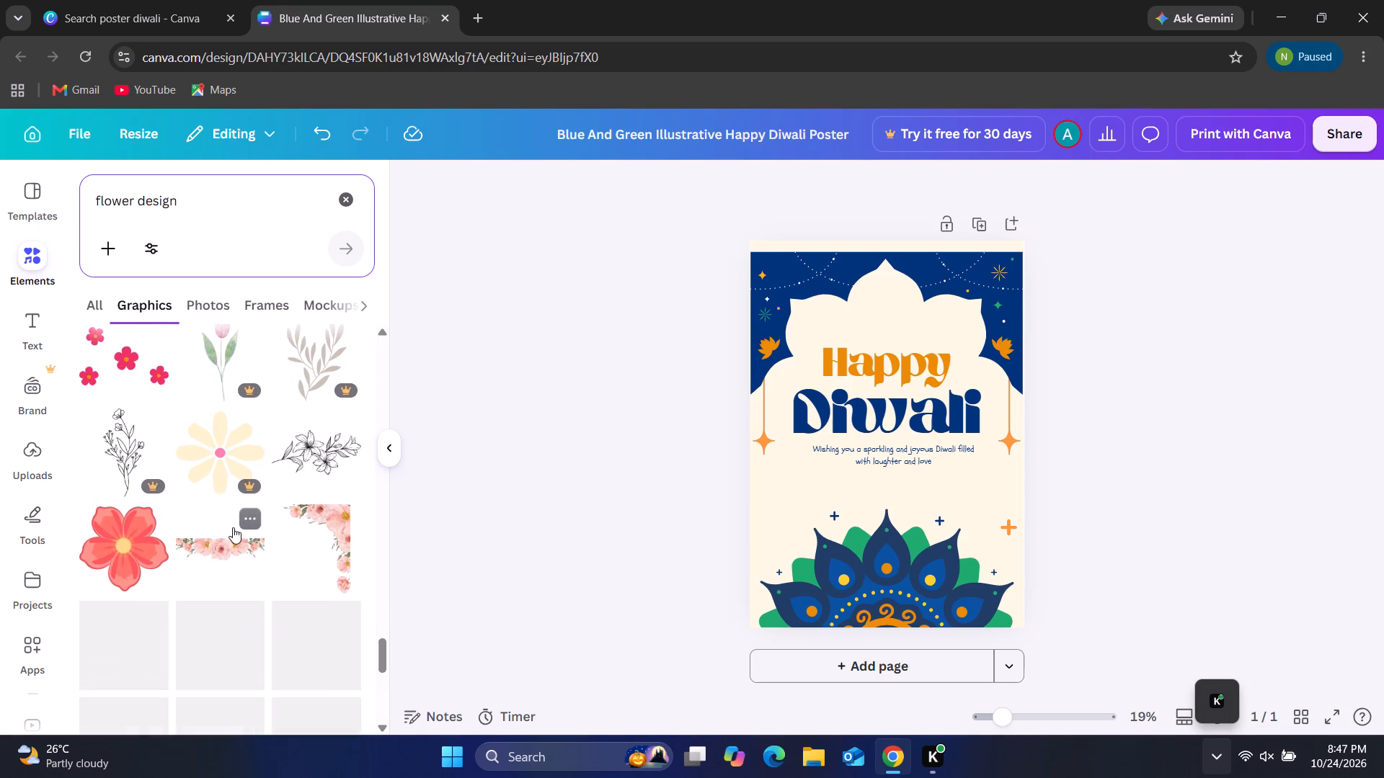
scroll(233, 527, down, 2)
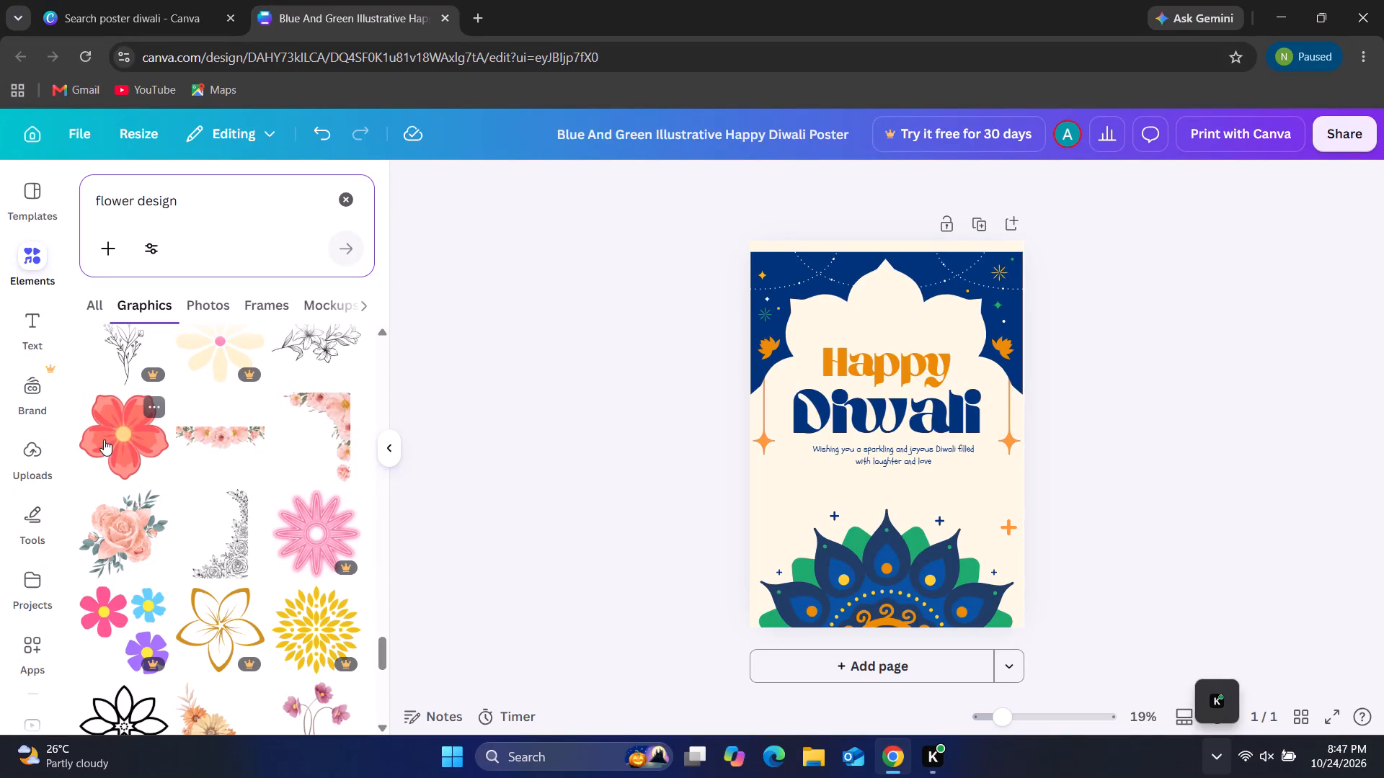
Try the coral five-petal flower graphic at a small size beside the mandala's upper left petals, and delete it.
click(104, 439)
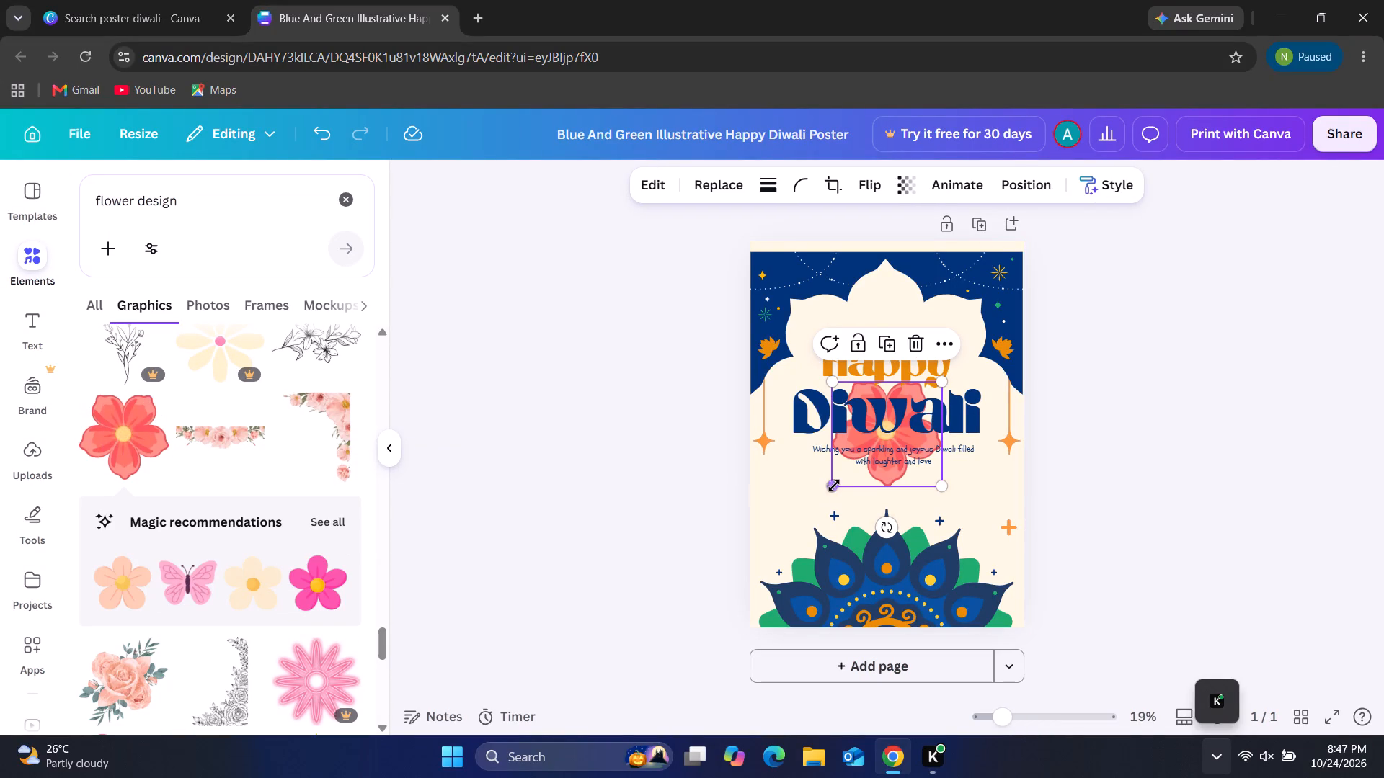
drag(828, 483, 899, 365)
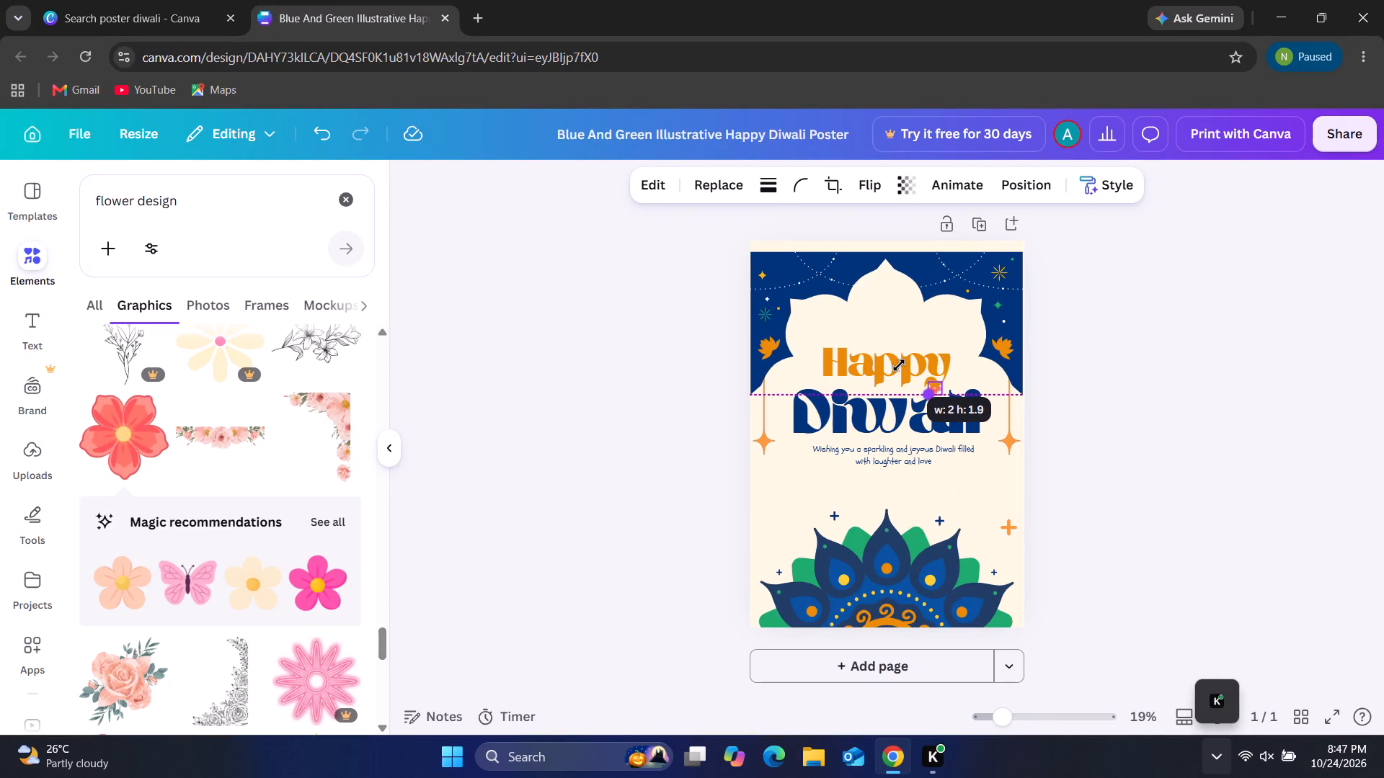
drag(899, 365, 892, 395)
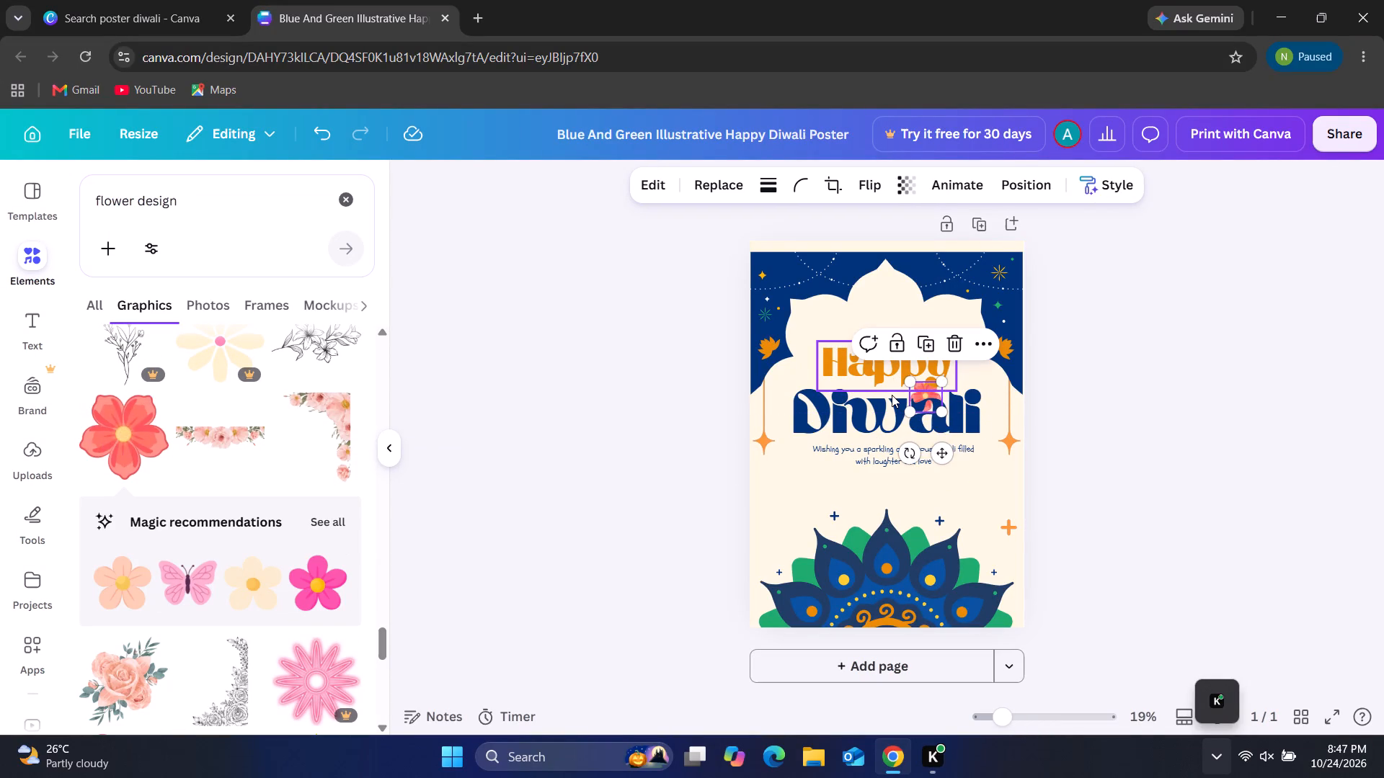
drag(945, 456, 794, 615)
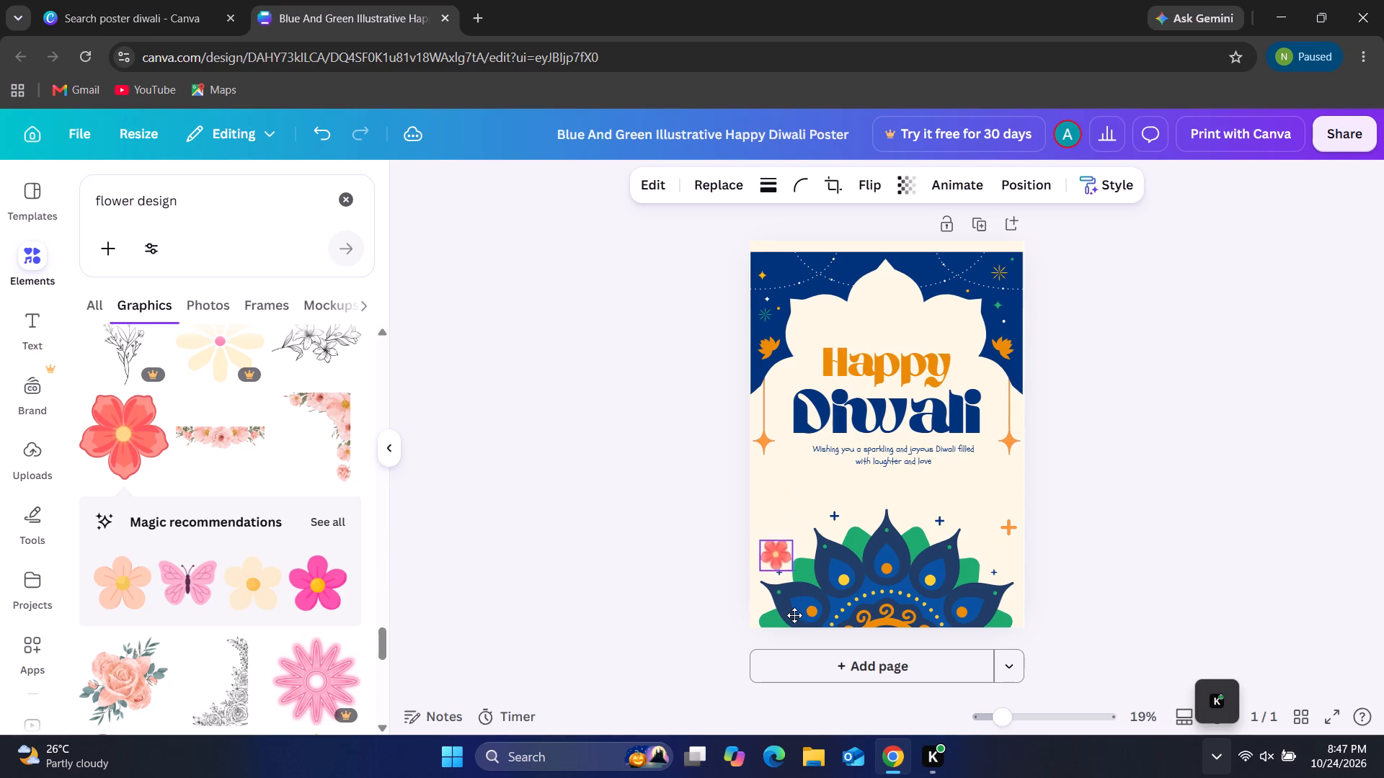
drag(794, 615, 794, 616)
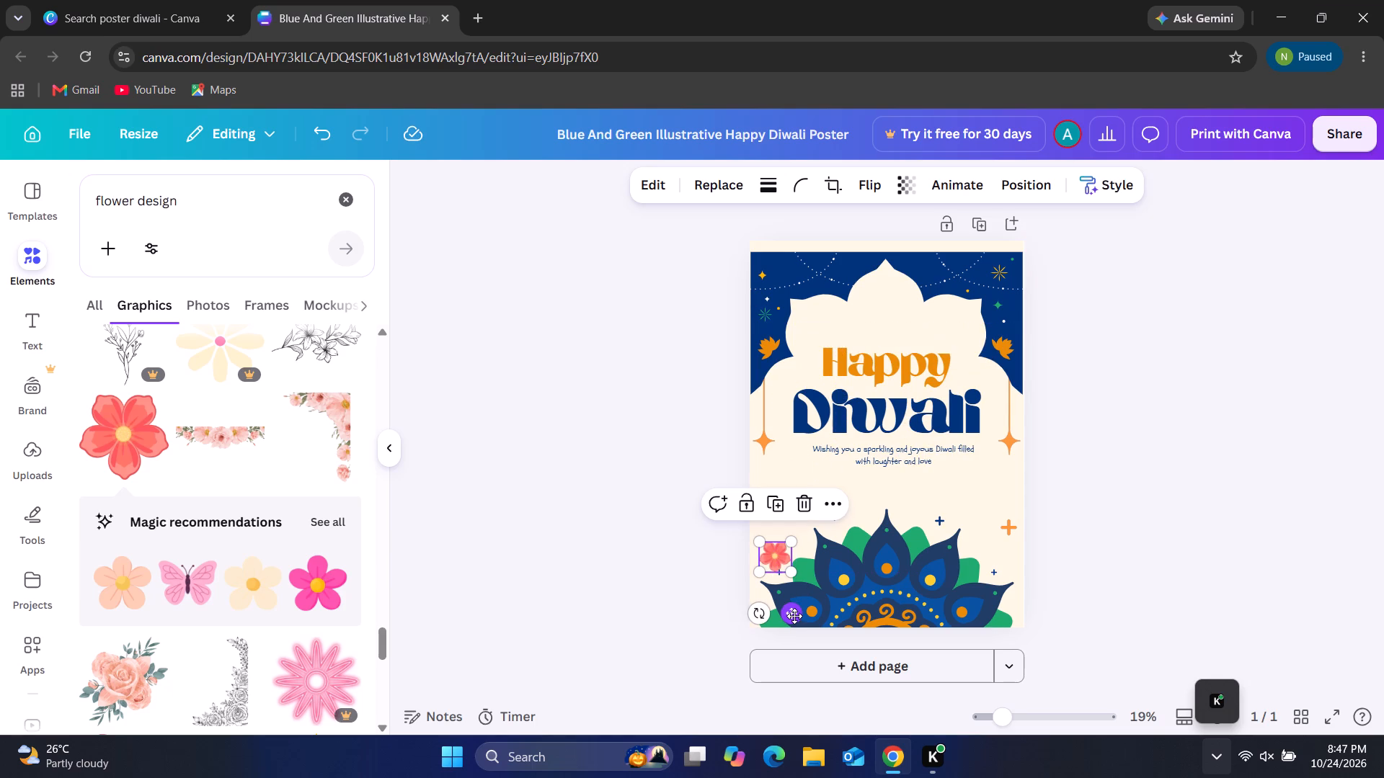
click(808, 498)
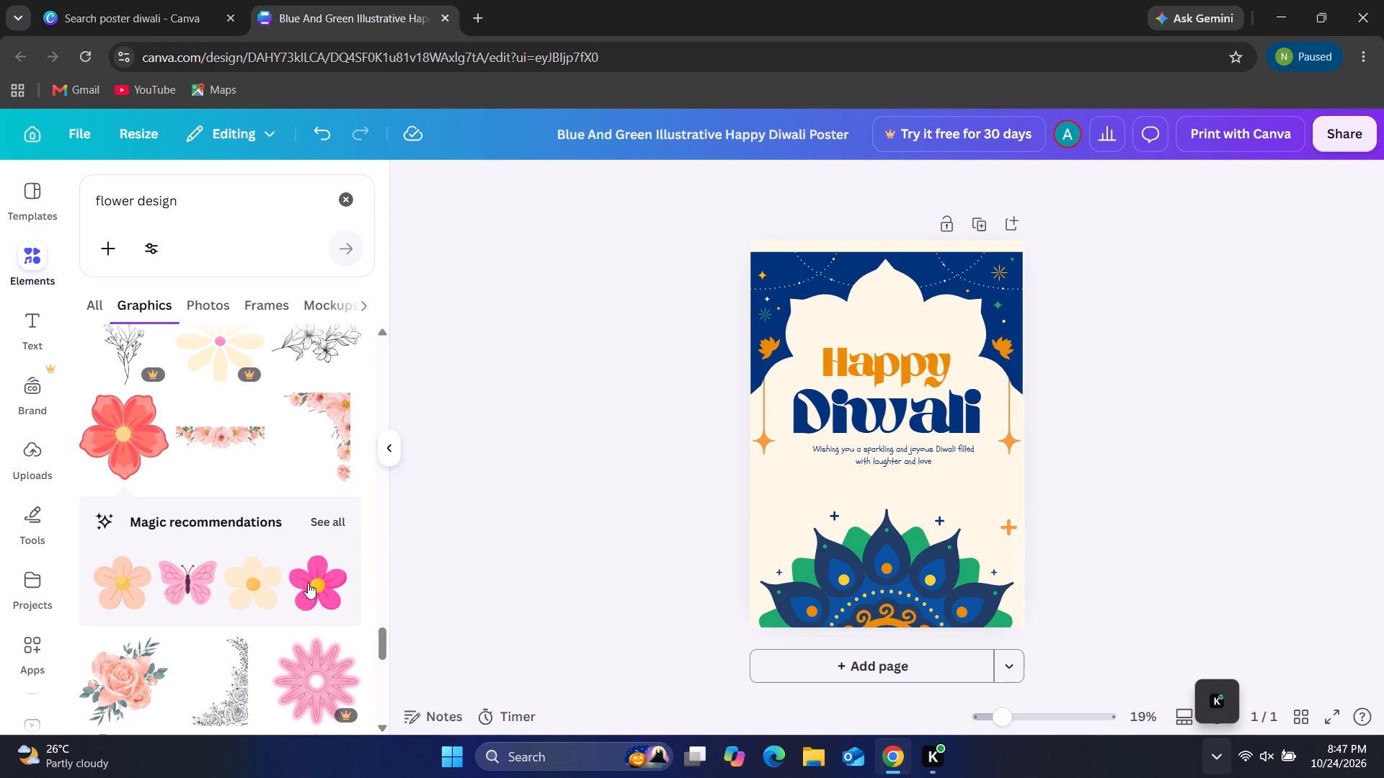
Look through more flower design graphics and switch to the related search "Aesthetic design".
scroll(257, 594, down, 4)
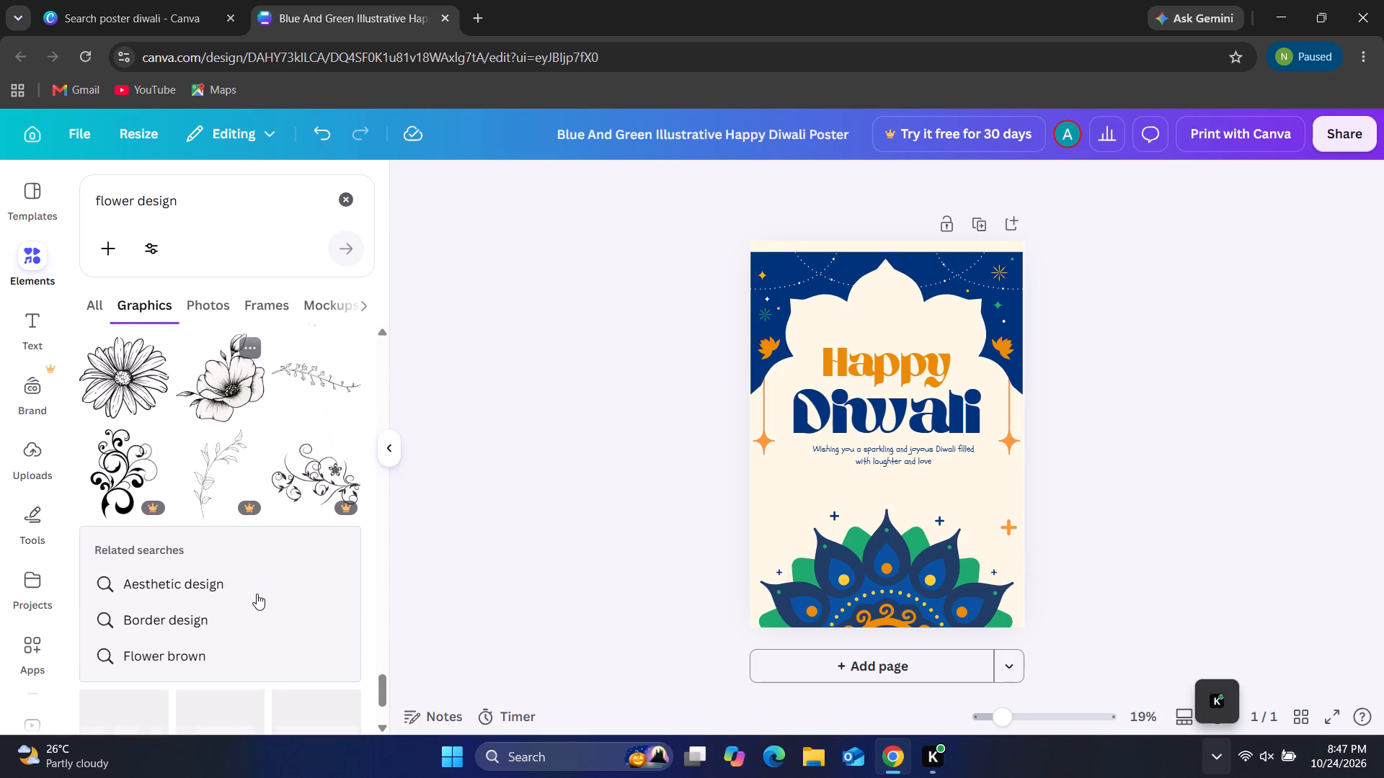
scroll(257, 594, down, 3)
scroll(257, 594, right, 1)
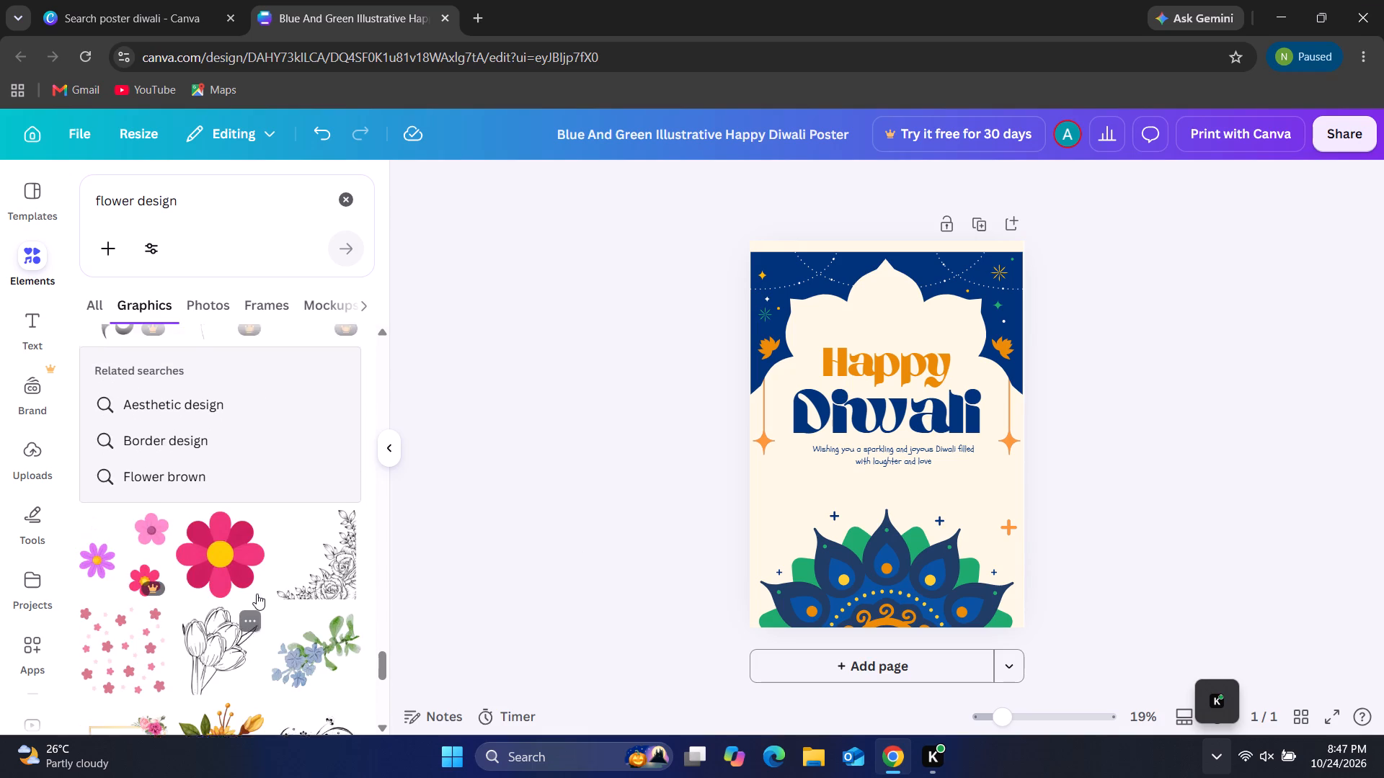
scroll(257, 594, right, 1)
click(182, 455)
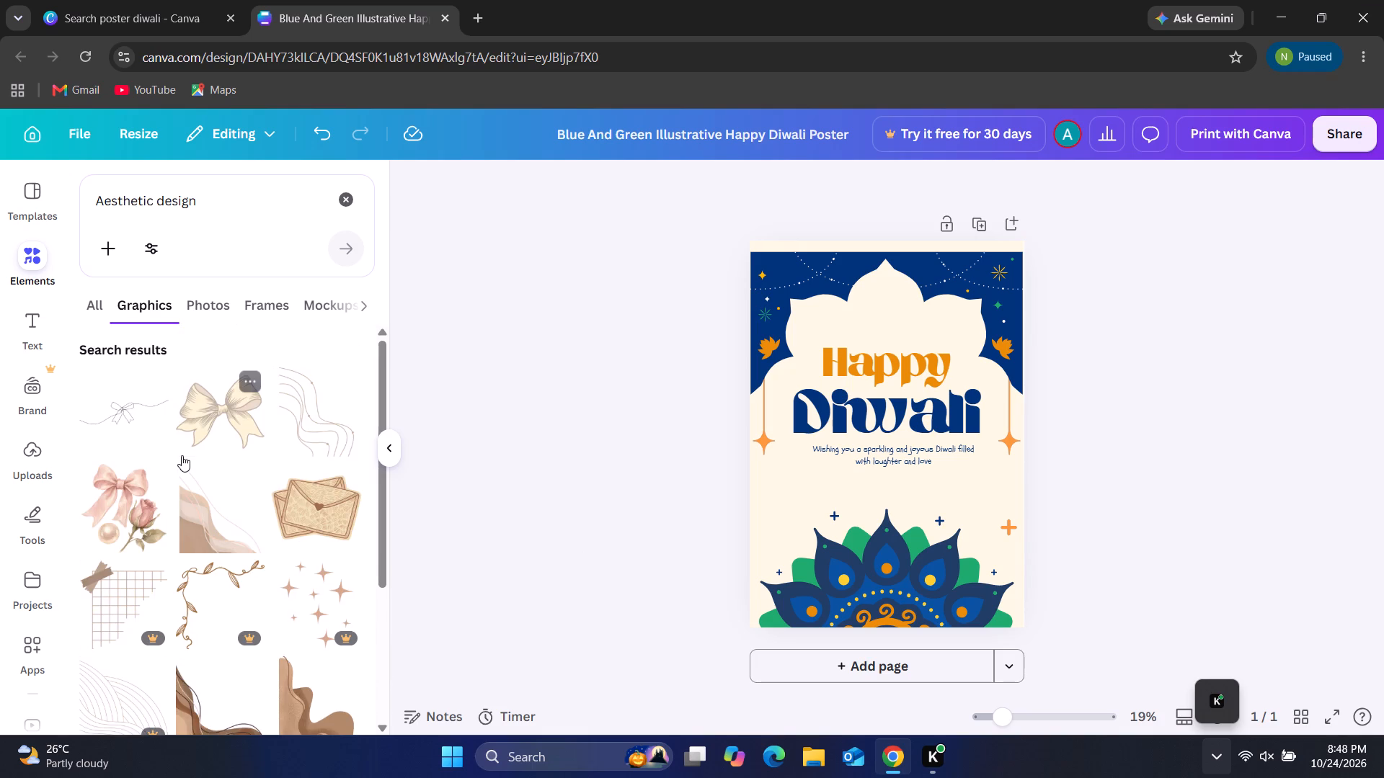
Replace the element search with "lotus design" and run it.
click(249, 205)
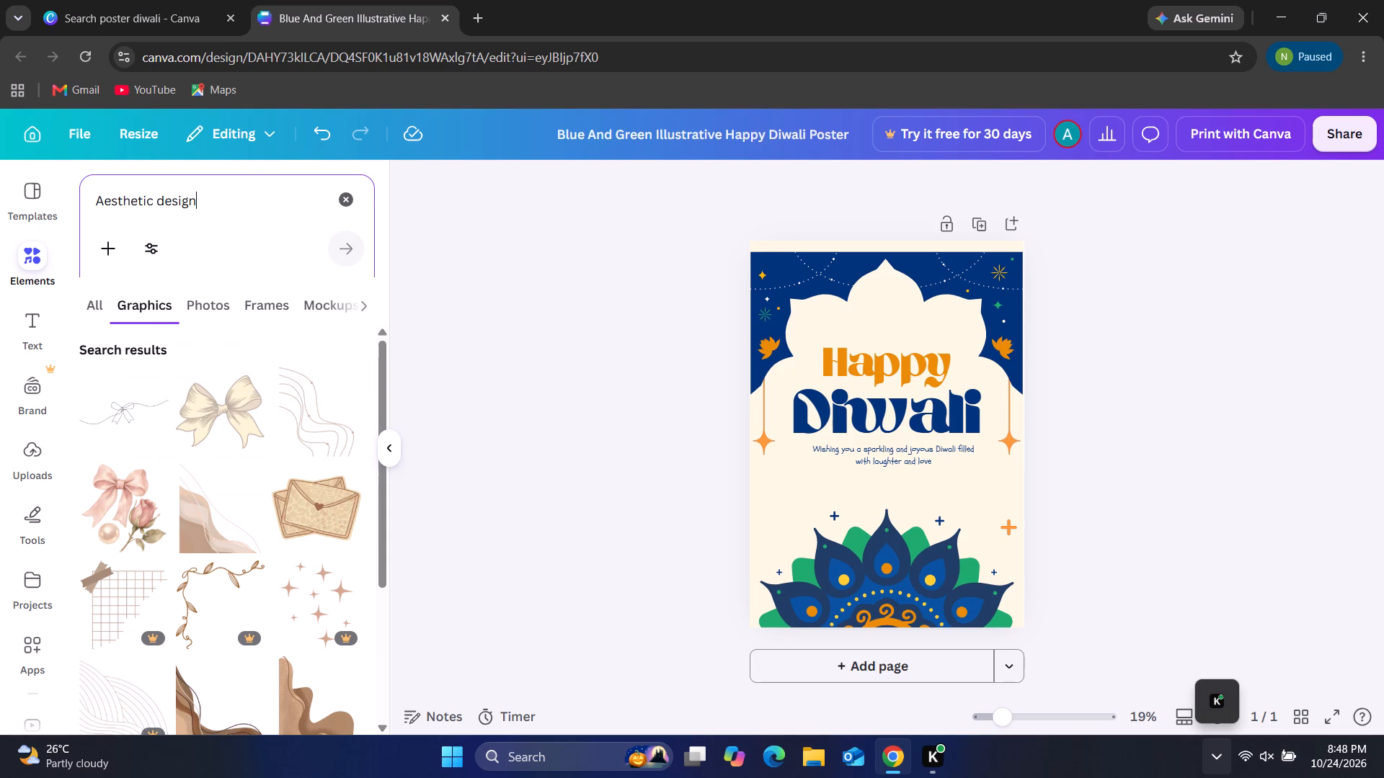
key(BackSpace)
key(BackSpace)
key(BackSpace)
key(BackSpace)
key(BackSpace)
key(BackSpace)
key(BackSpace)
key(BackSpace)
key(BackSpace)
key(BackSpace)
key(BackSpace)
key(BackSpace)
key(BackSpace)
key(BackSpace)
key(BackSpace)
key(BackSpace)
key(BackSpace)
key(BackSpace)
key(BackSpace)
key(BackSpace)
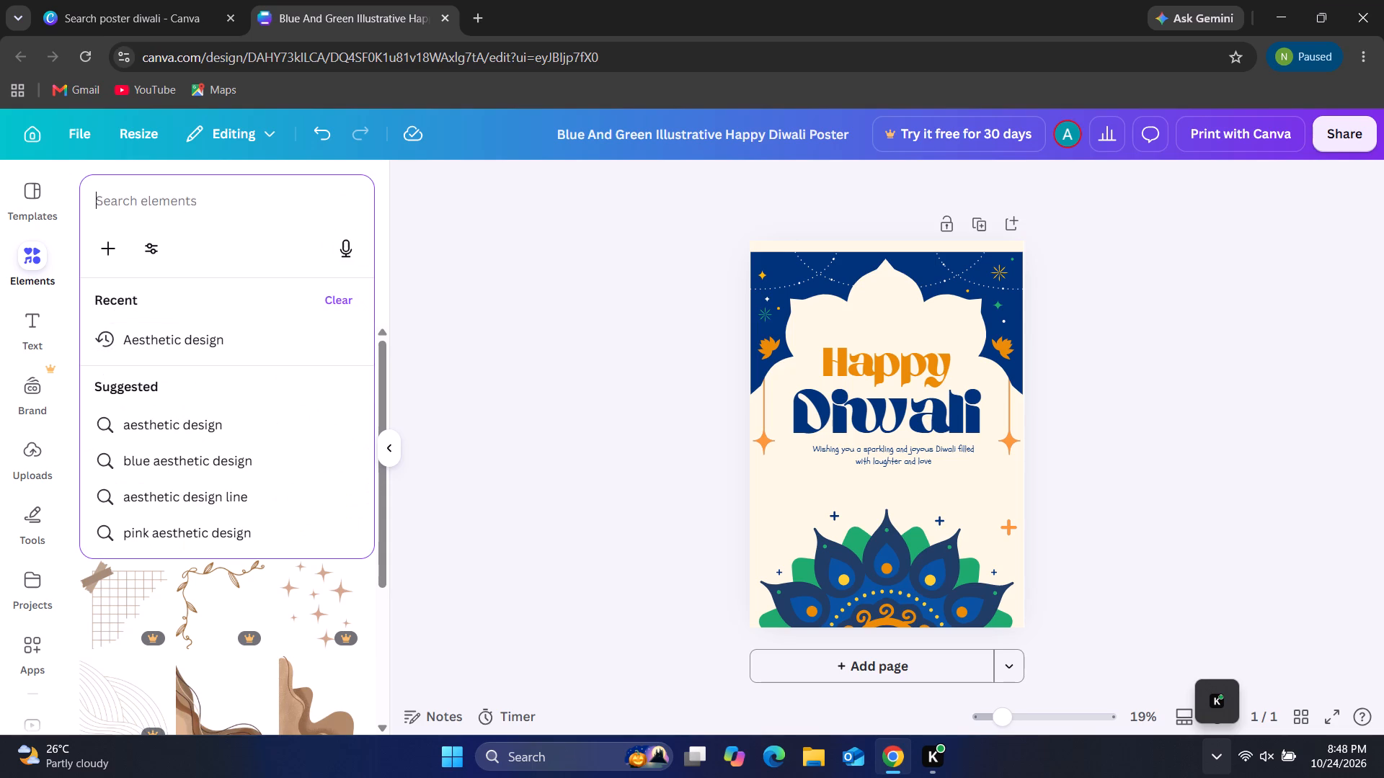
key(BackSpace)
key(BackSpace)
key(BackSpace)
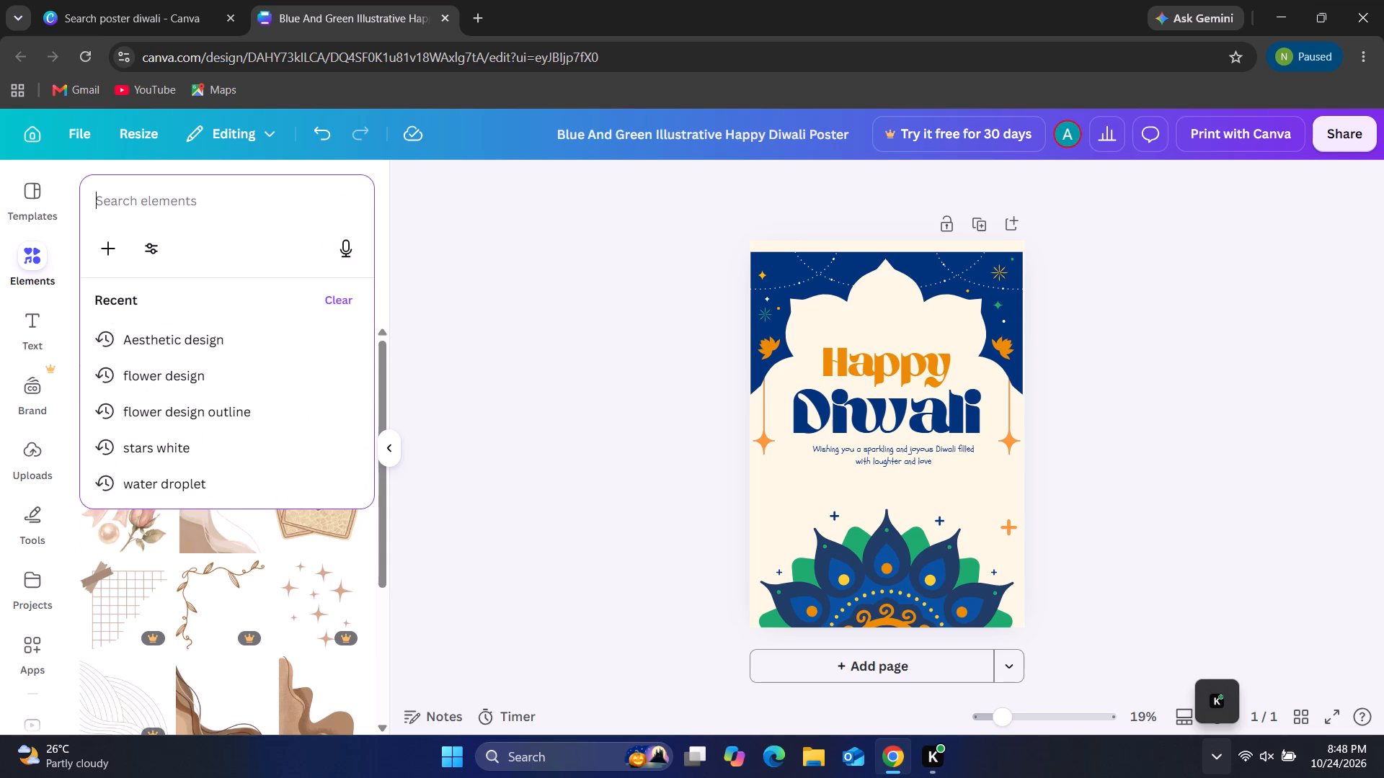
text(lotus design)
key(Return)
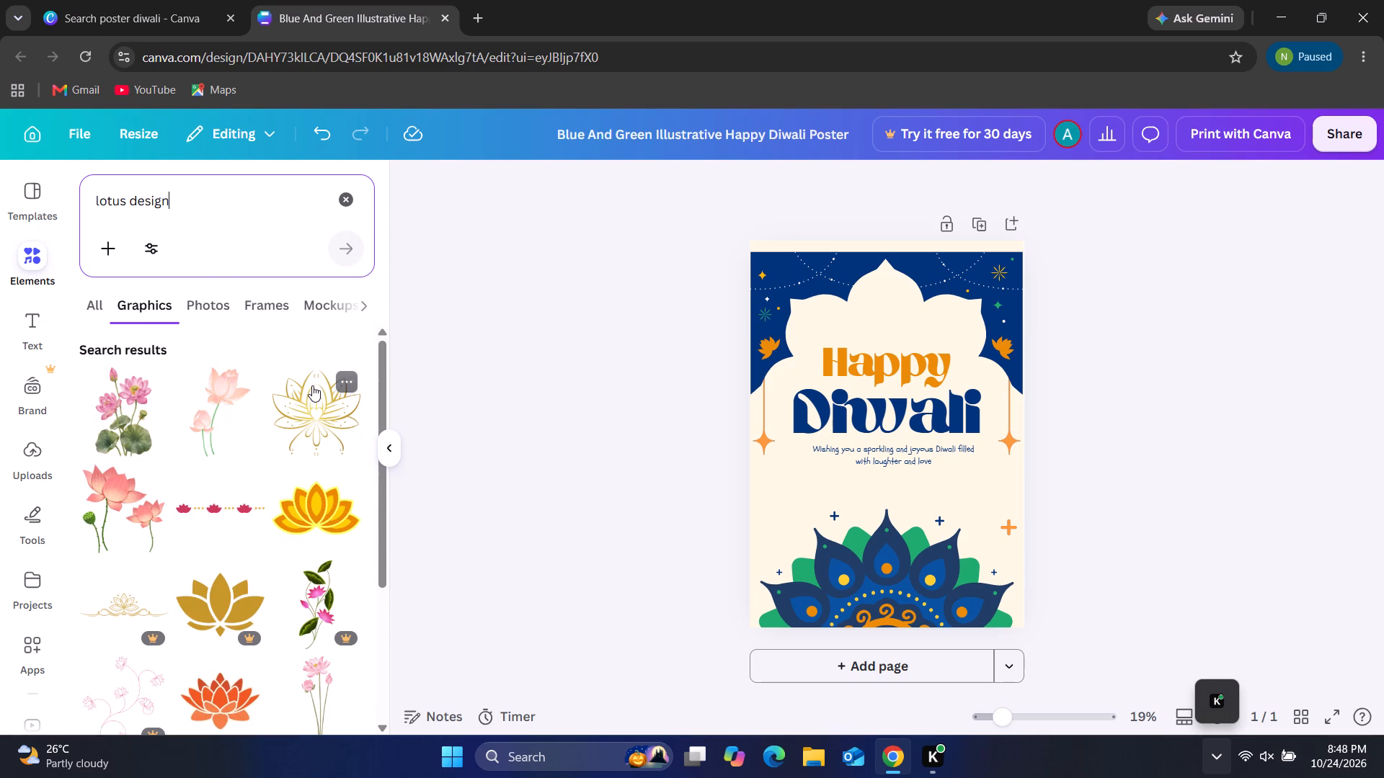
Add the yellow-orange lotus graphic, shrink it to under half size and centre it inside the top of the cream arch.
scroll(244, 410, down, 1)
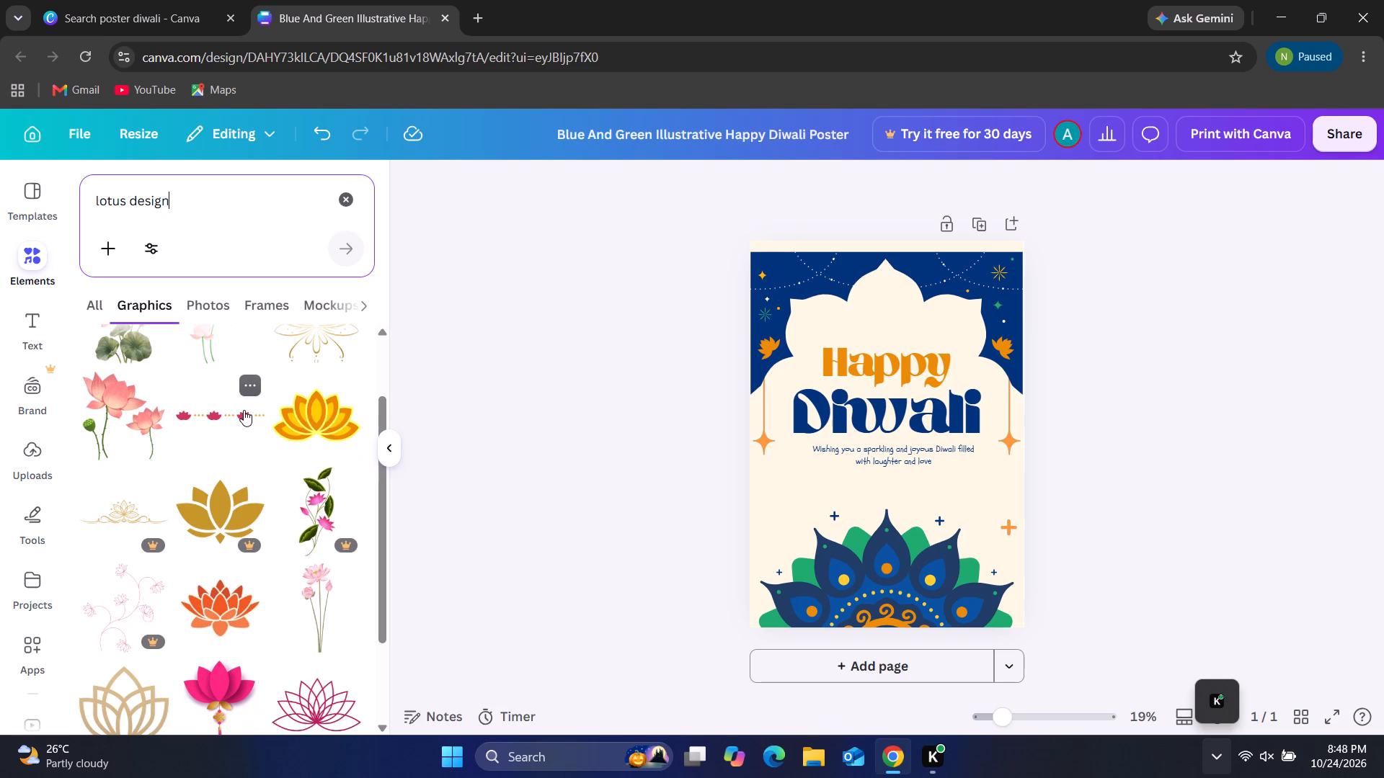
scroll(244, 410, down, 1)
click(341, 411)
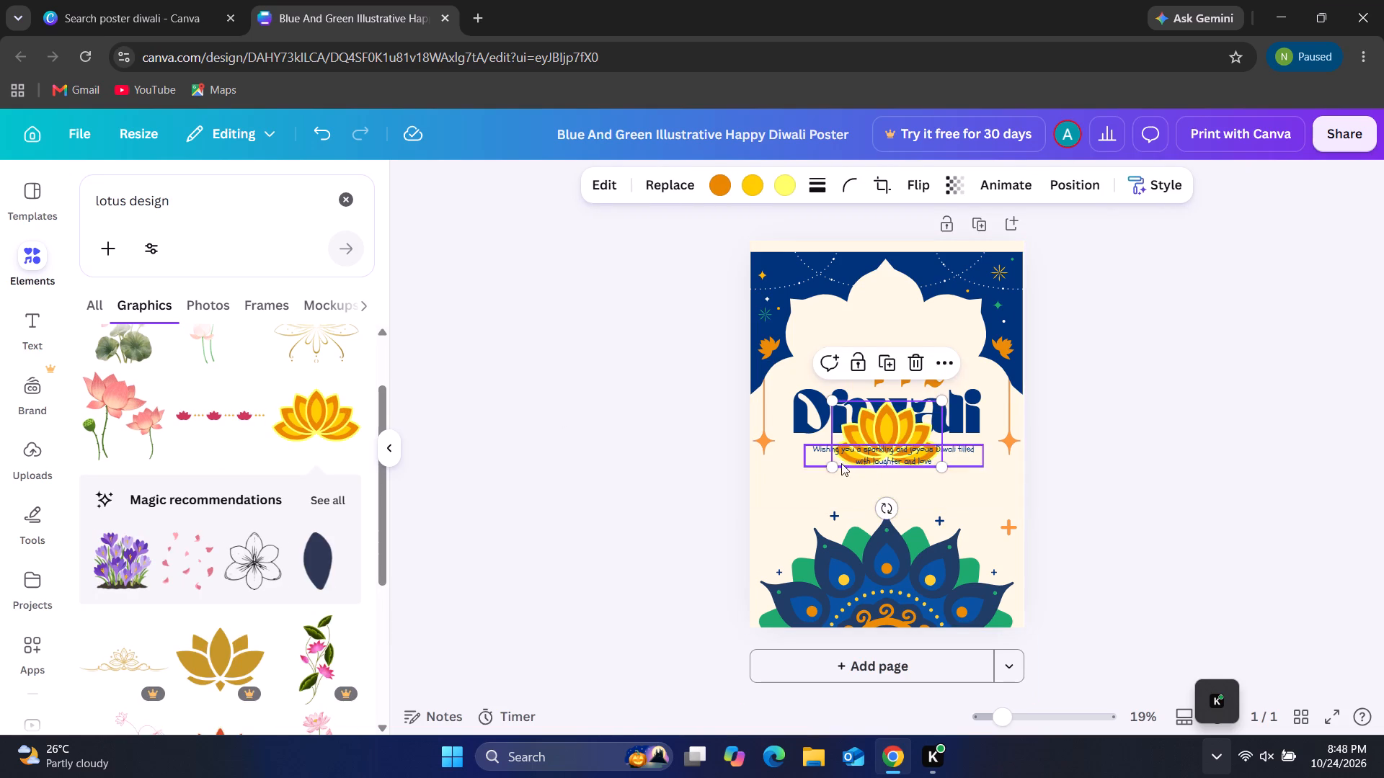
drag(833, 463, 884, 408)
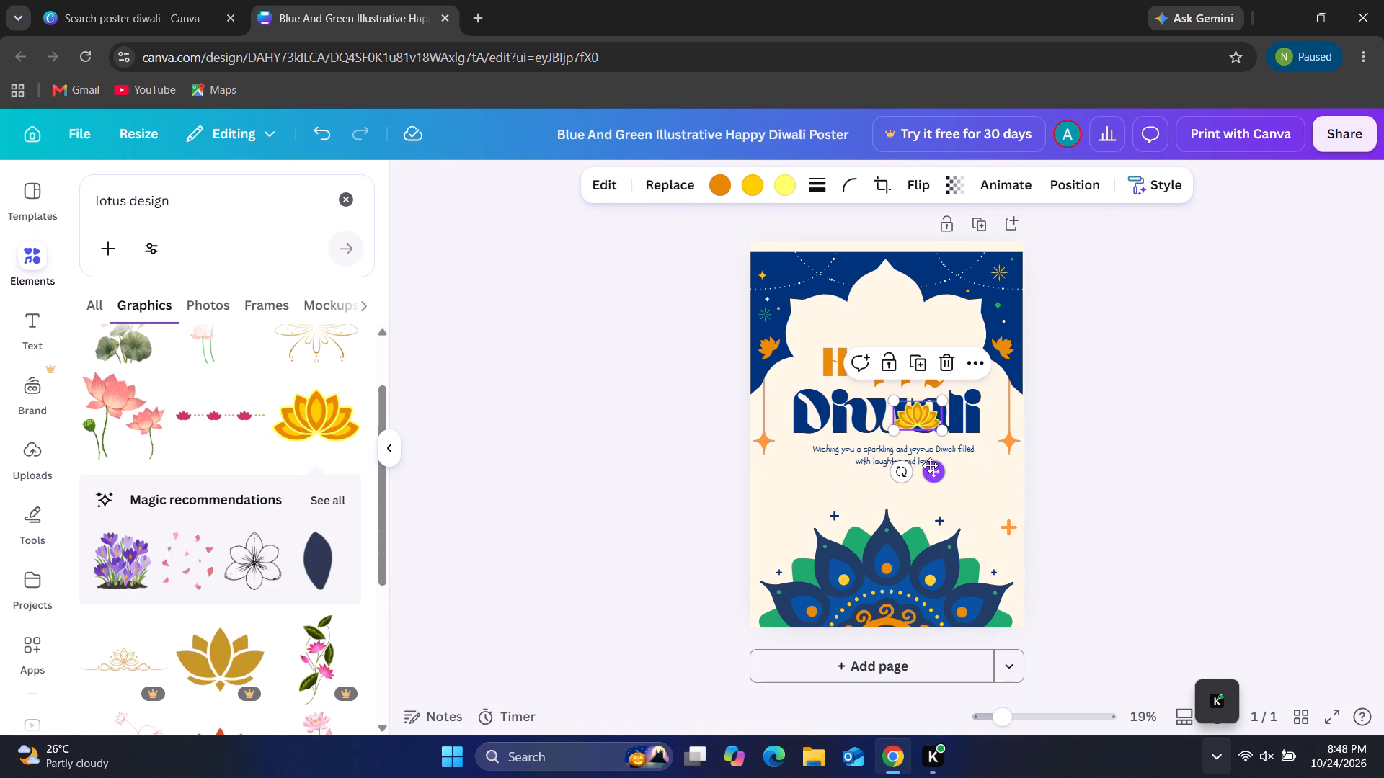
drag(930, 468, 900, 347)
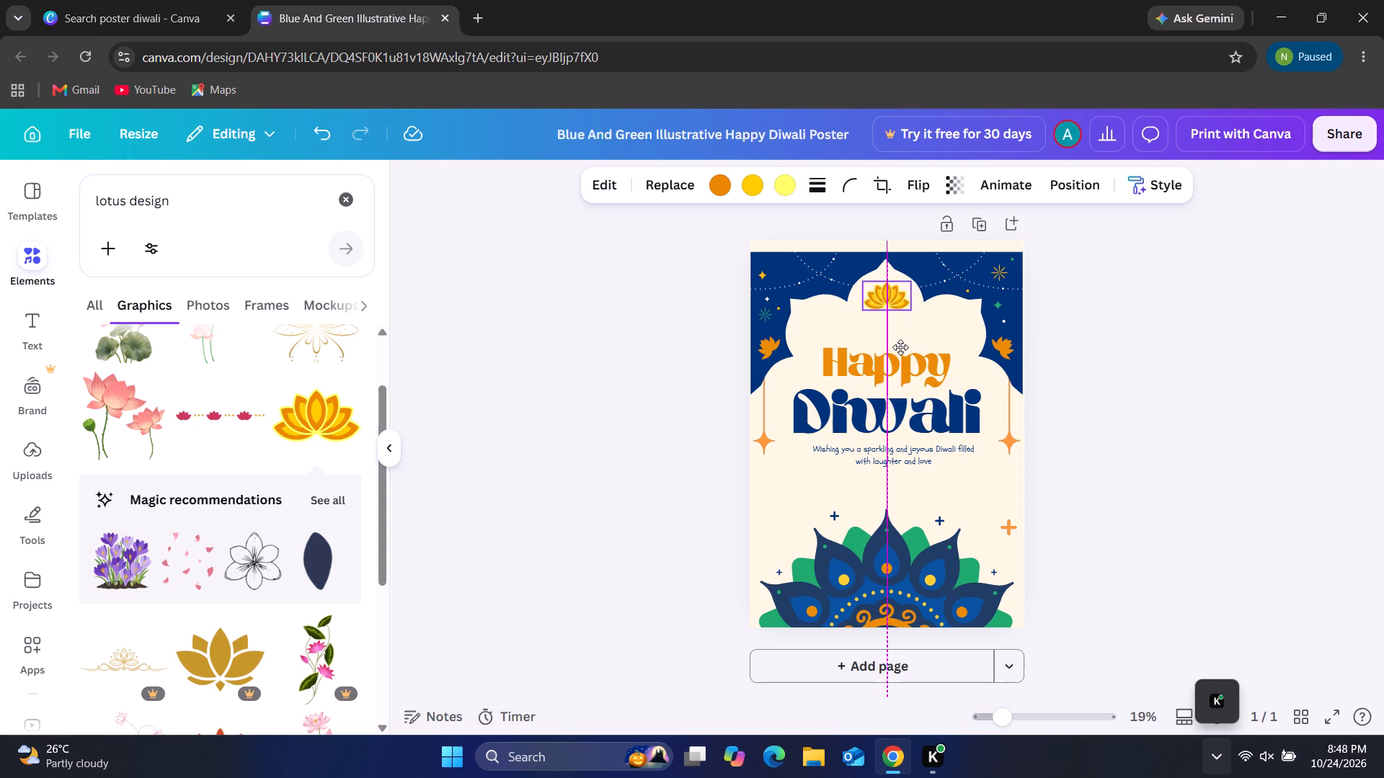
drag(900, 347, 899, 344)
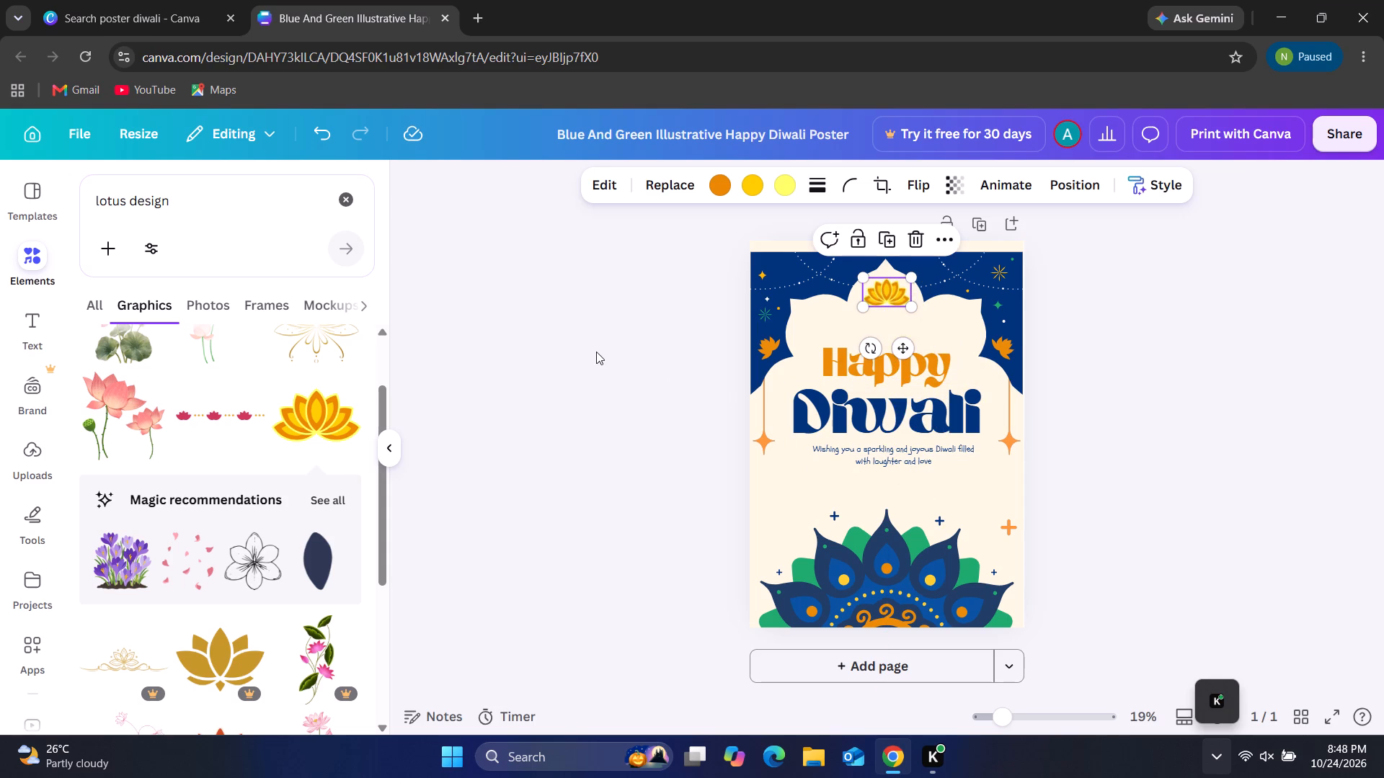
click(596, 352)
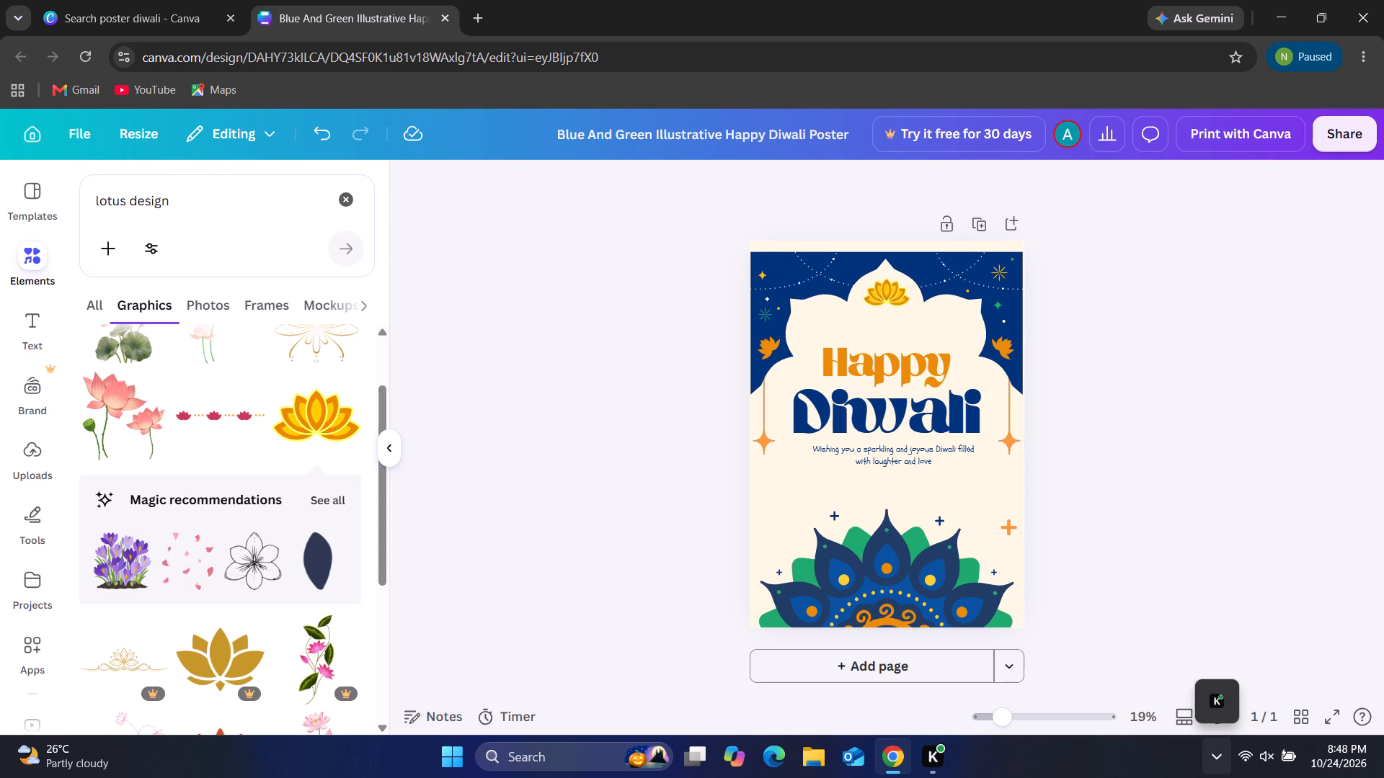
Replace the element search with "hanging design" and run it.
click(197, 207)
key(BackSpace)
key(BackSpace)
key(BackSpace)
key(BackSpace)
key(BackSpace)
key(BackSpace)
key(BackSpace)
key(BackSpace)
key(BackSpace)
key(BackSpace)
key(BackSpace)
key(BackSpace)
key(BackSpace)
key(BackSpace)
key(BackSpace)
key(BackSpace)
key(BackSpace)
key(BackSpace)
key(BackSpace)
key(BackSpace)
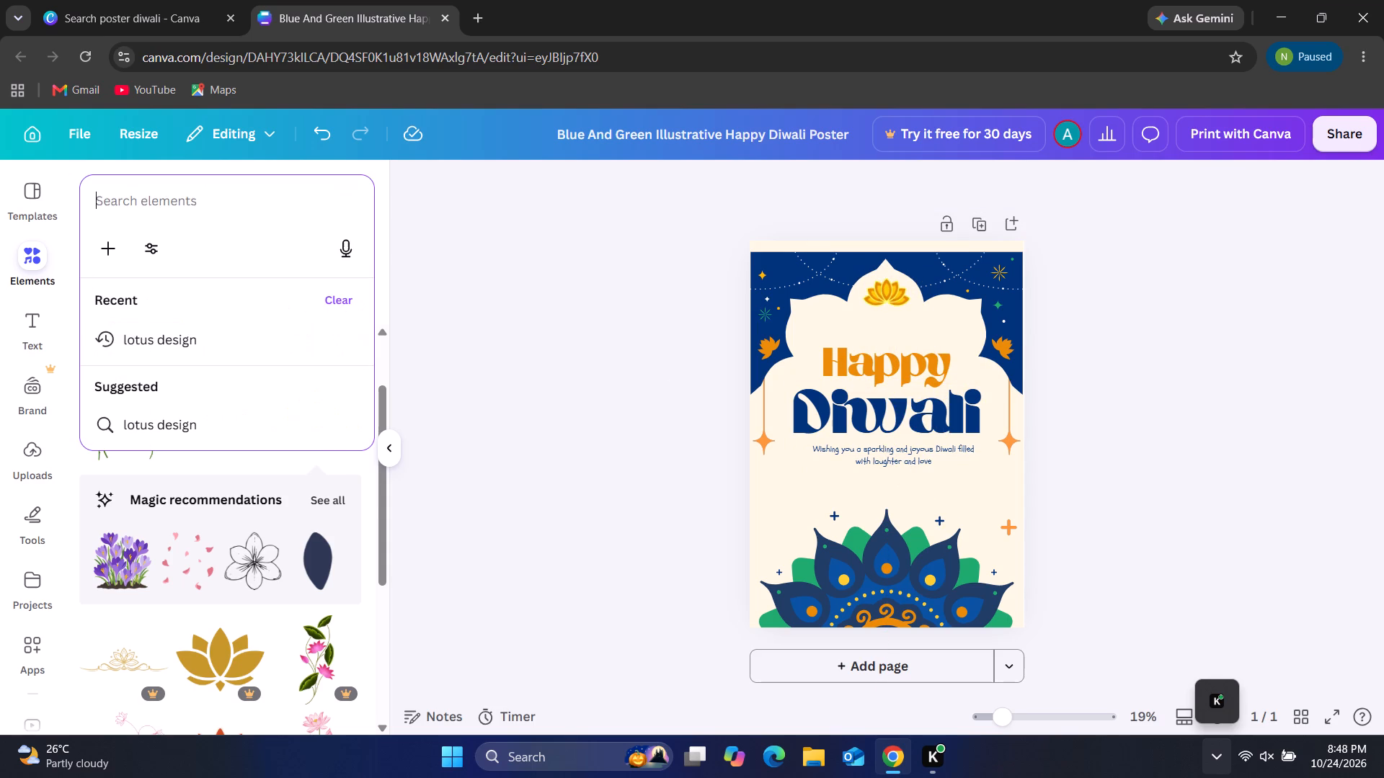
text(hanging design)
key(Return)
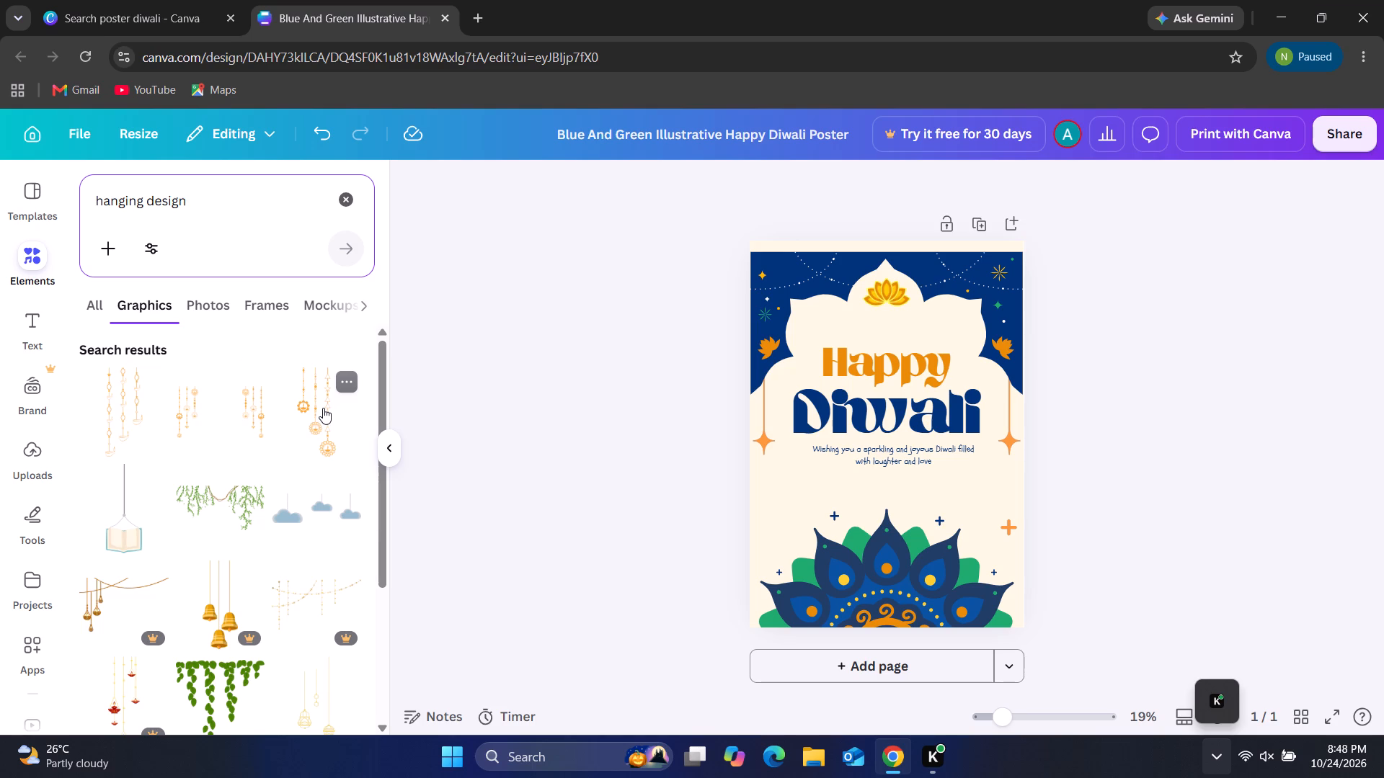
Add the five-tassel hanging graphic in yellow, blue and red, tilt it very slightly and place it around the lotus, above "Happy".
scroll(323, 408, down, 1)
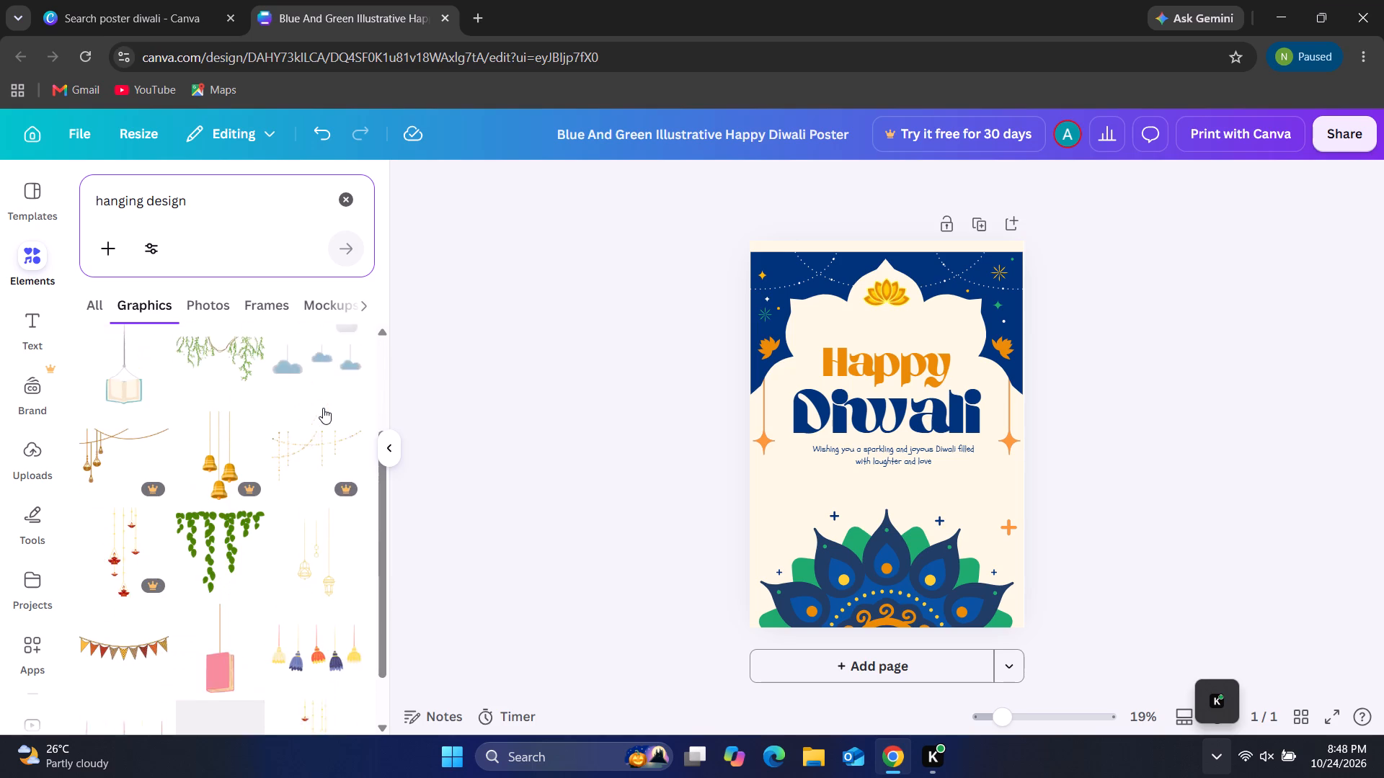
scroll(323, 408, down, 2)
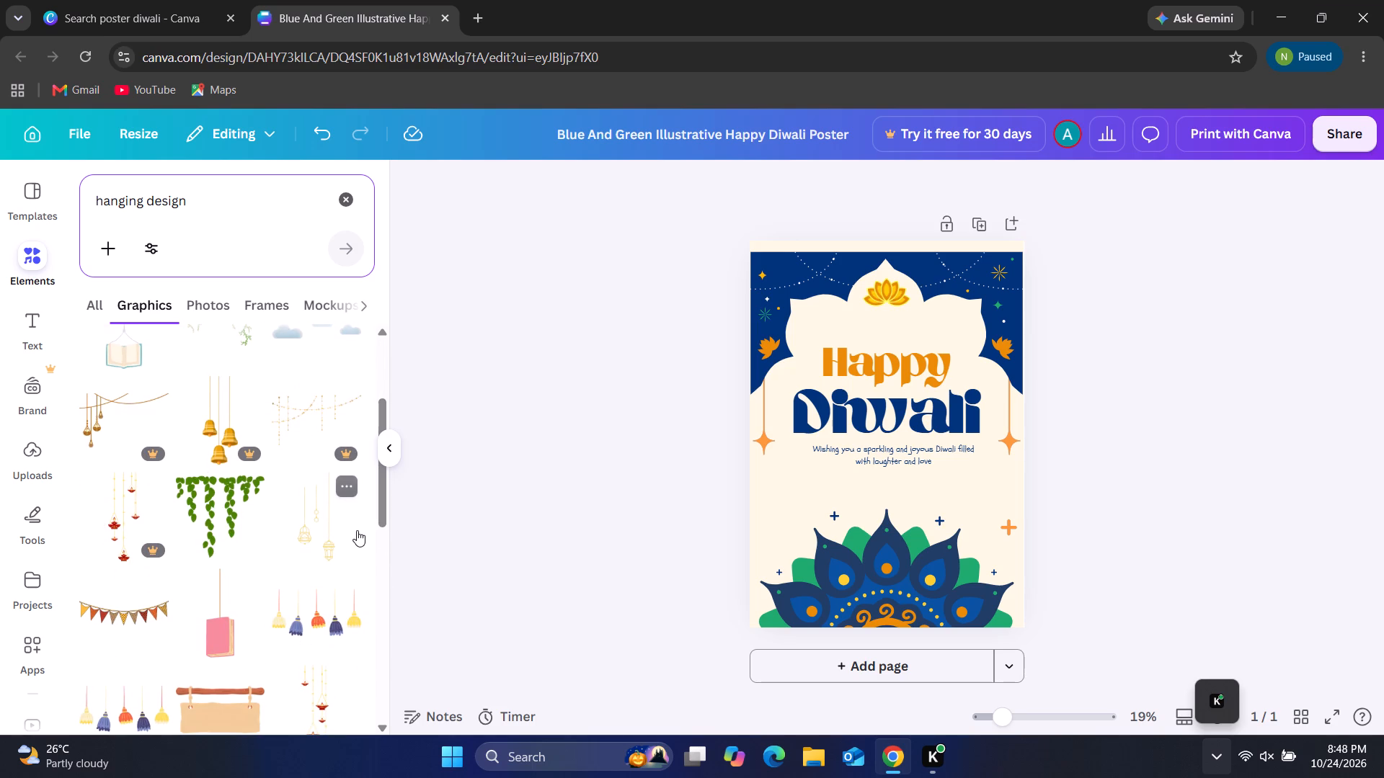
scroll(265, 589, down, 1)
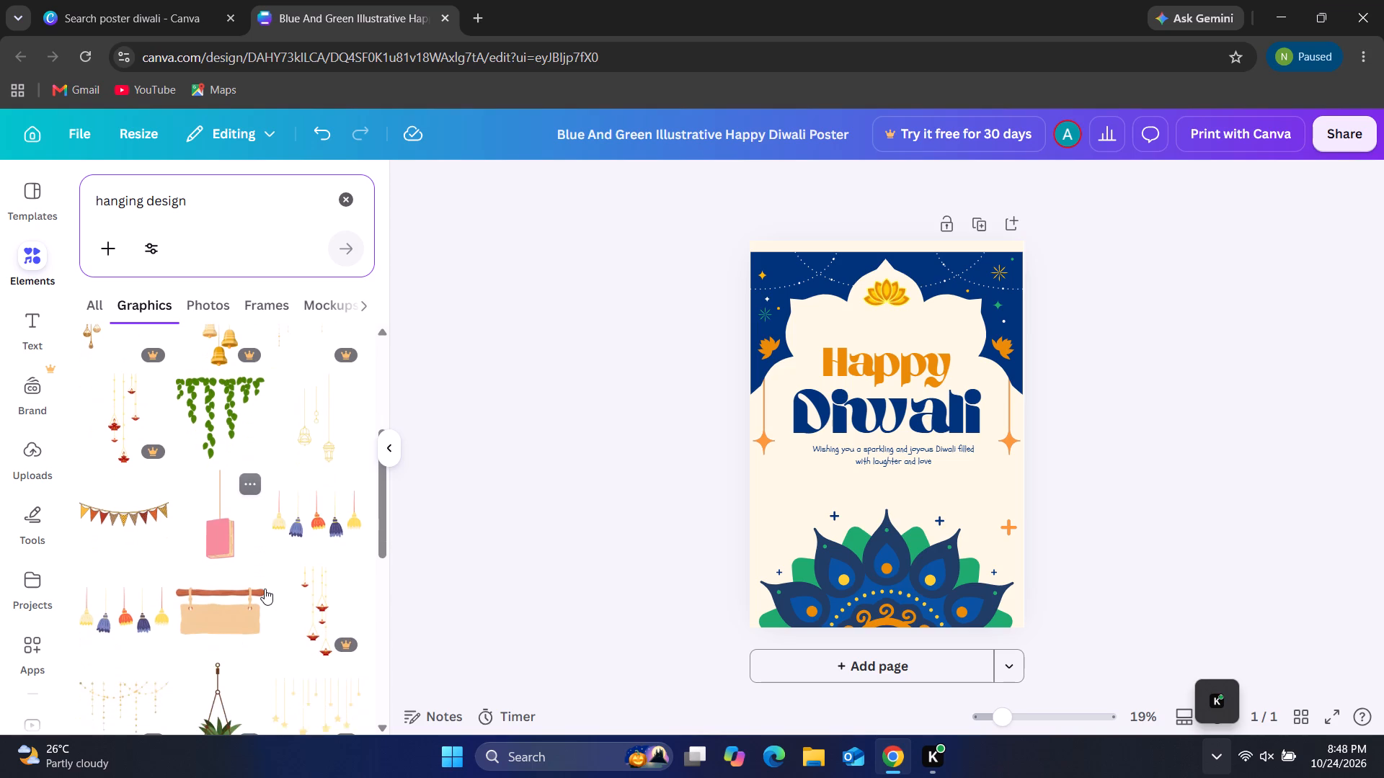
scroll(265, 589, down, 1)
click(330, 565)
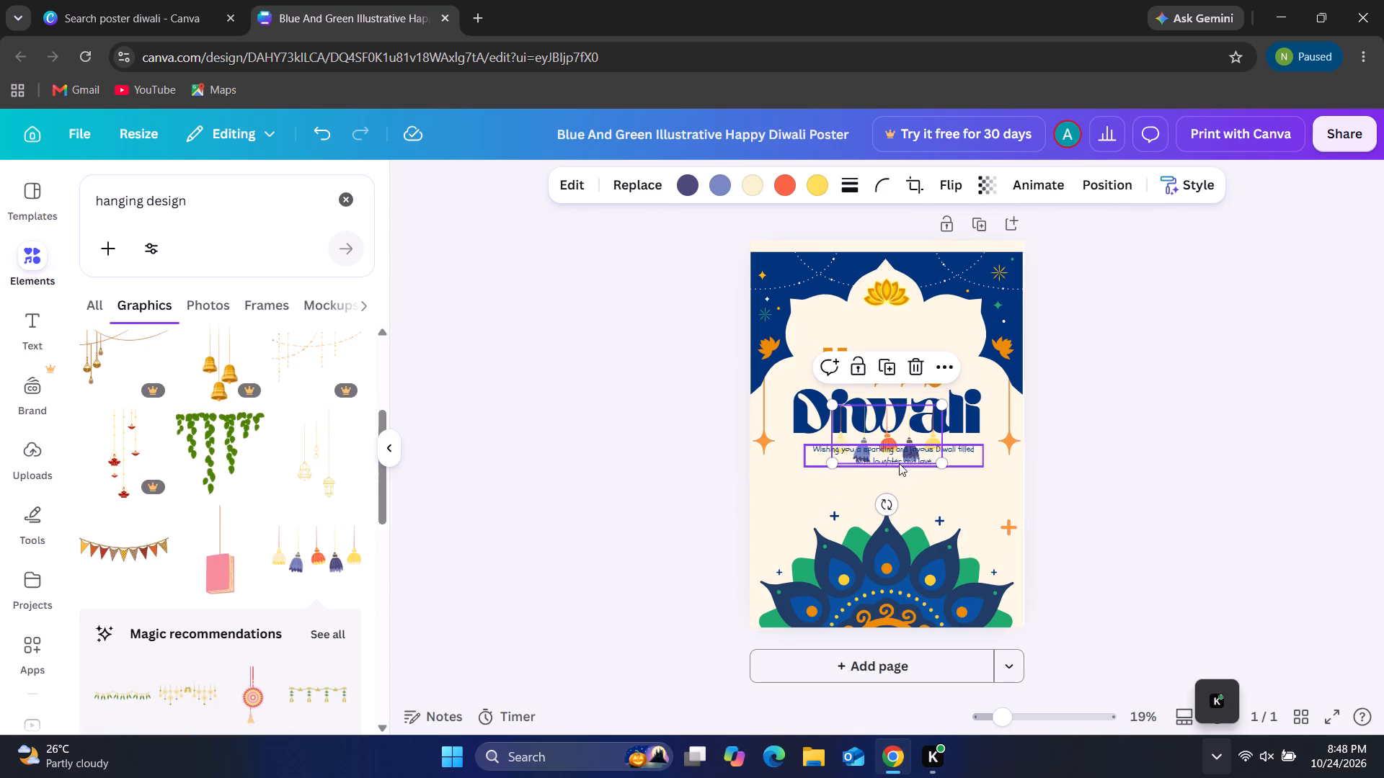
drag(884, 502, 906, 502)
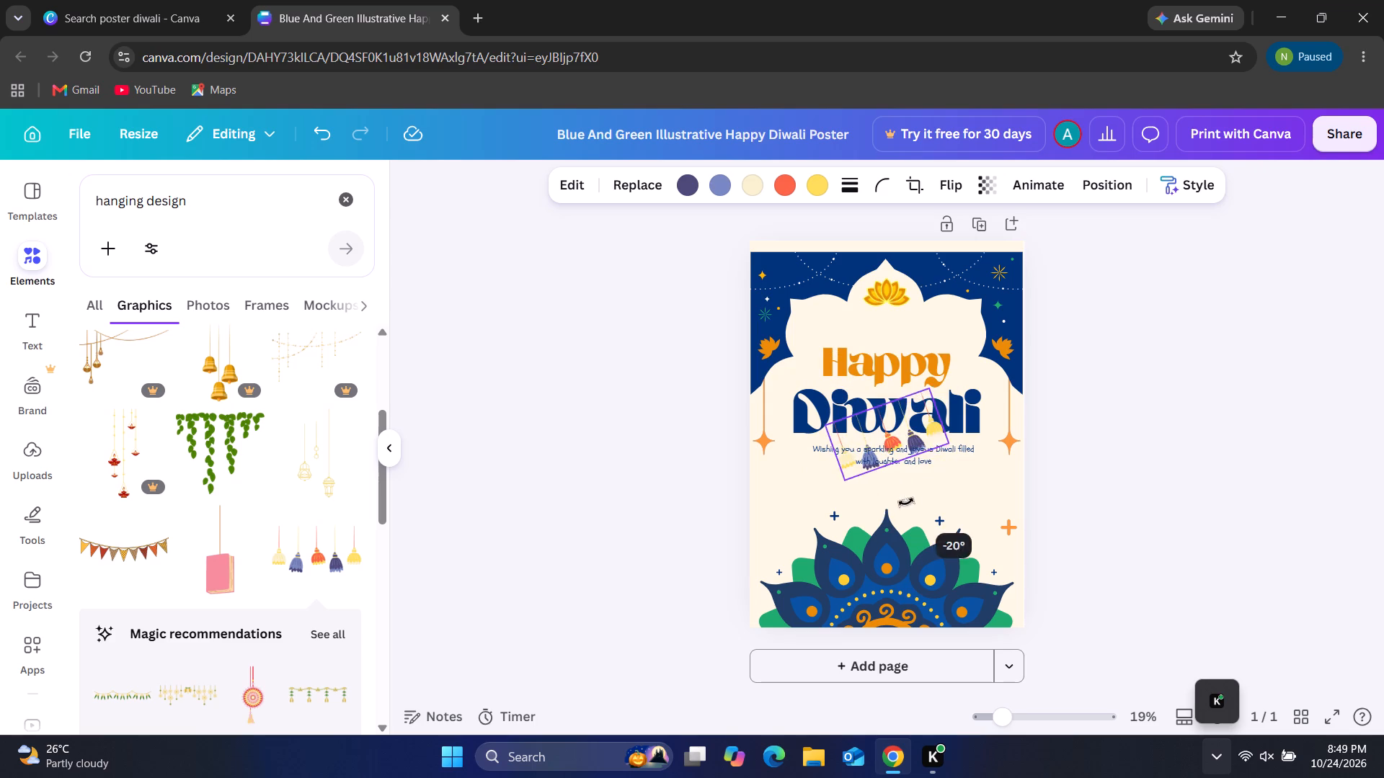
drag(906, 502, 890, 479)
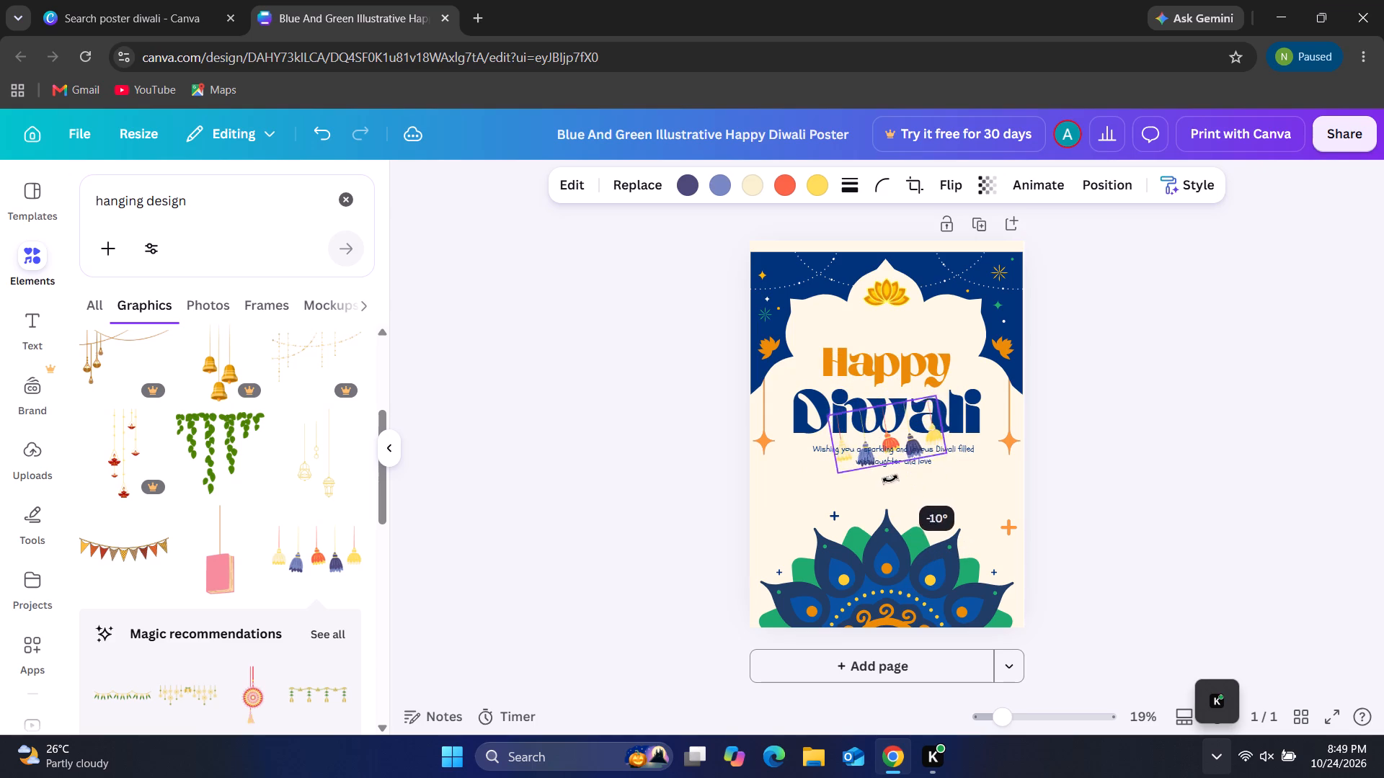
drag(890, 479, 882, 494)
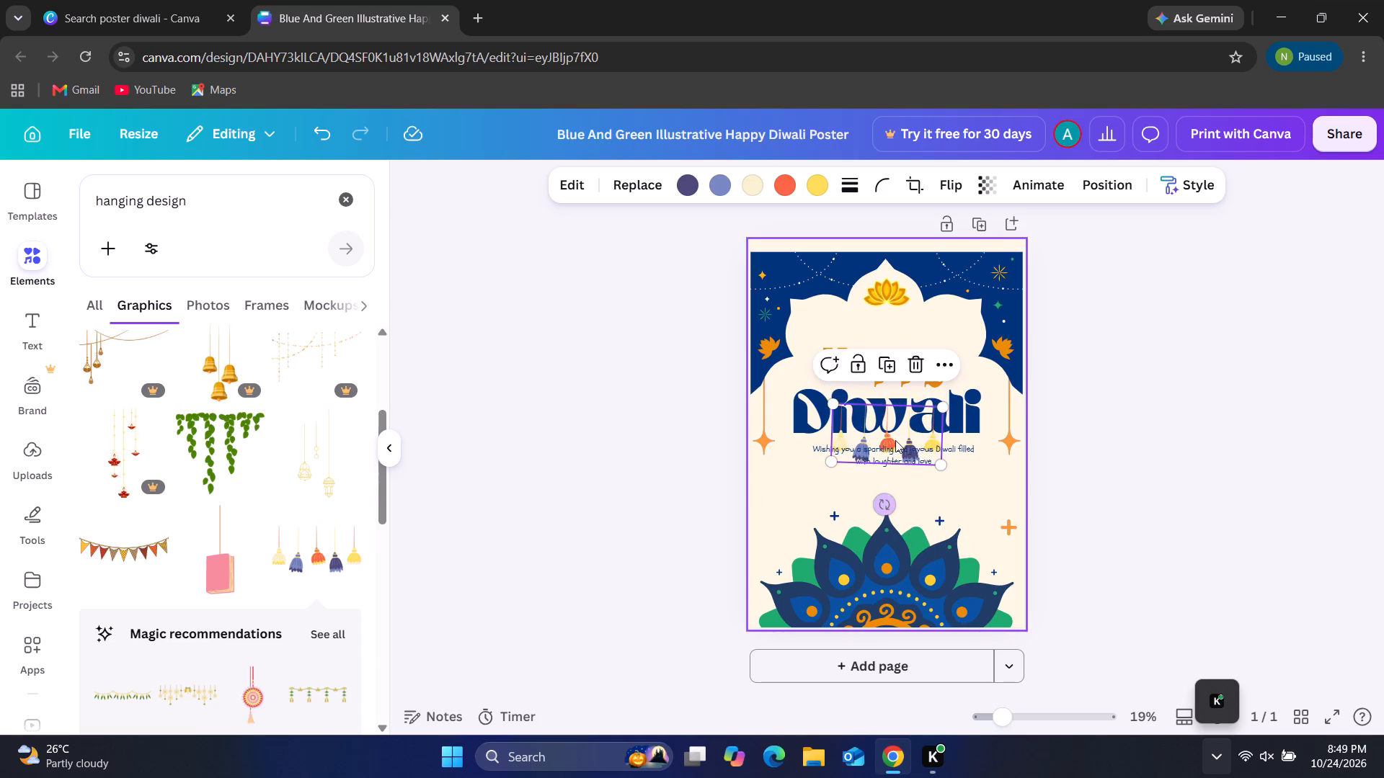
drag(894, 426, 895, 298)
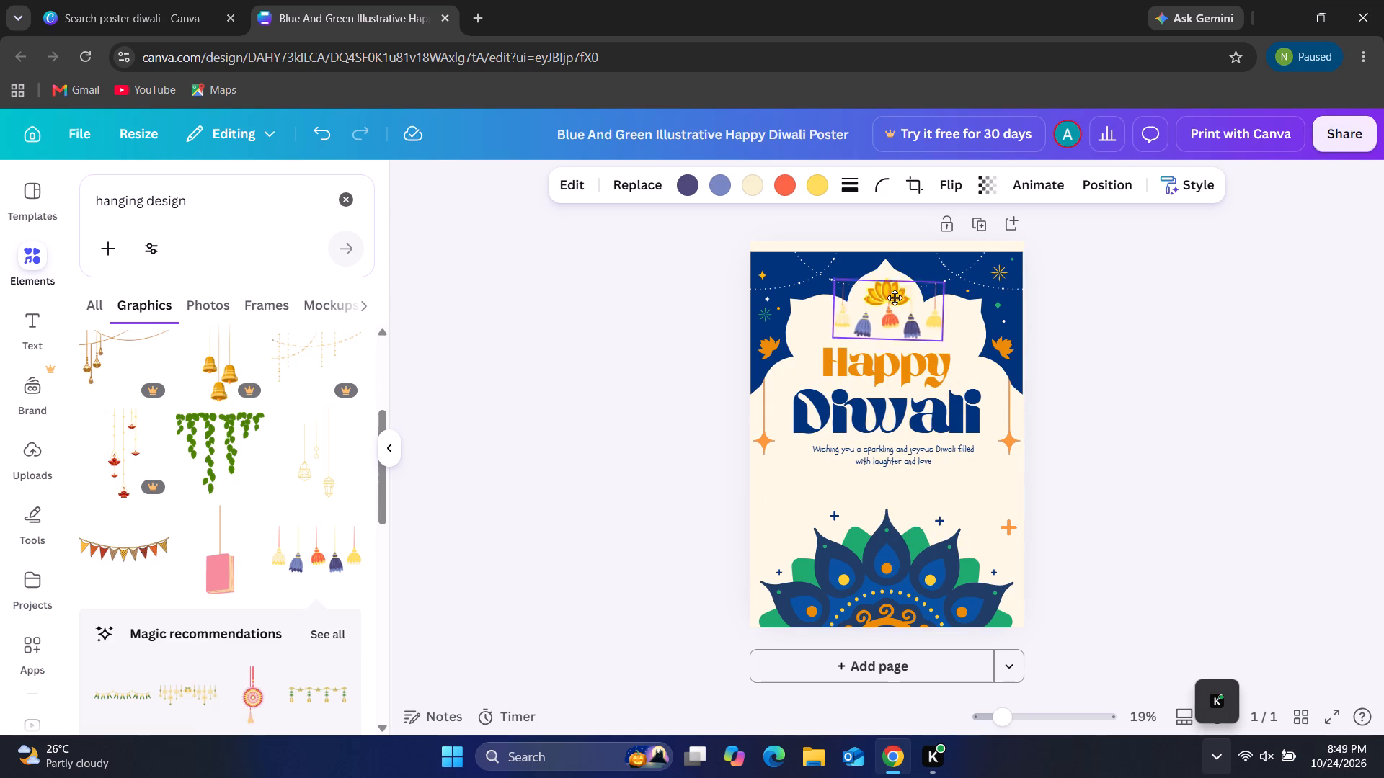
drag(895, 298, 892, 302)
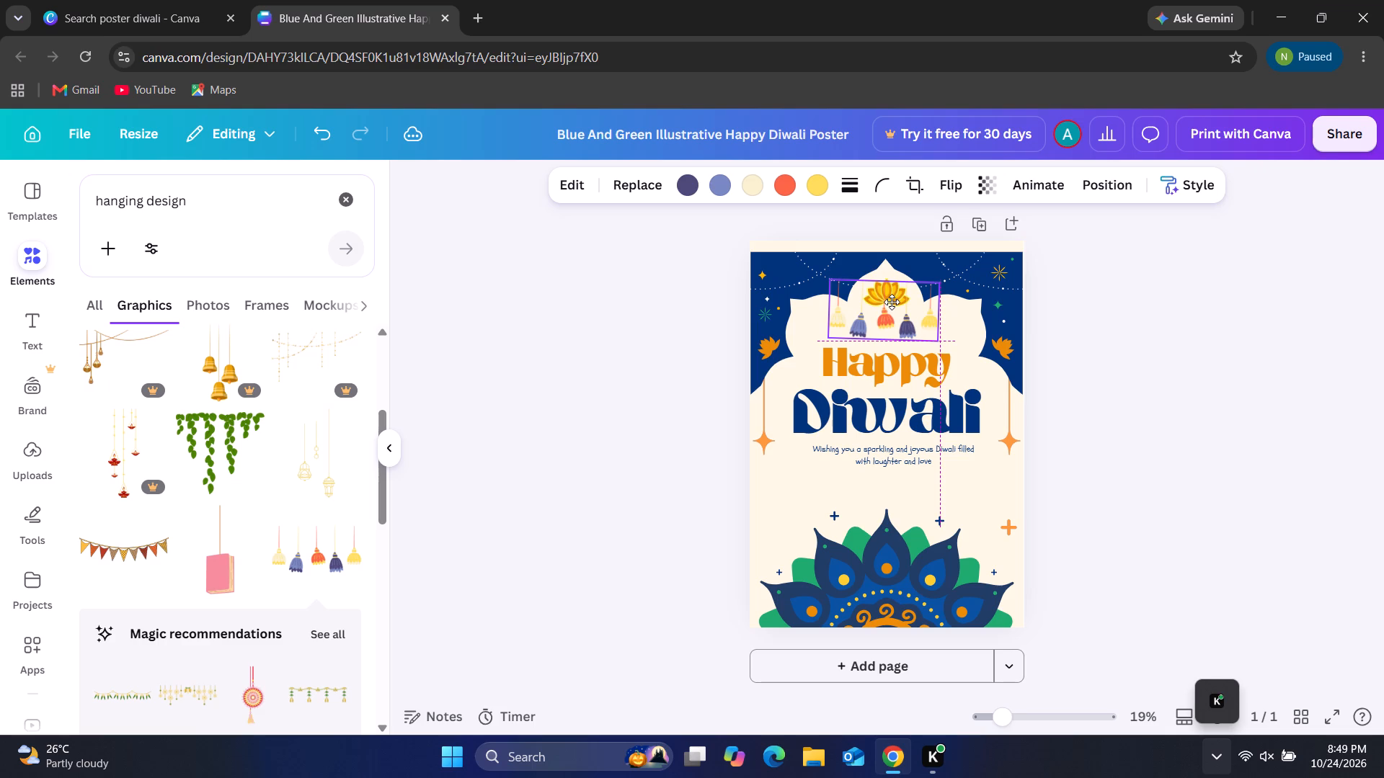
drag(892, 302, 895, 304)
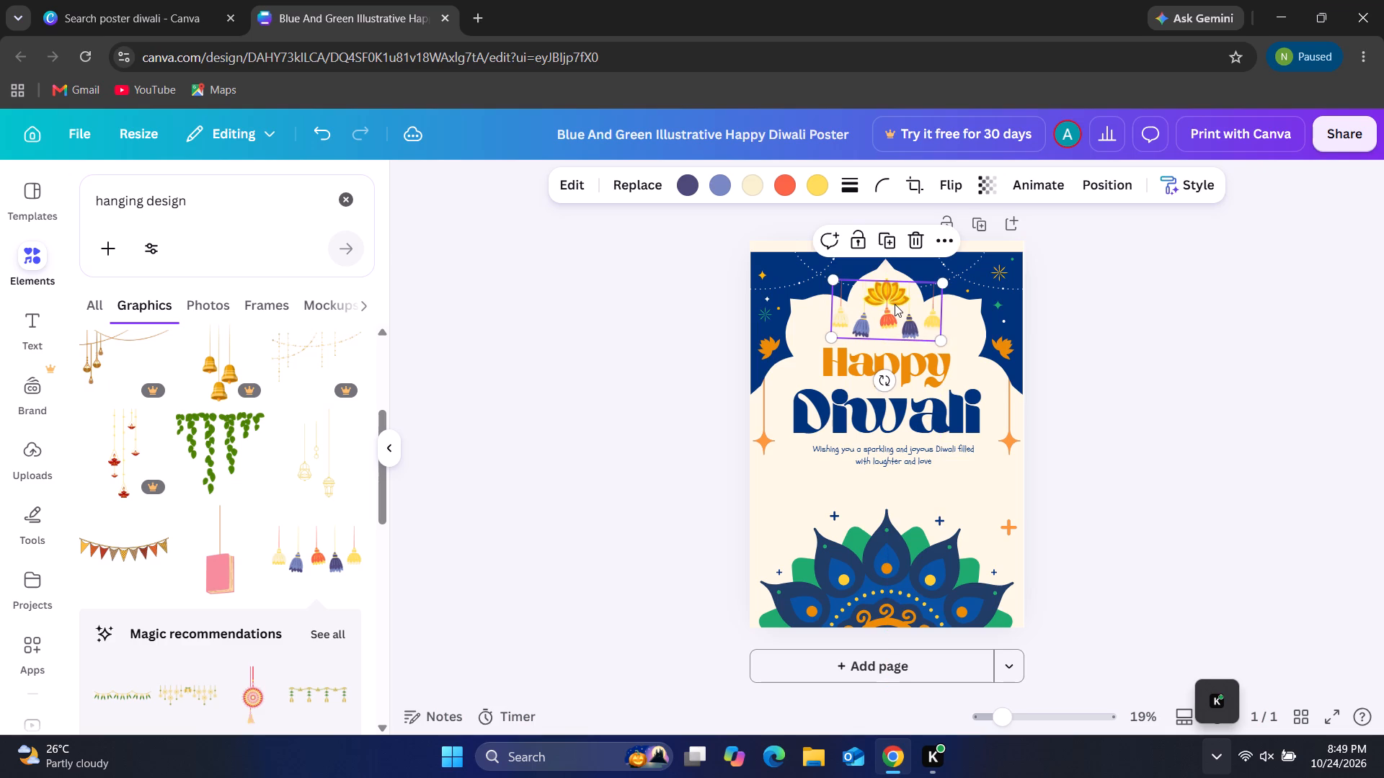
click(1104, 353)
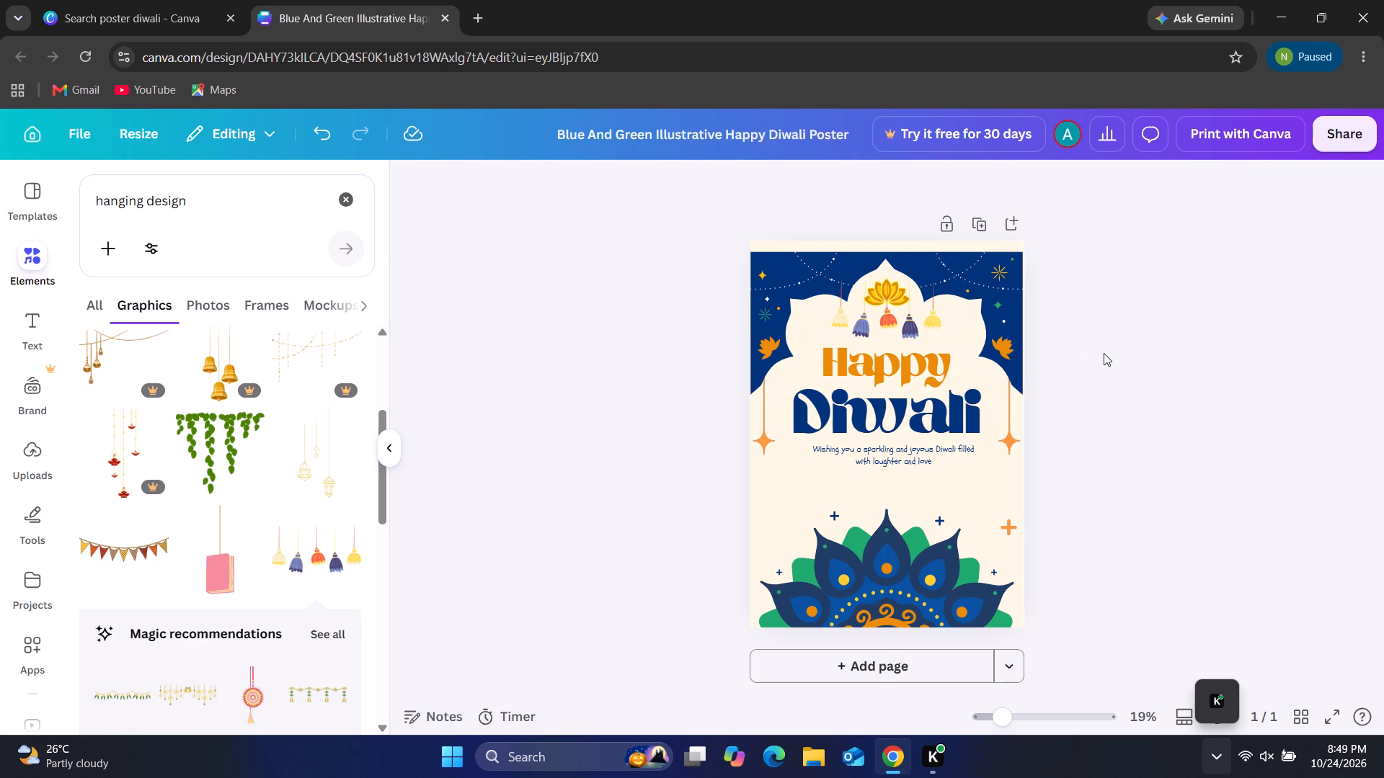
Send the hanging tassel graphic to the back of the poster's element layers.
click(879, 311)
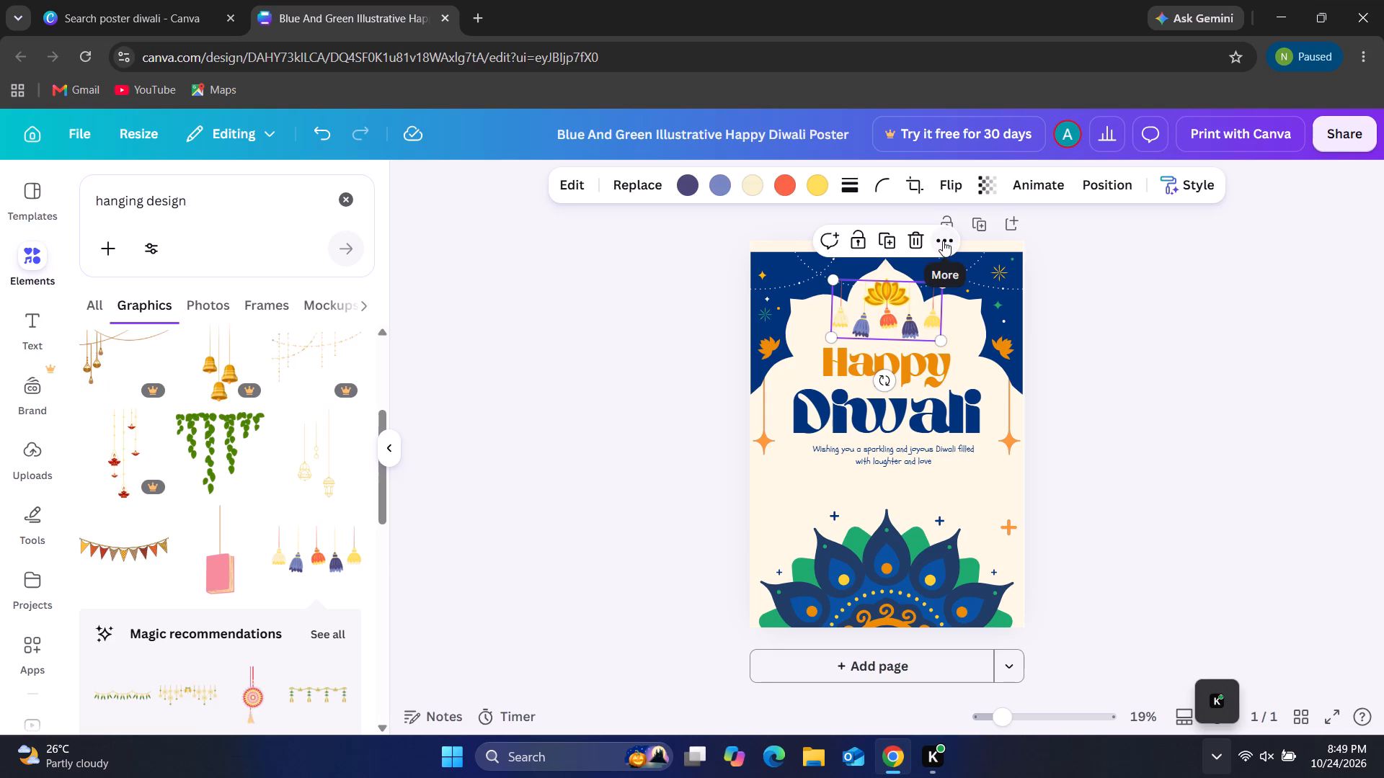
click(943, 241)
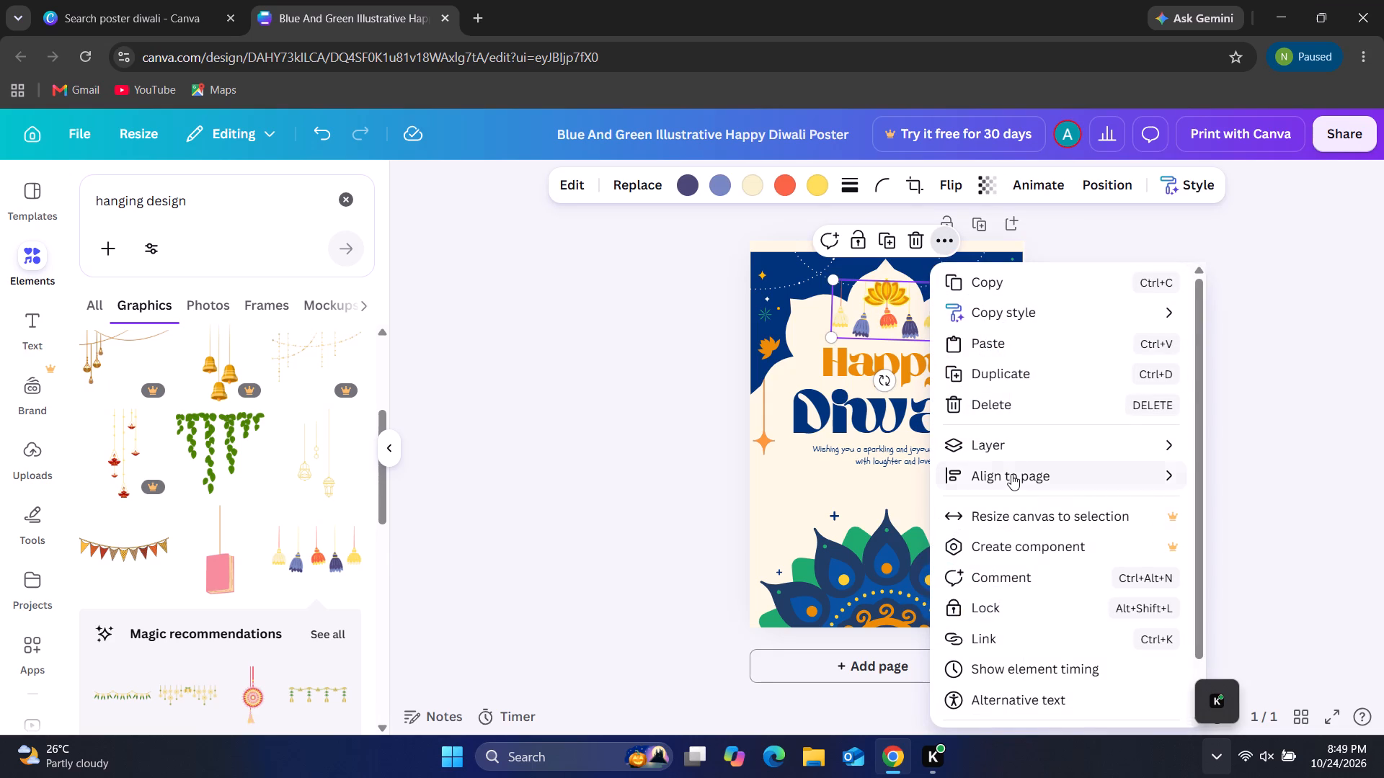
click(1004, 434)
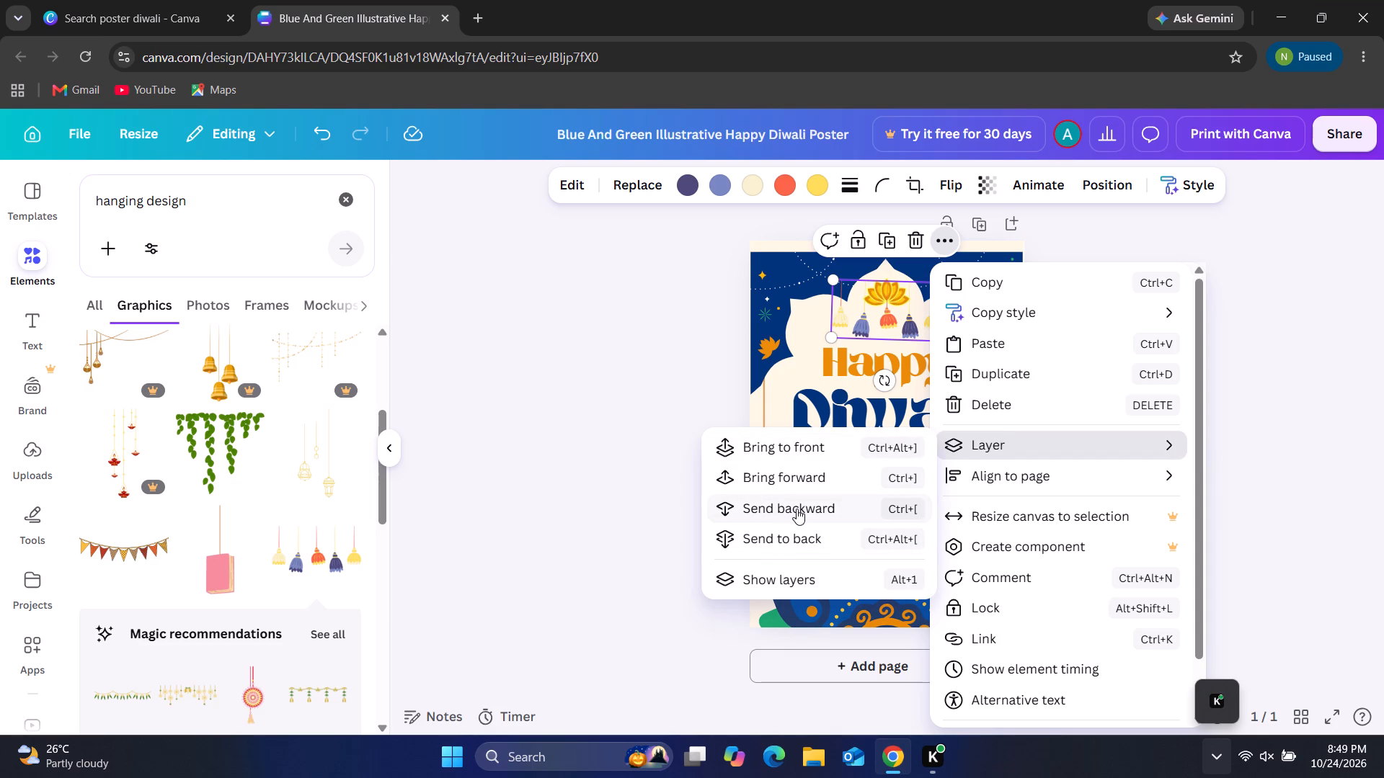
click(796, 531)
click(650, 406)
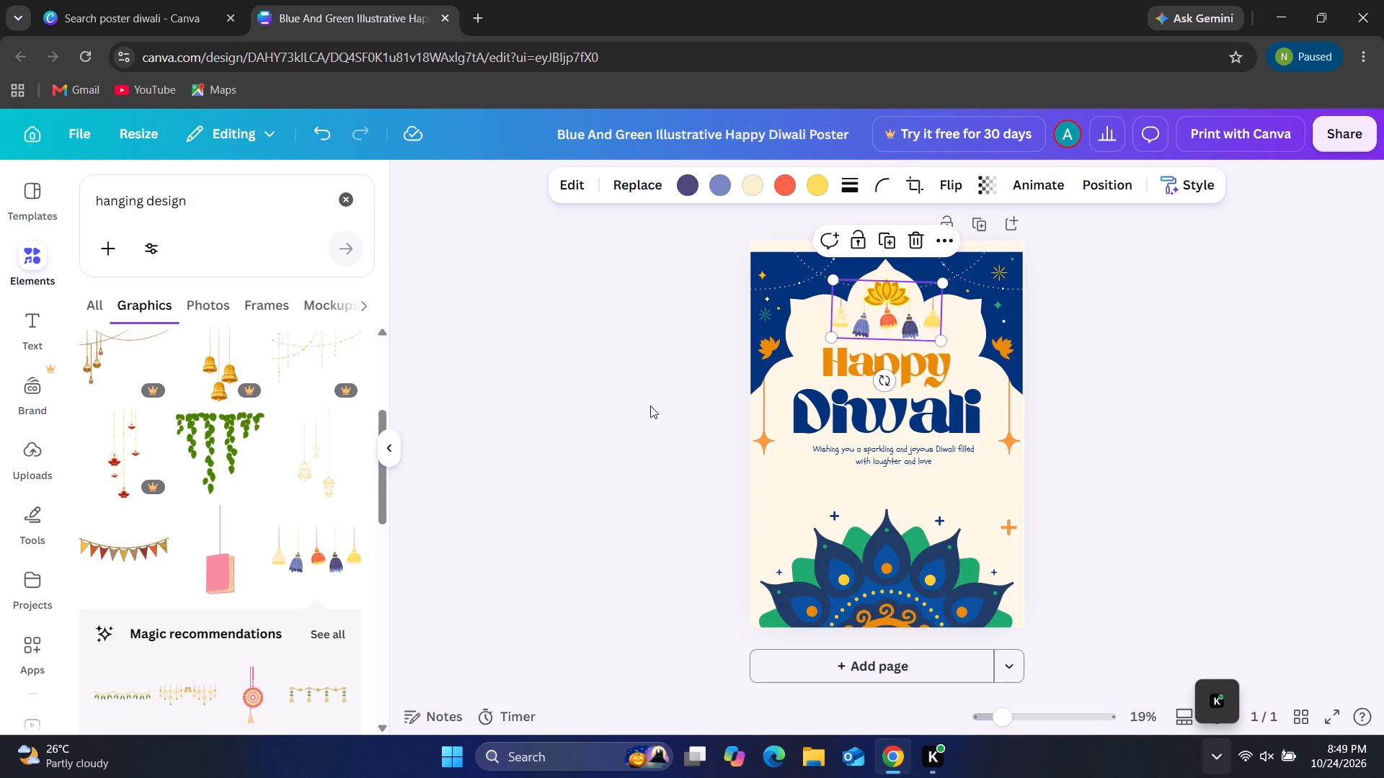
click(1179, 358)
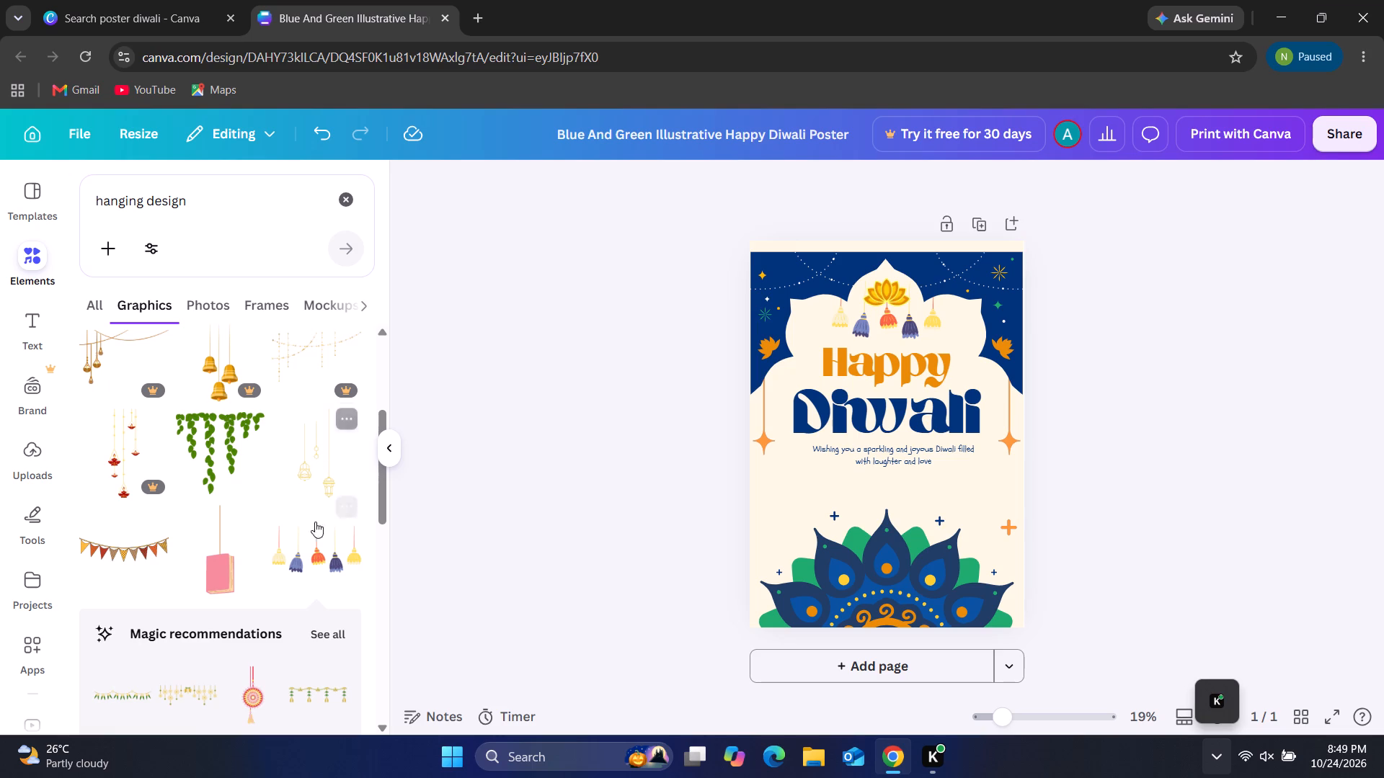
Replace the element search with "rangoli design" and run it.
click(244, 201)
key(BackSpace)
key(BackSpace)
key(BackSpace)
key(BackSpace)
key(BackSpace)
key(BackSpace)
key(BackSpace)
key(BackSpace)
key(BackSpace)
key(BackSpace)
key(BackSpace)
key(BackSpace)
key(BackSpace)
key(BackSpace)
key(BackSpace)
key(BackSpace)
key(BackSpace)
key(BackSpace)
key(BackSpace)
key(BackSpace)
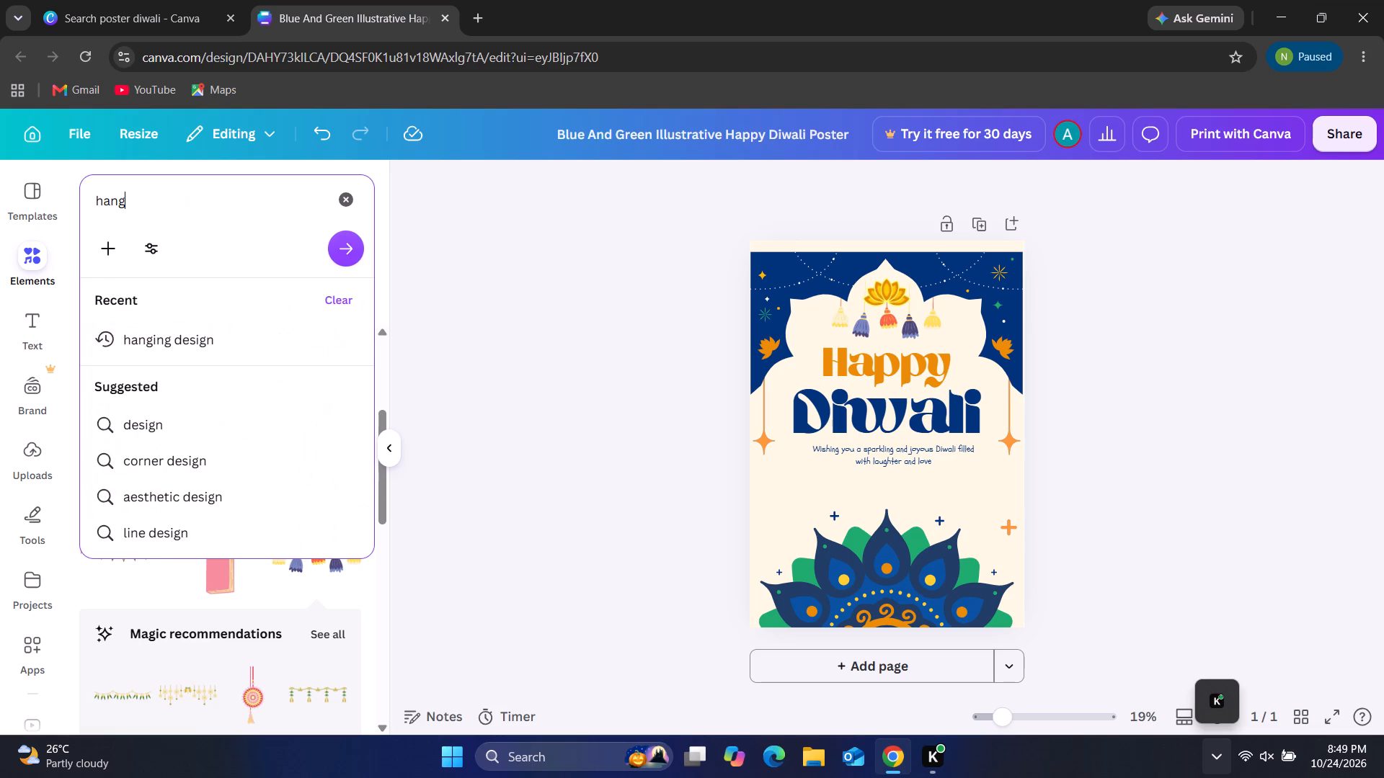
text(rangoli)
key(space)
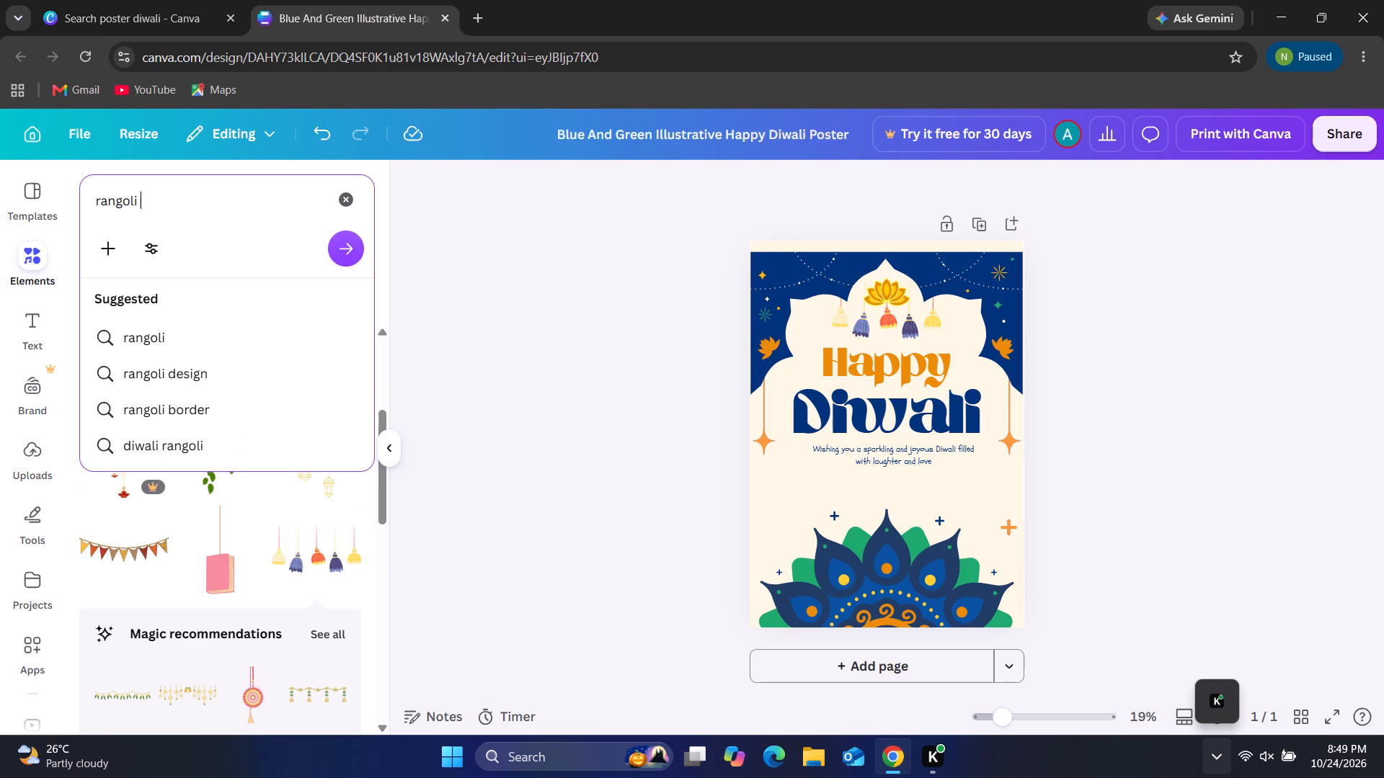
text(design)
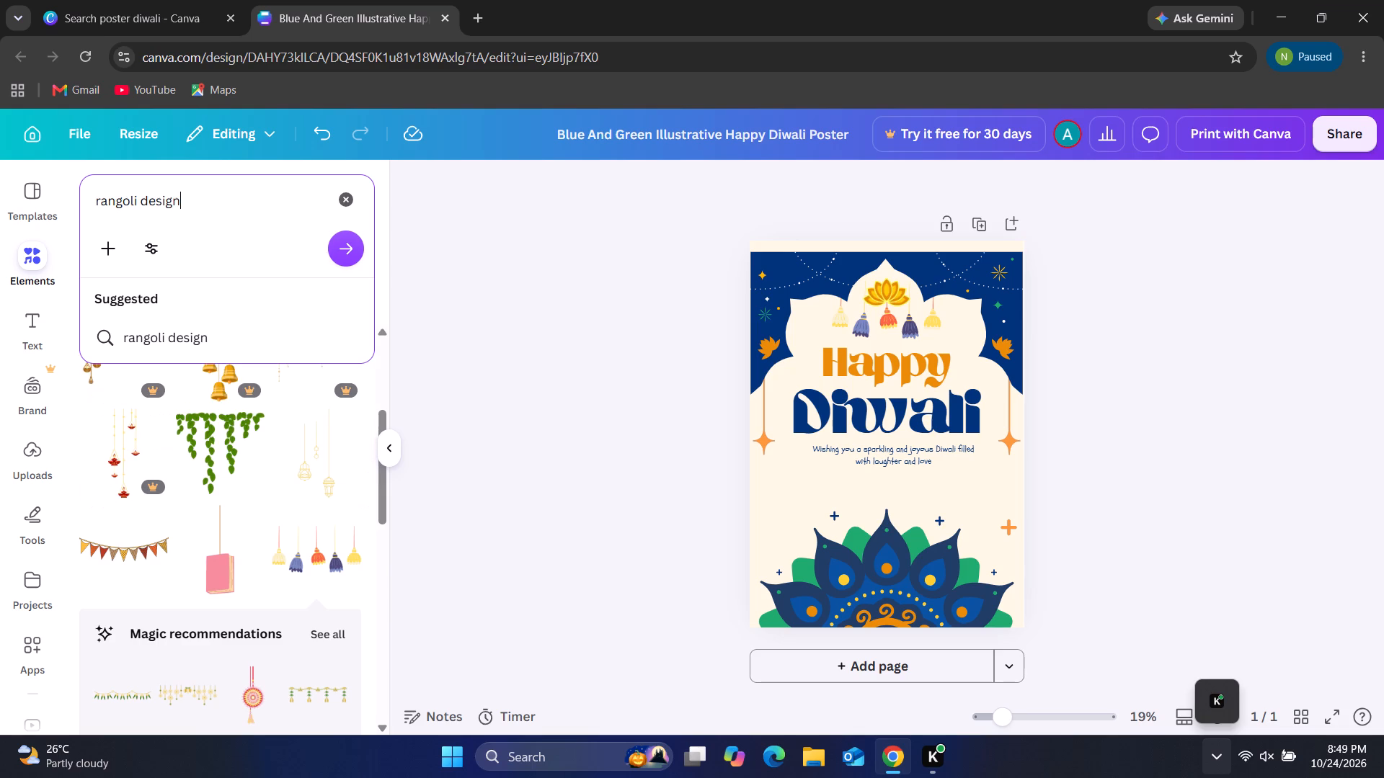
key(Return)
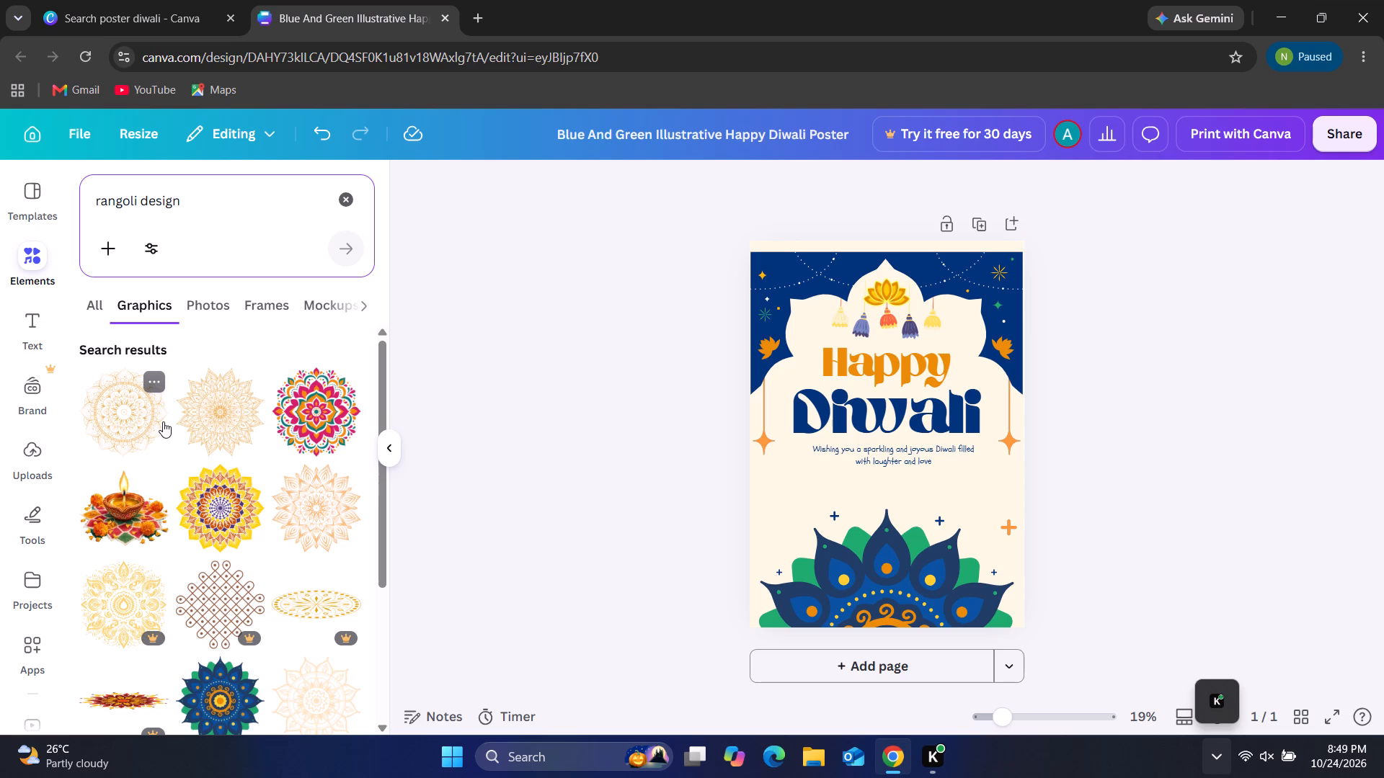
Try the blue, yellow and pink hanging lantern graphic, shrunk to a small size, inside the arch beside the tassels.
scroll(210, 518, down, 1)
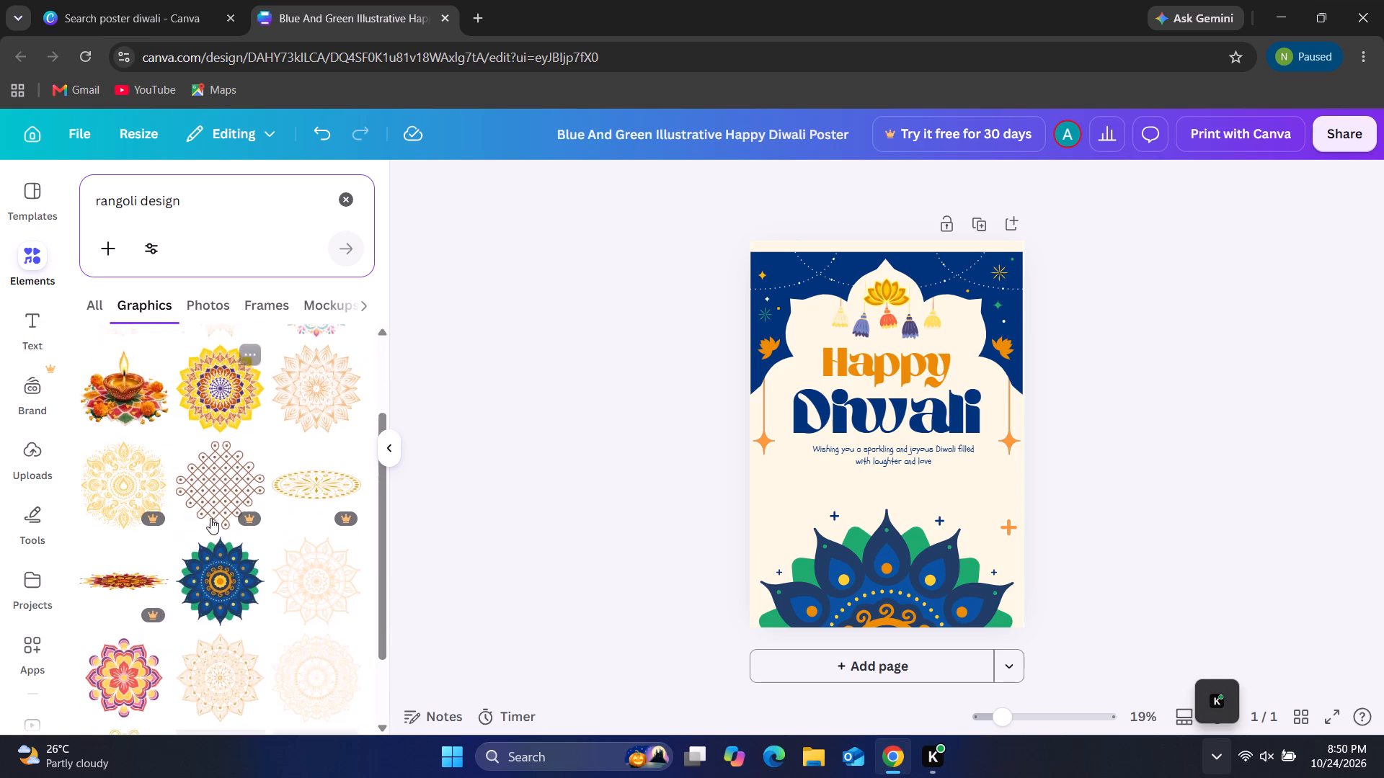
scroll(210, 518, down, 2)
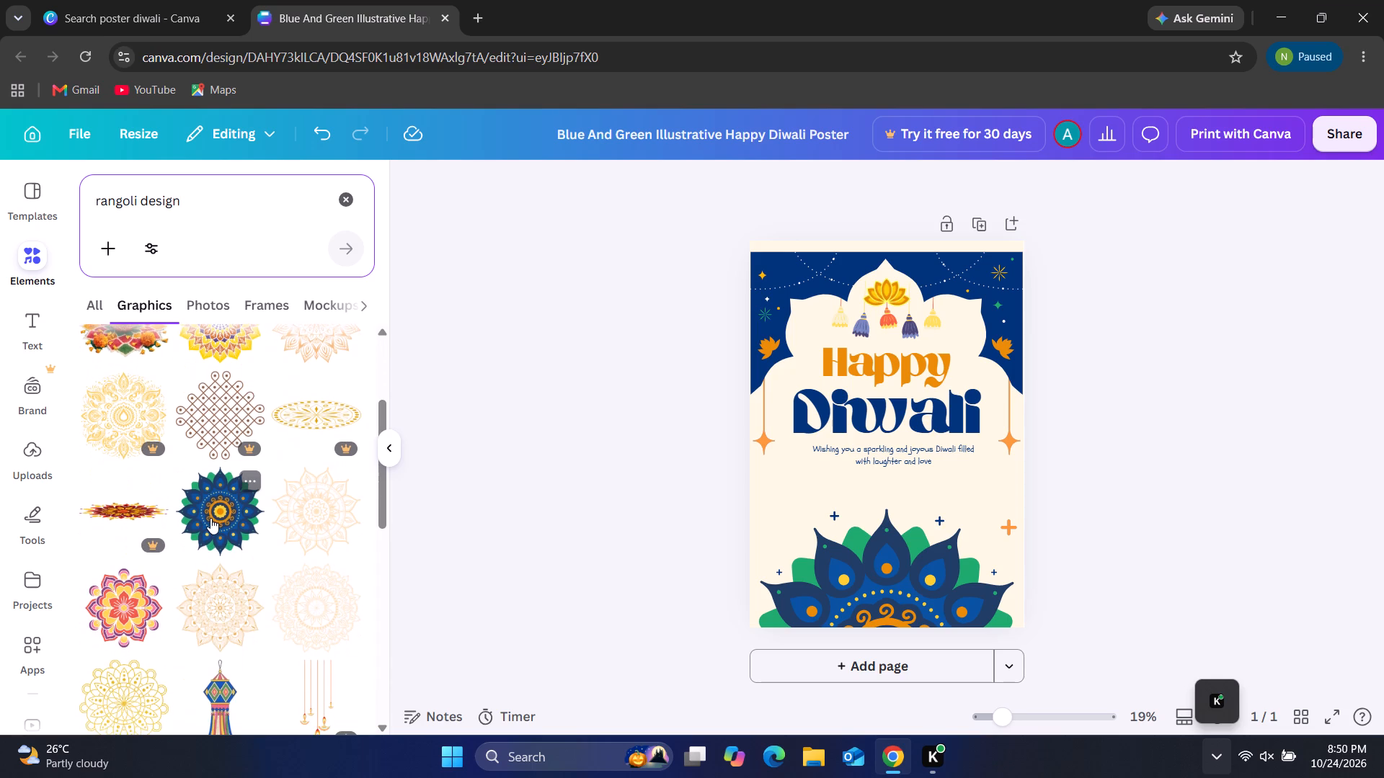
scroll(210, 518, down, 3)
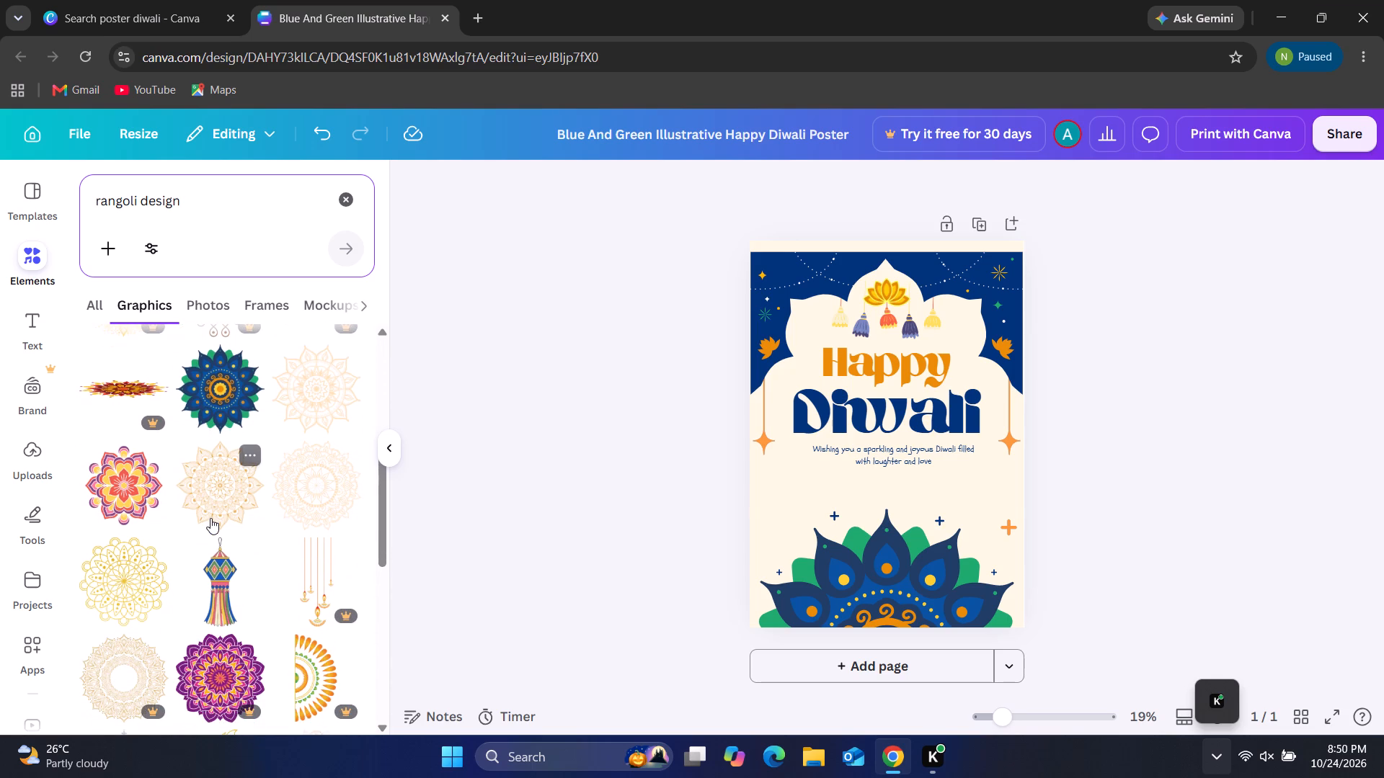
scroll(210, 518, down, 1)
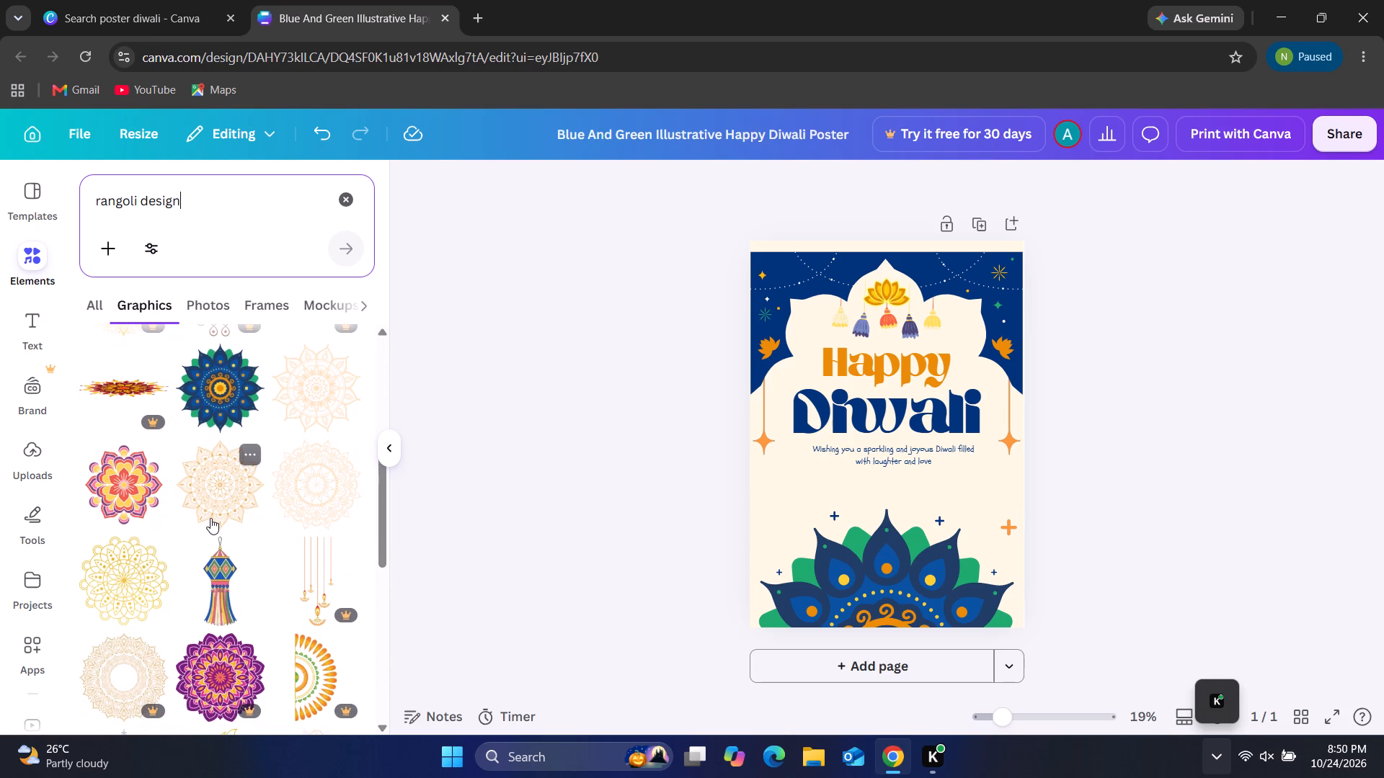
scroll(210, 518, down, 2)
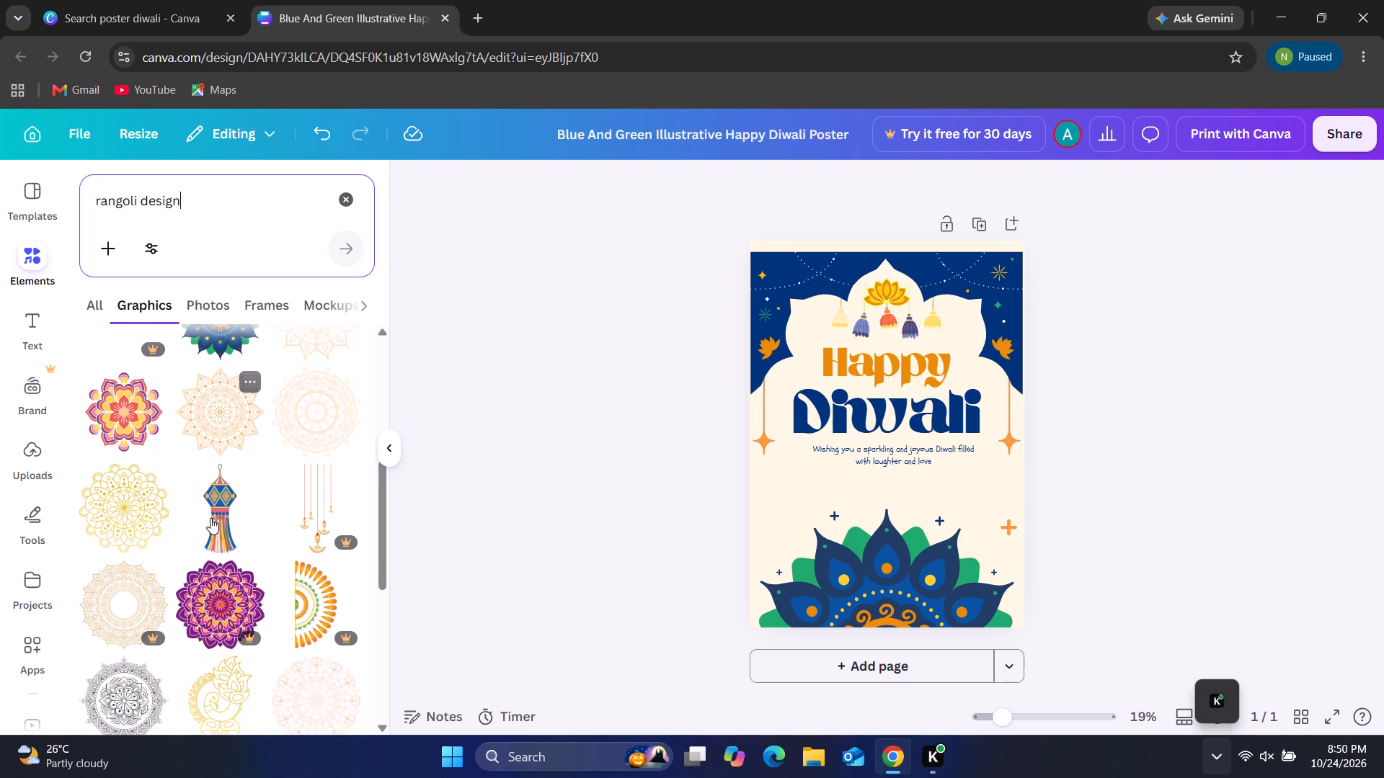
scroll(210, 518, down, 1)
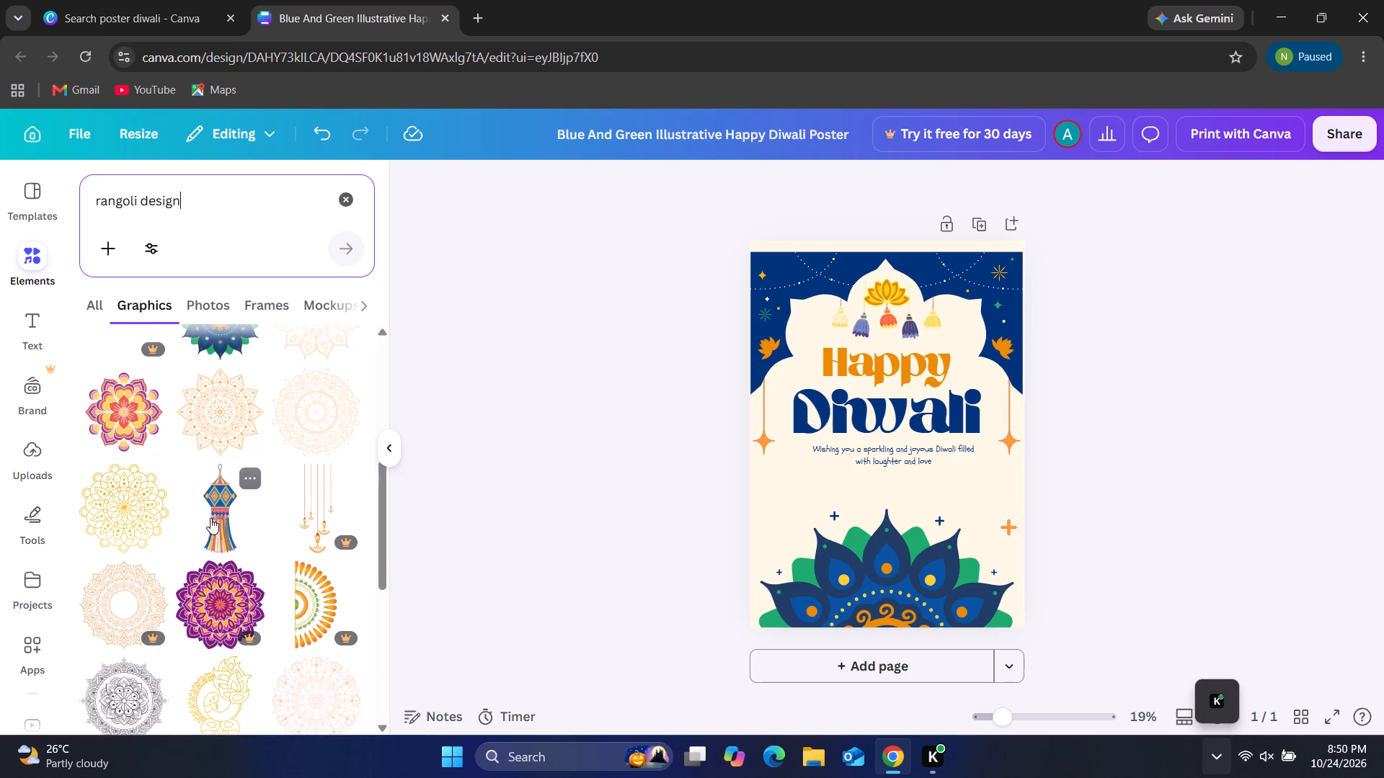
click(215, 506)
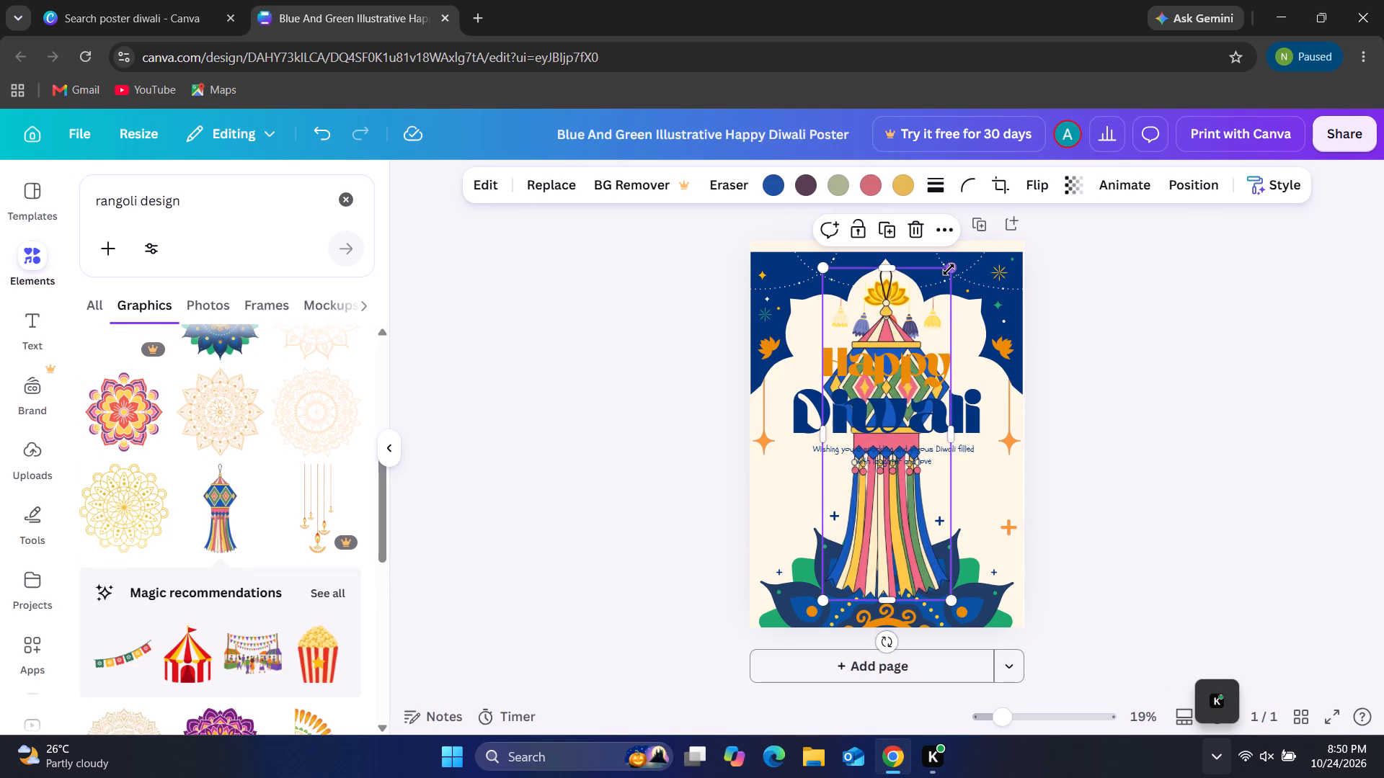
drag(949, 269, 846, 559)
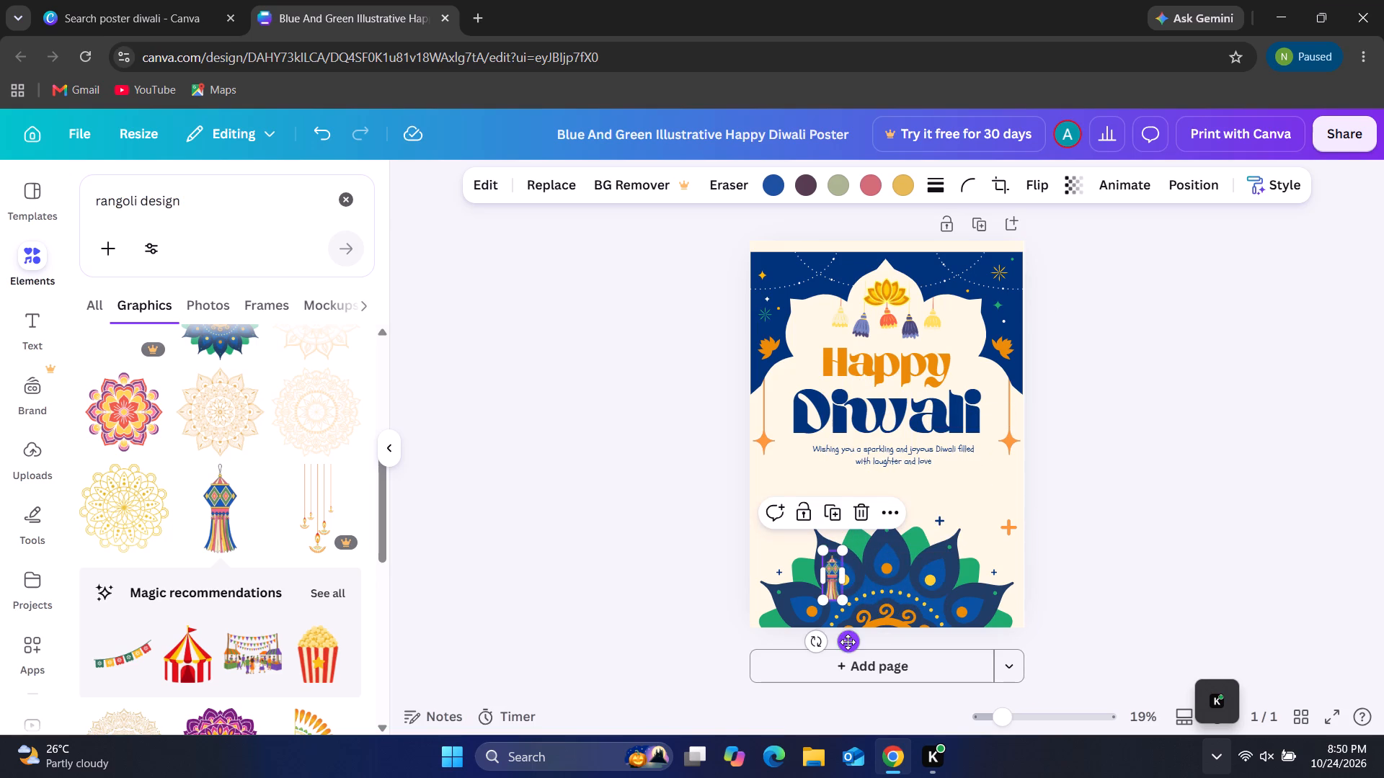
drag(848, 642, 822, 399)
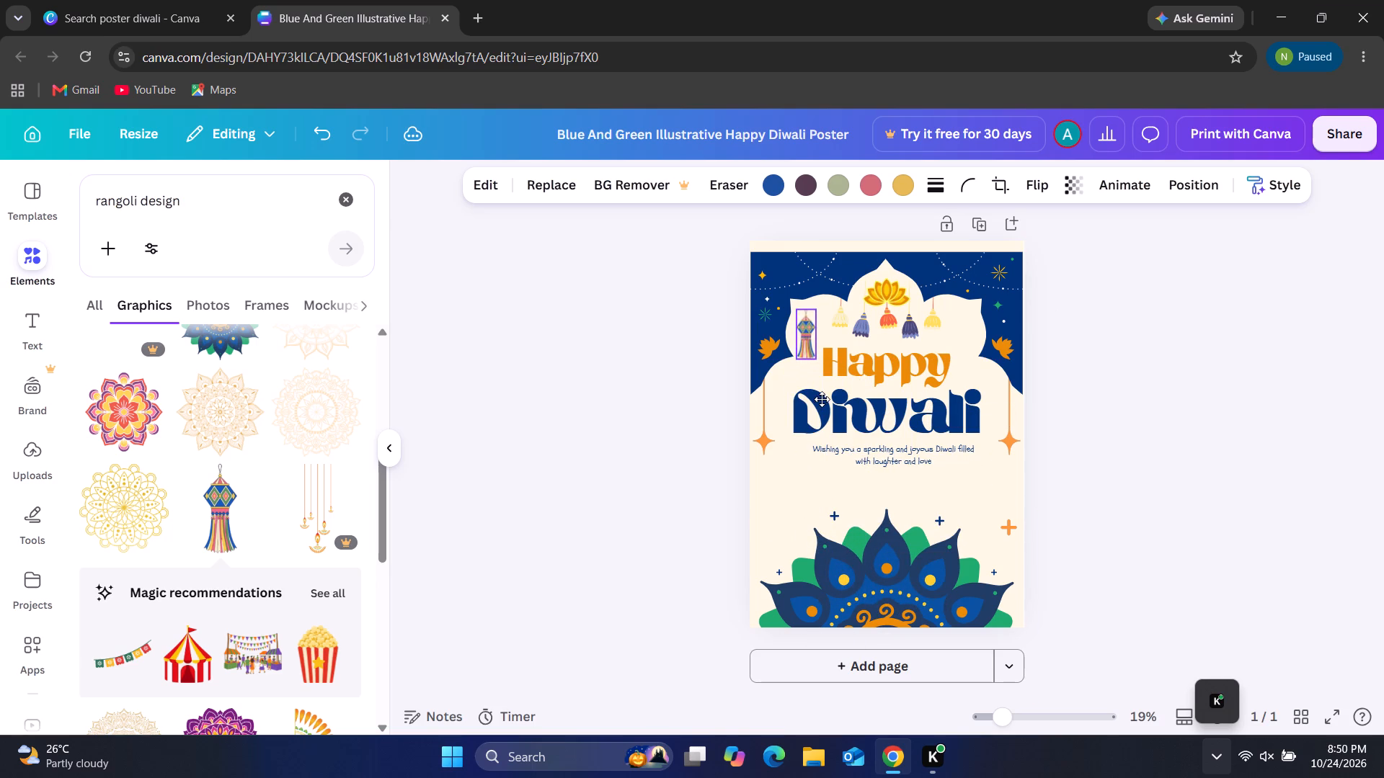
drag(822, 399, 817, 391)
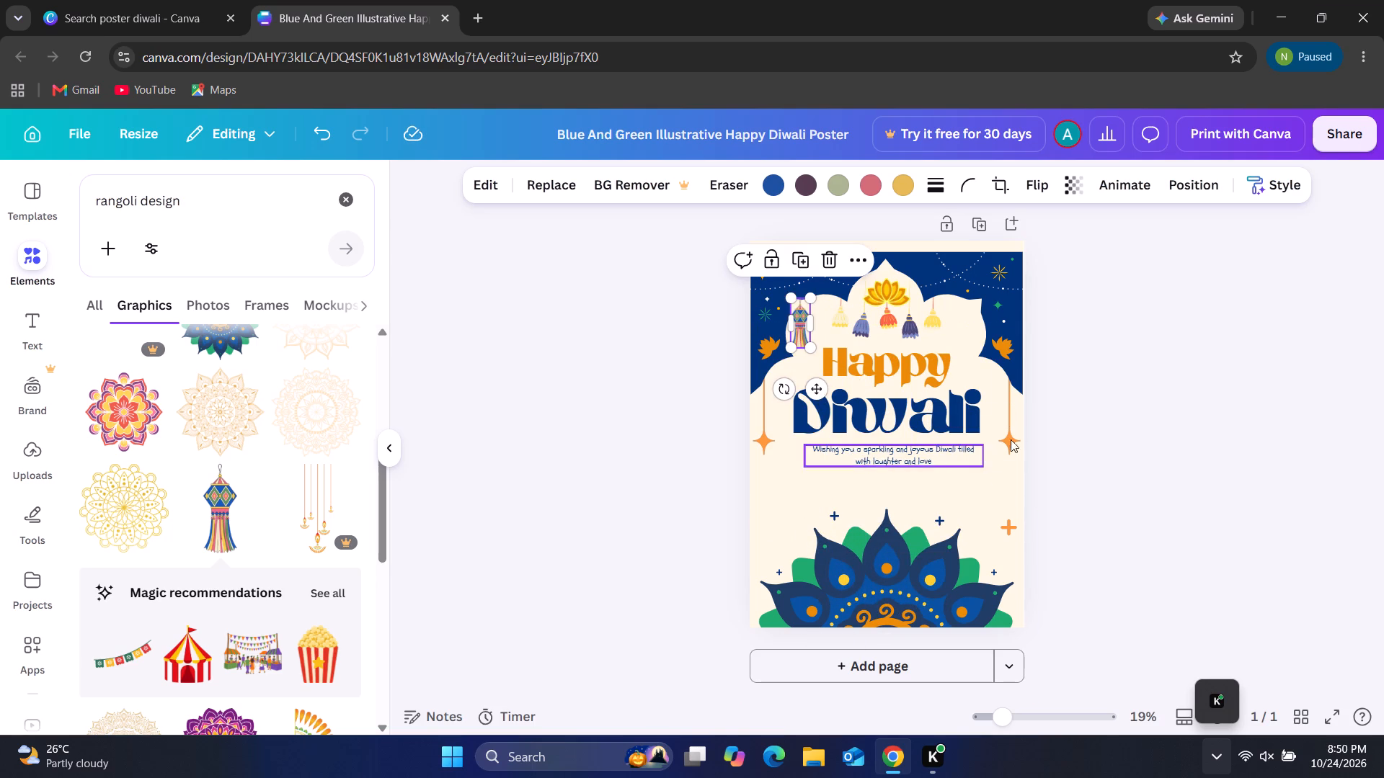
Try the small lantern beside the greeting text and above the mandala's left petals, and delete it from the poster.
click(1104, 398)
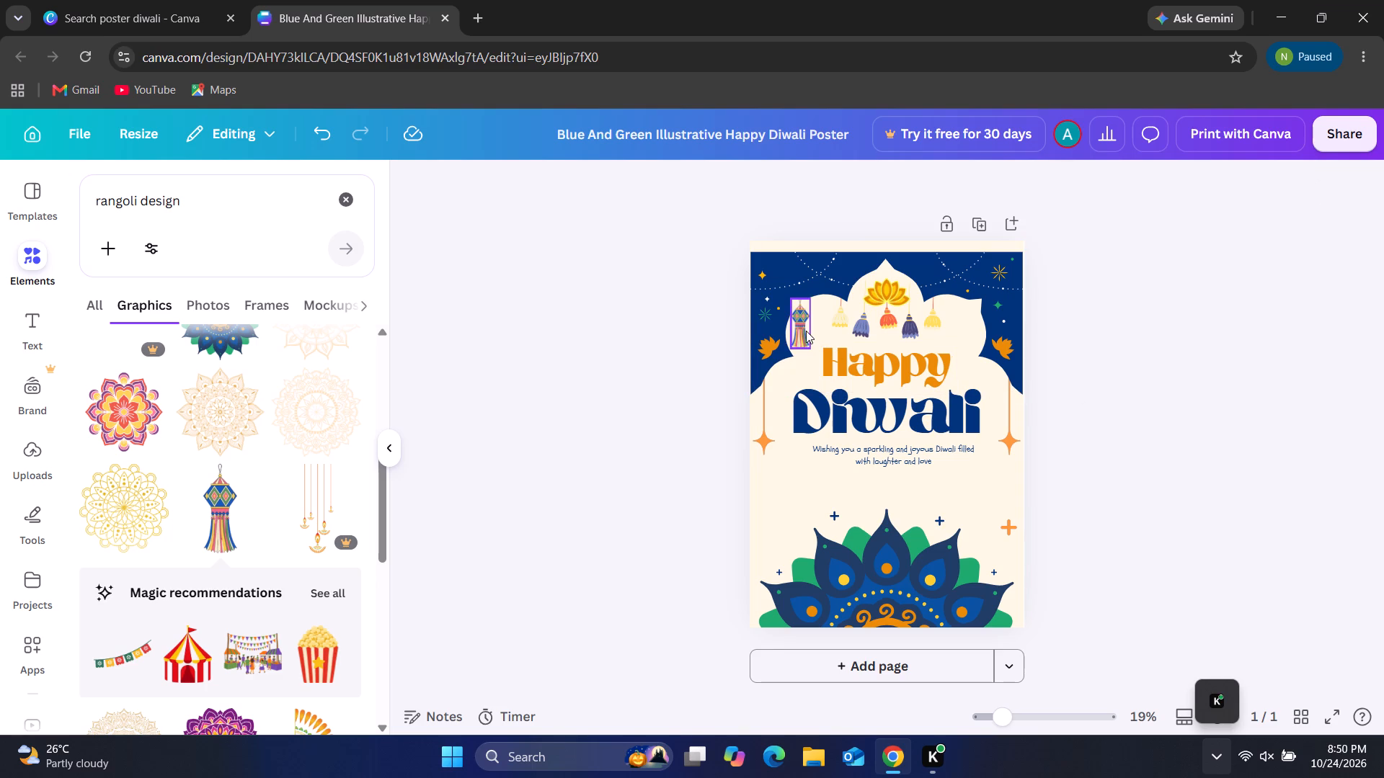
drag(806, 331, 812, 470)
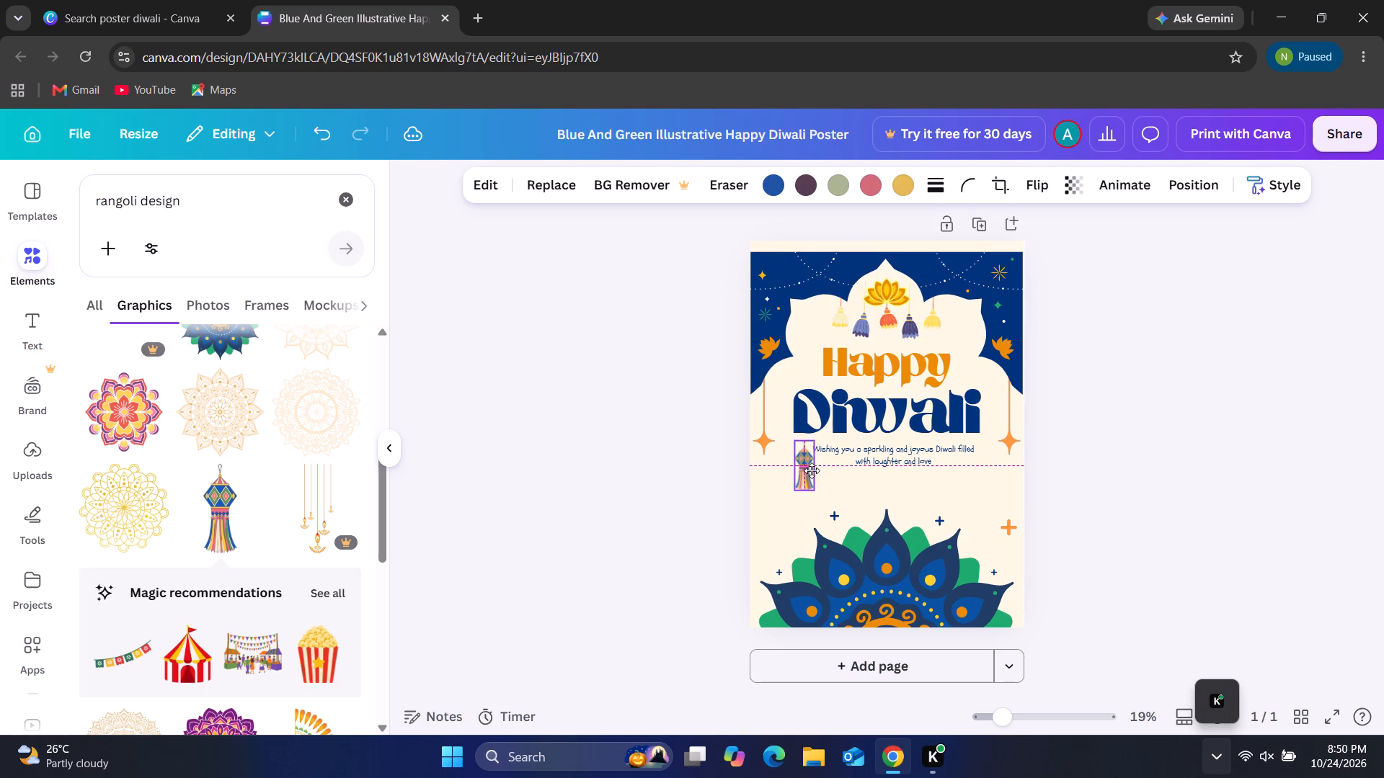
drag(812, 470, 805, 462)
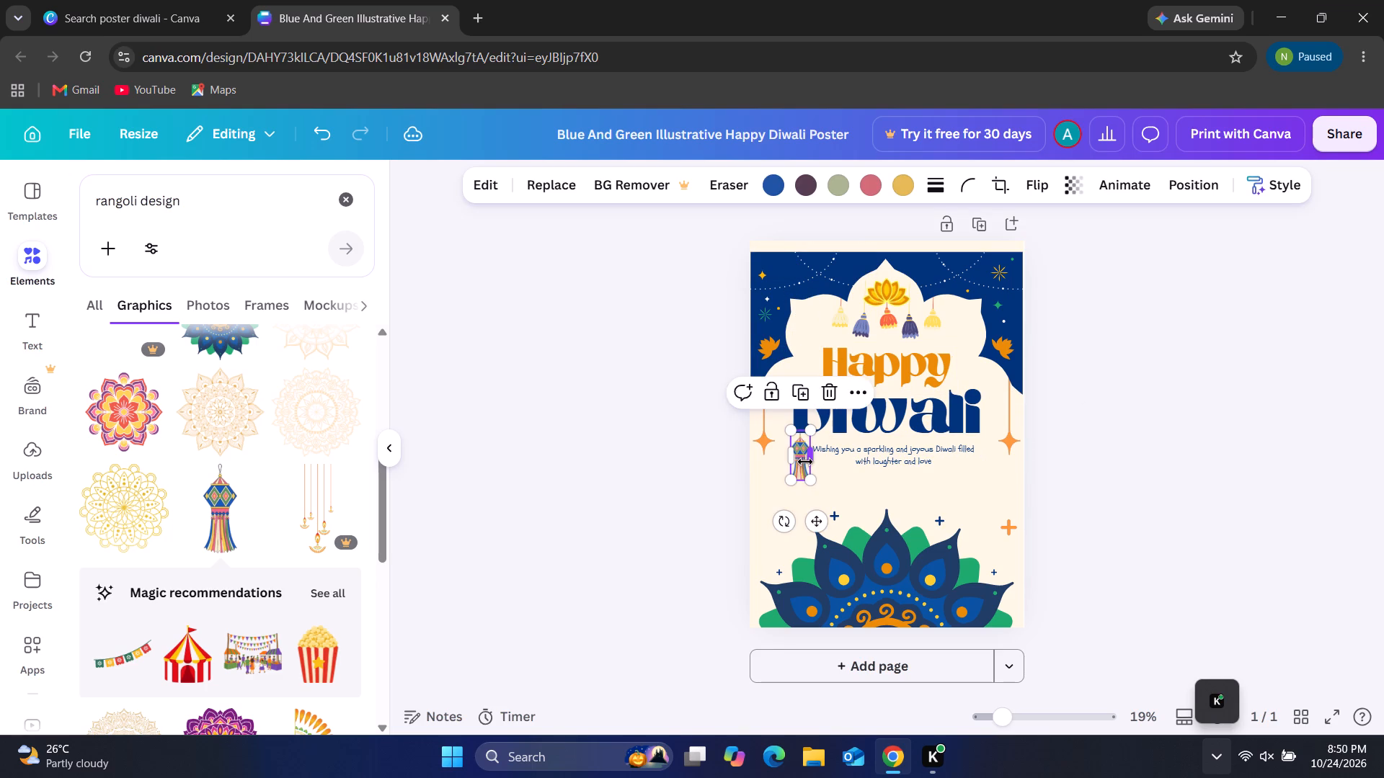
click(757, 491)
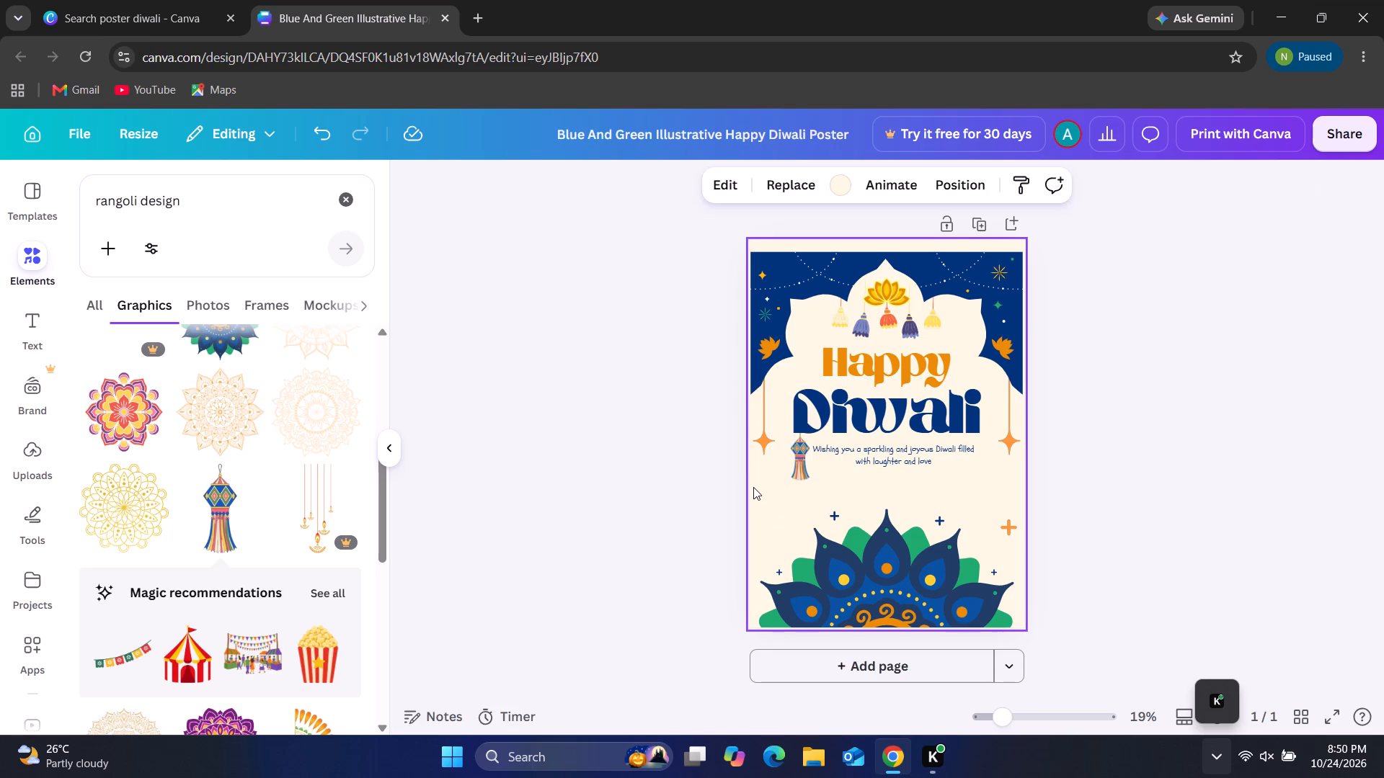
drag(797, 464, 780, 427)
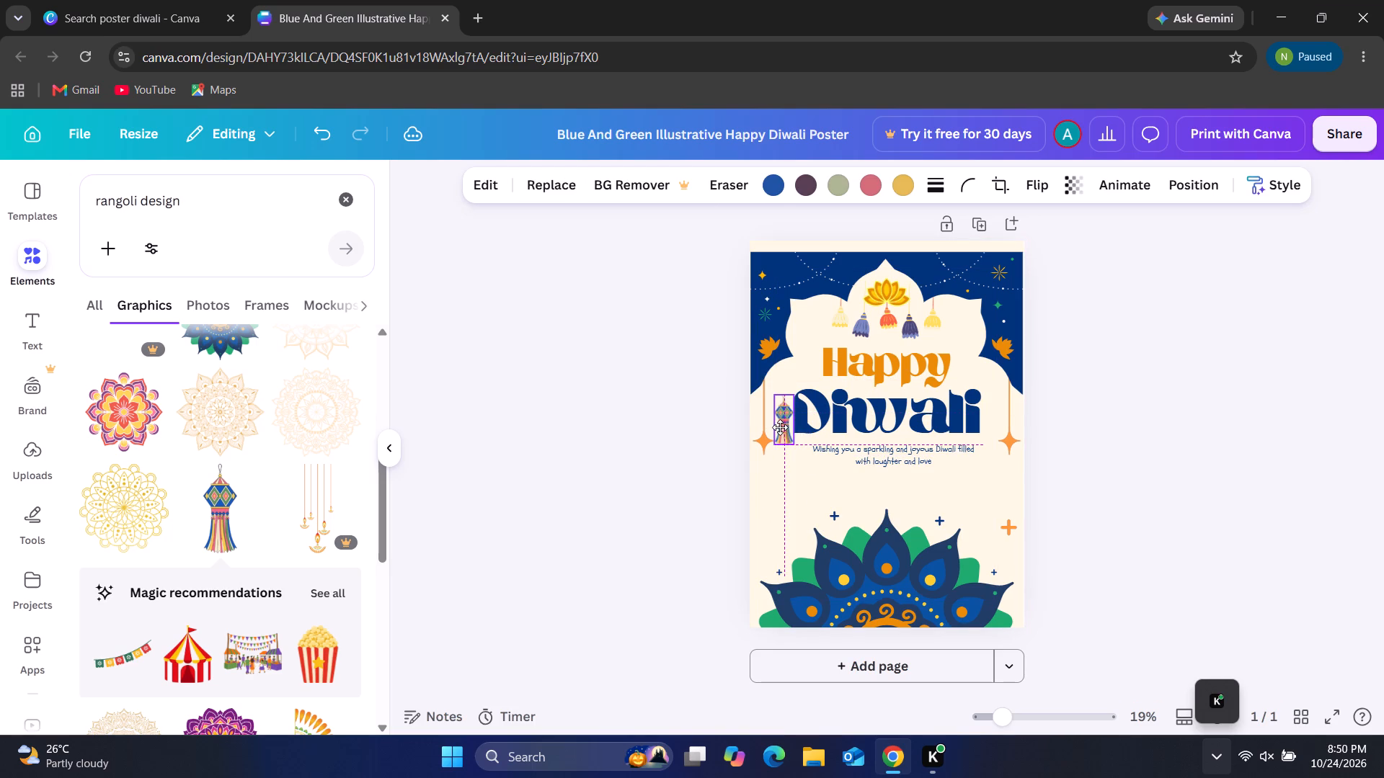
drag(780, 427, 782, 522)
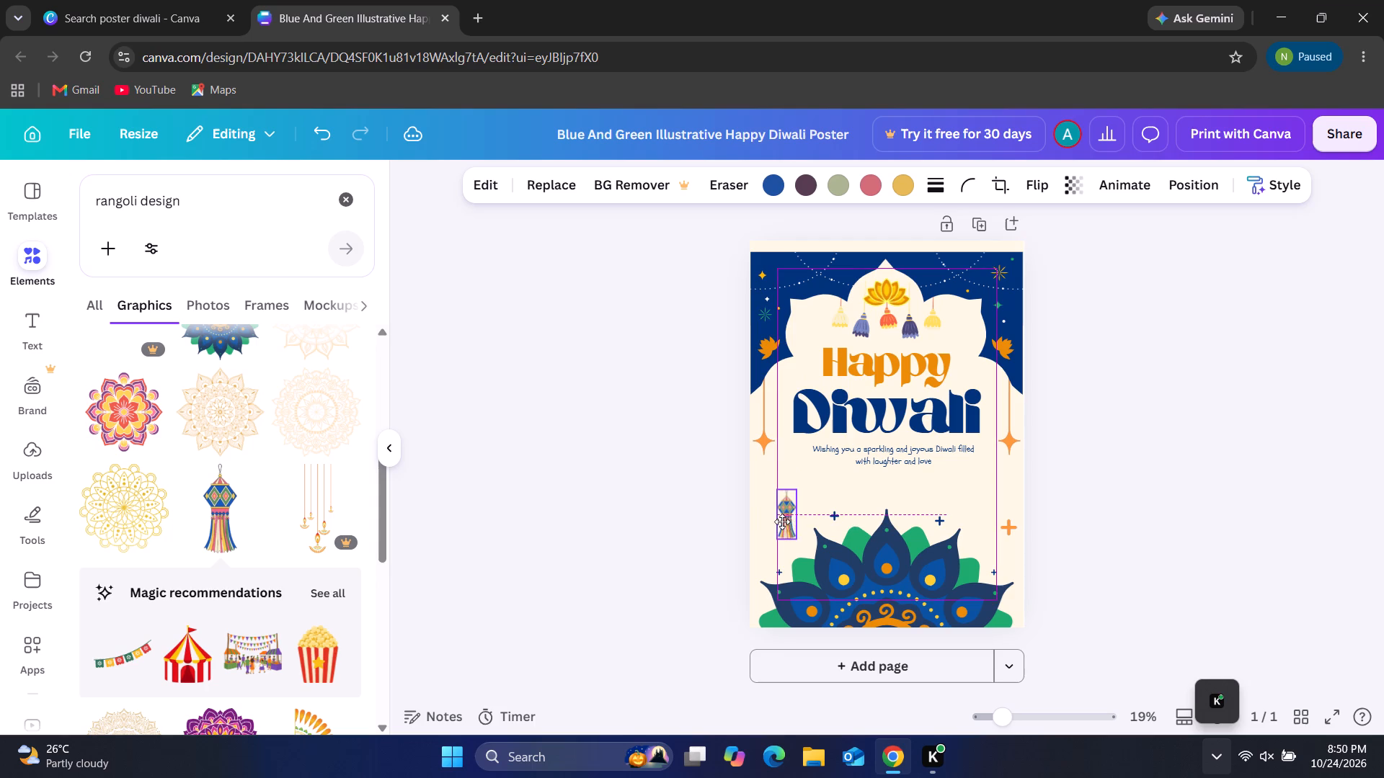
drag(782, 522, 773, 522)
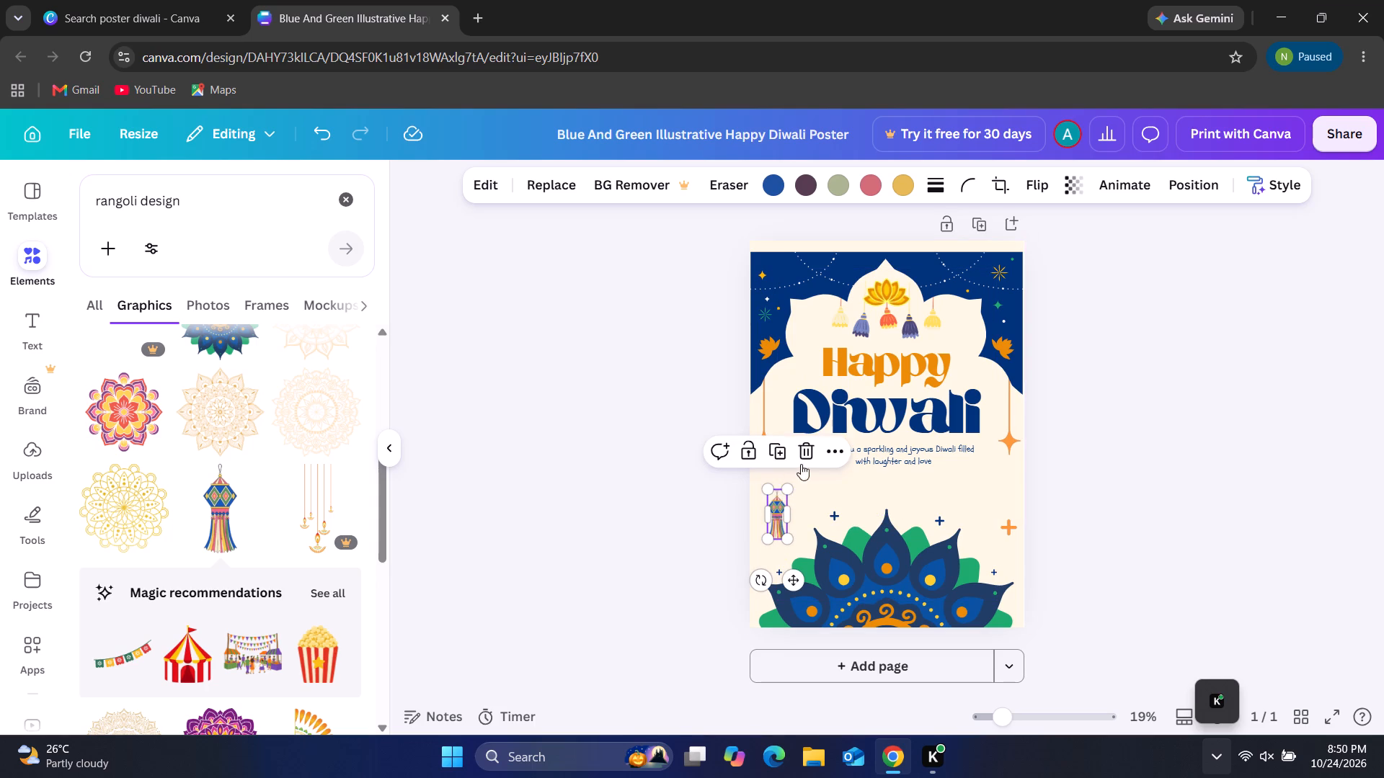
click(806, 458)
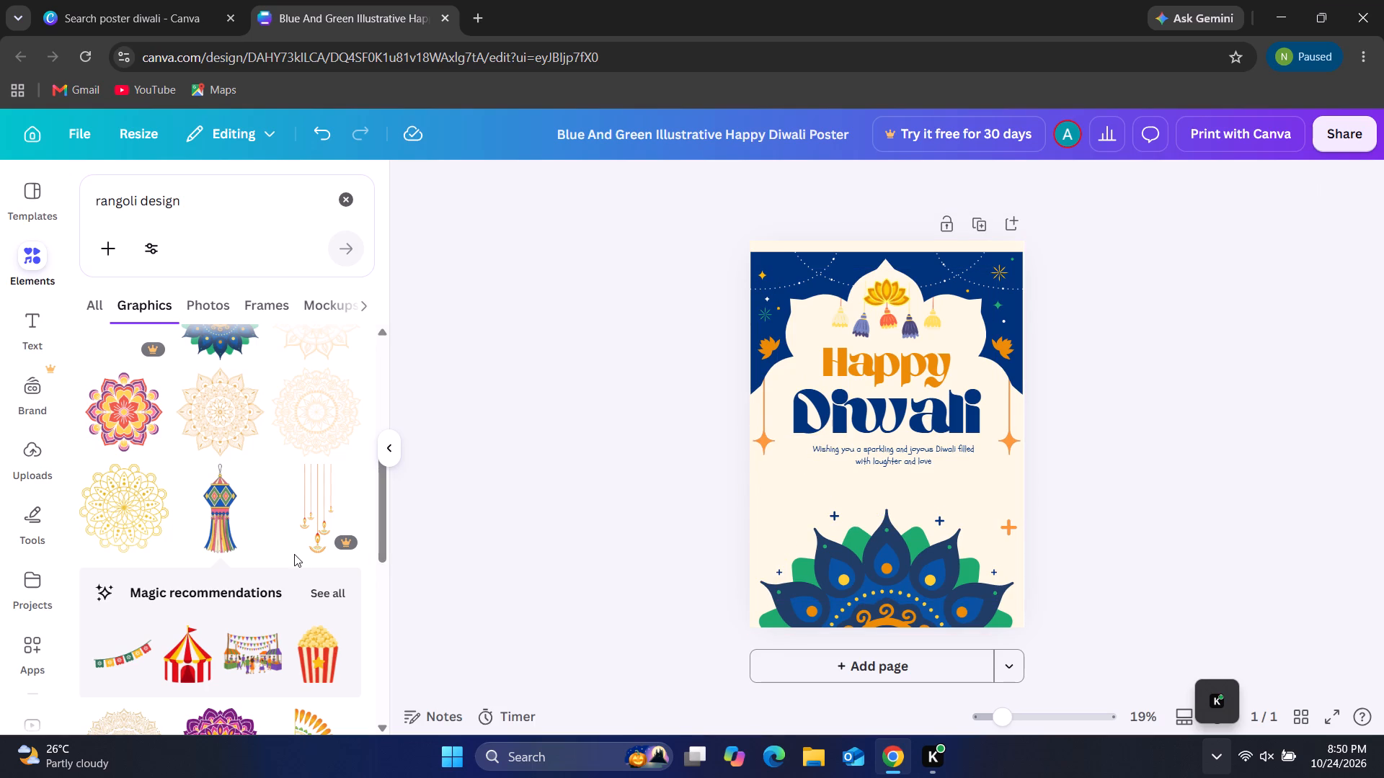
Add the round magenta, blue and yellow flower rangoli graphic from the results to the poster.
scroll(294, 554, down, 5)
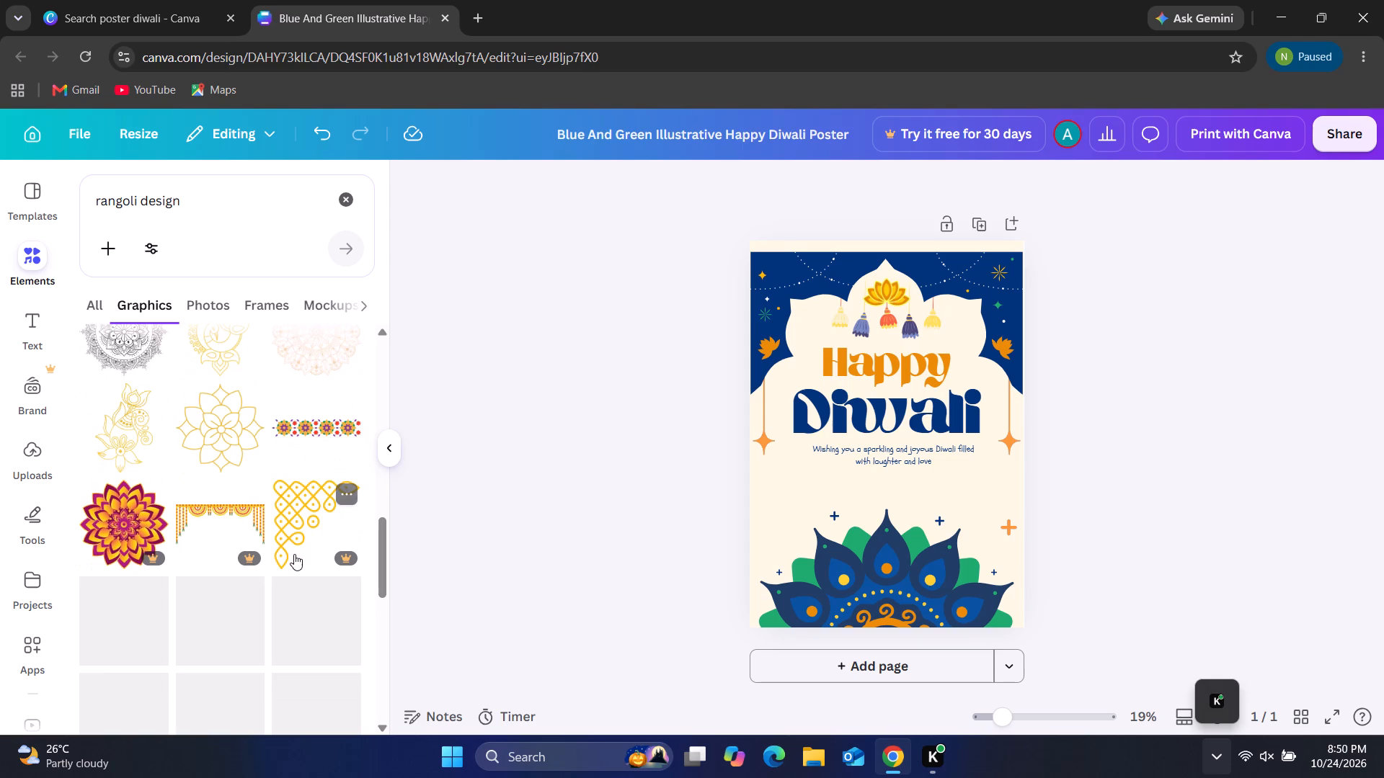
scroll(294, 554, down, 3)
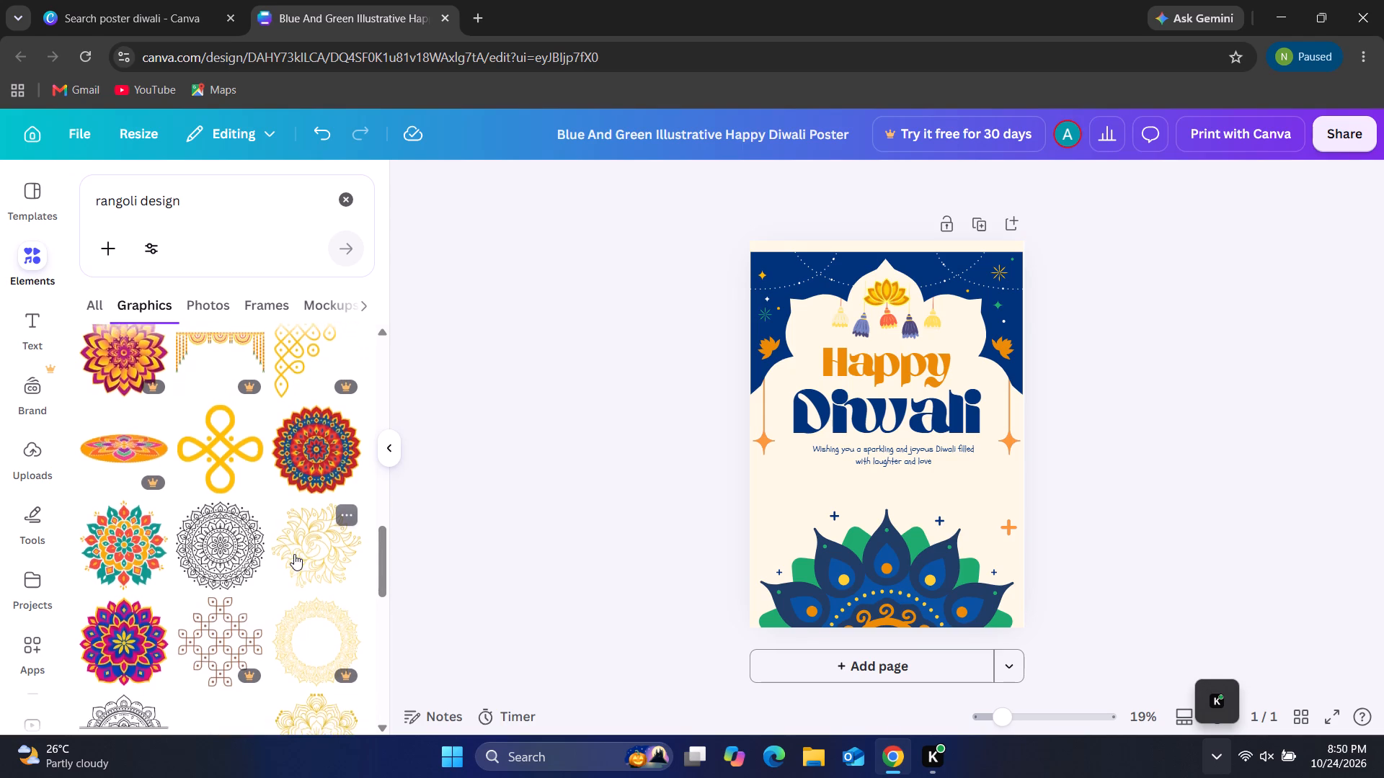
scroll(294, 554, down, 2)
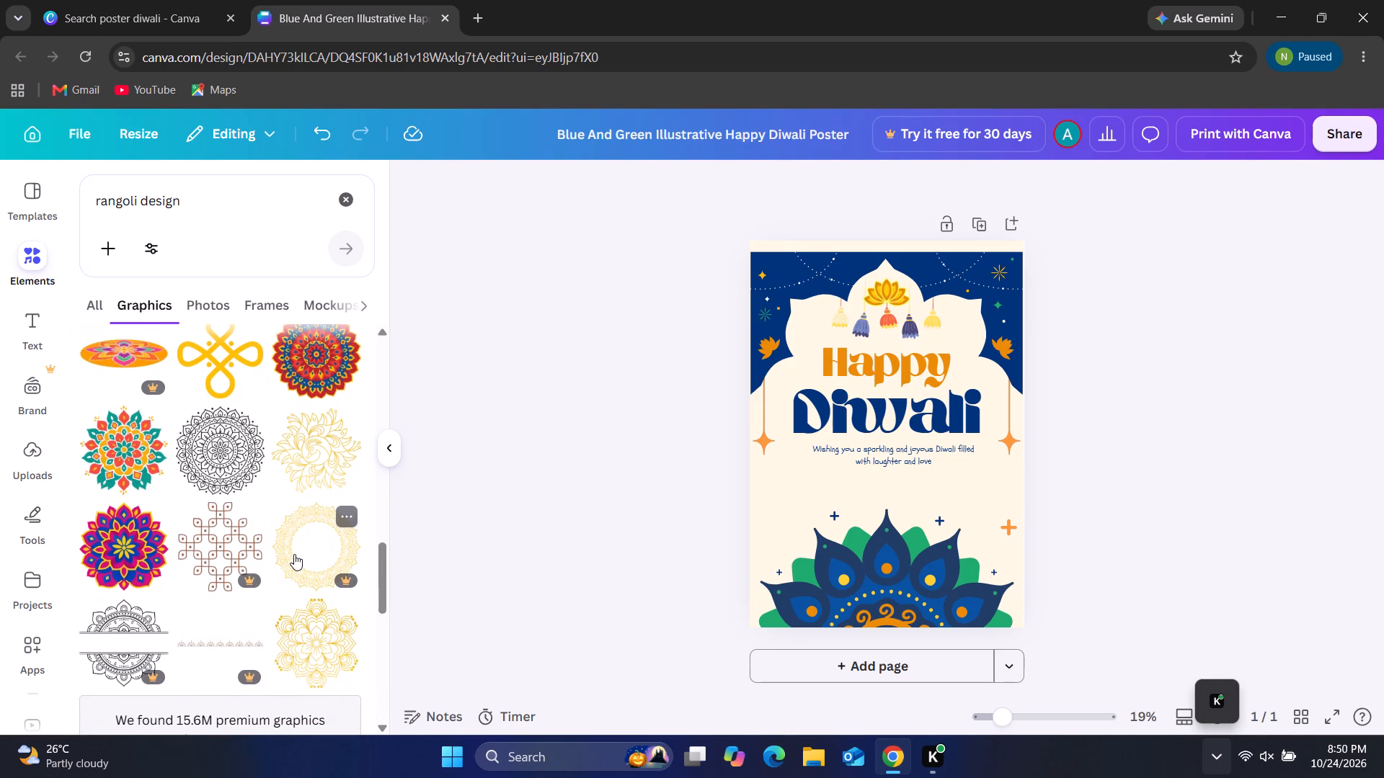
click(112, 543)
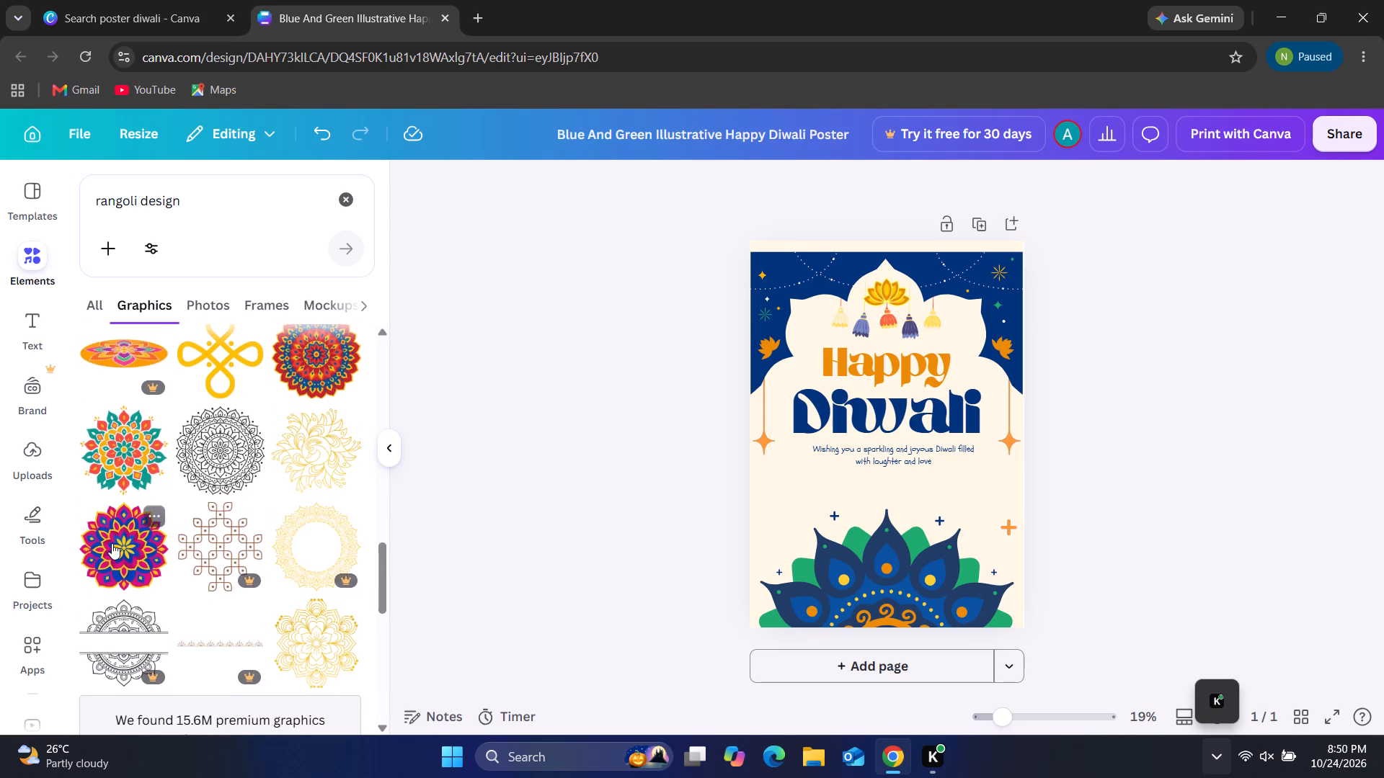
Delete the original blue and green mandala at the bottom of the poster.
click(835, 581)
click(923, 468)
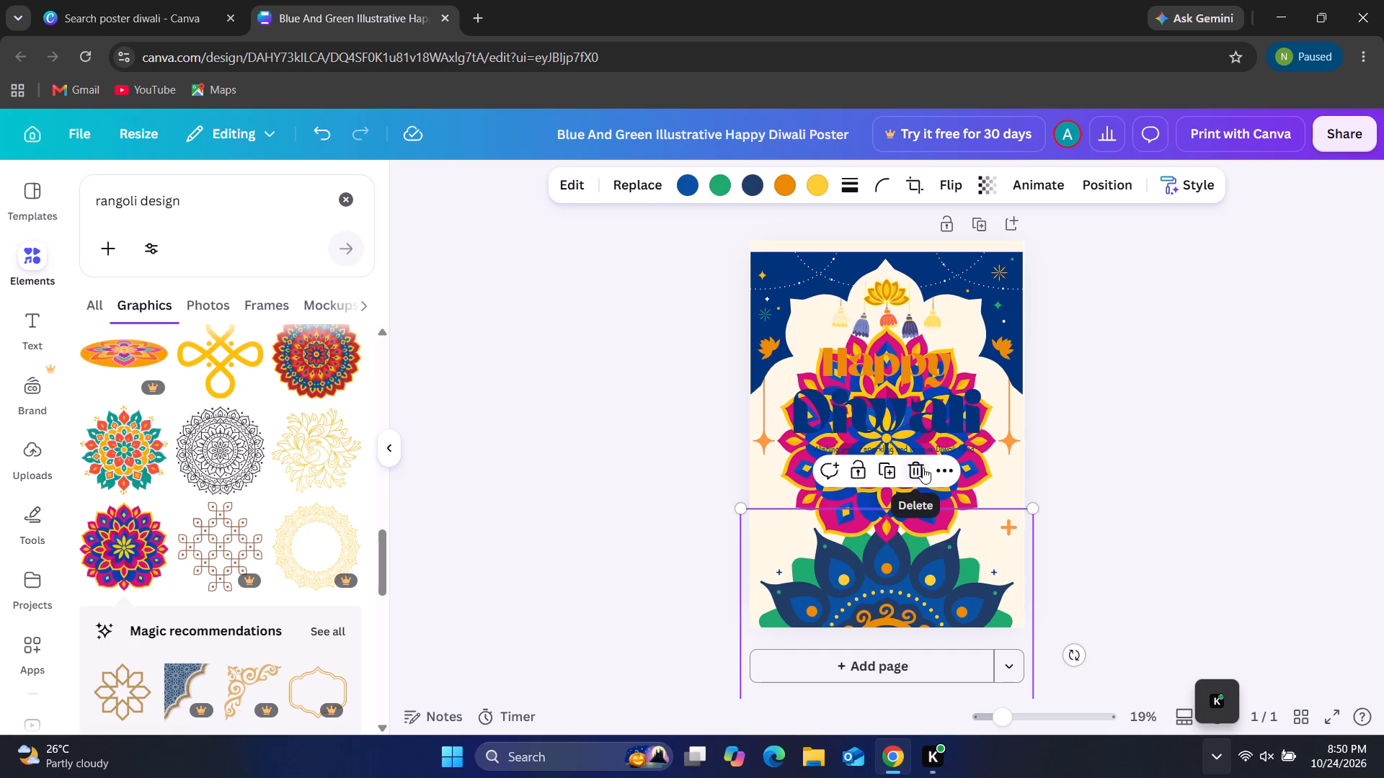
Move the magenta and blue rangoli to the poster's bottom centre so that only its upper half stays on the page.
drag(903, 517, 912, 581)
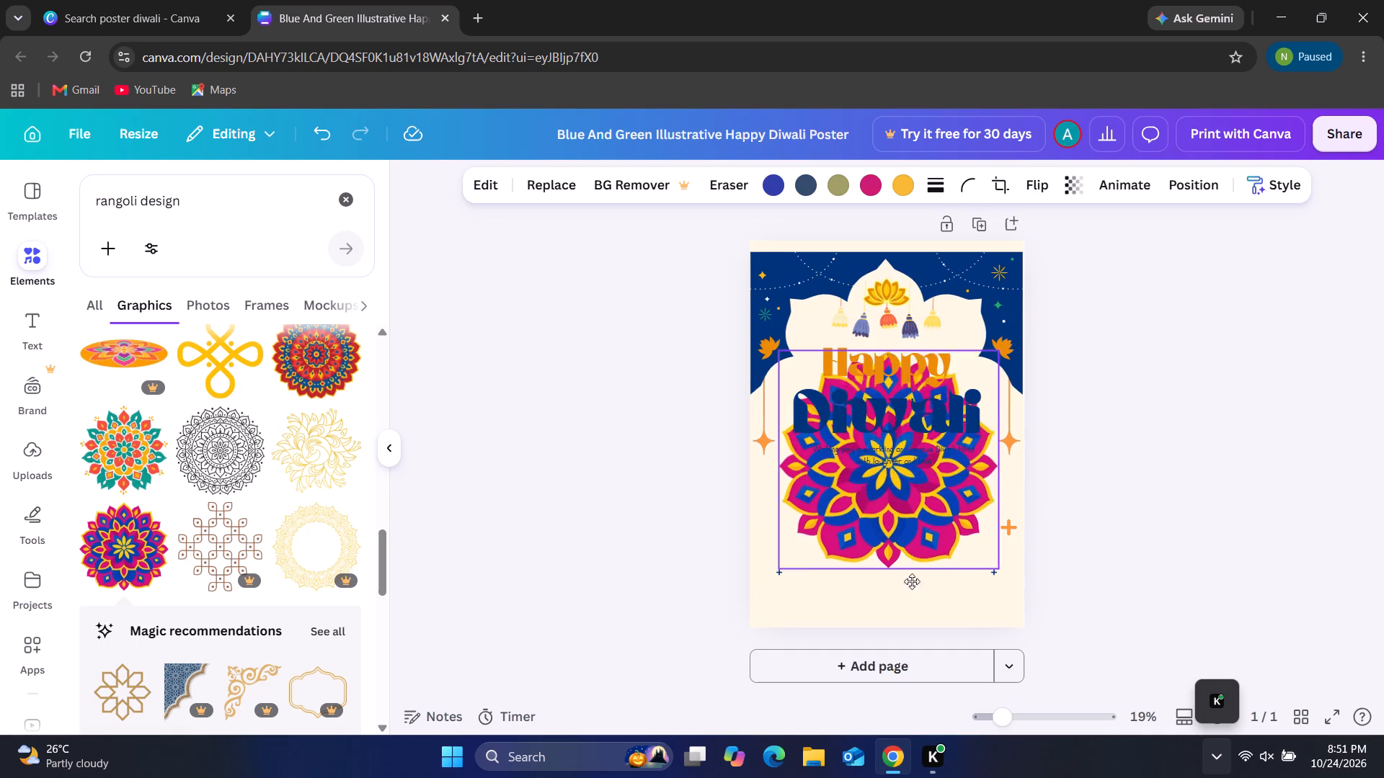
drag(912, 581, 901, 713)
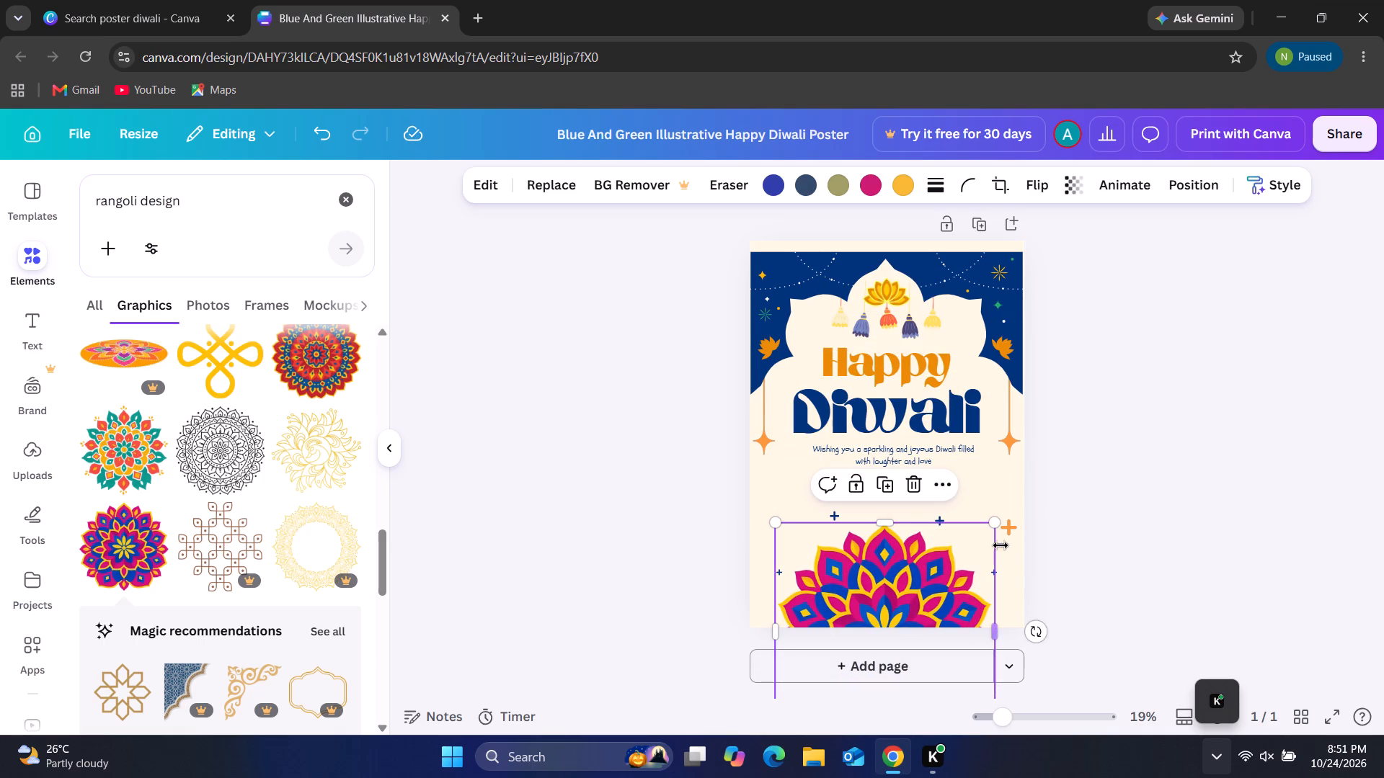
click(617, 607)
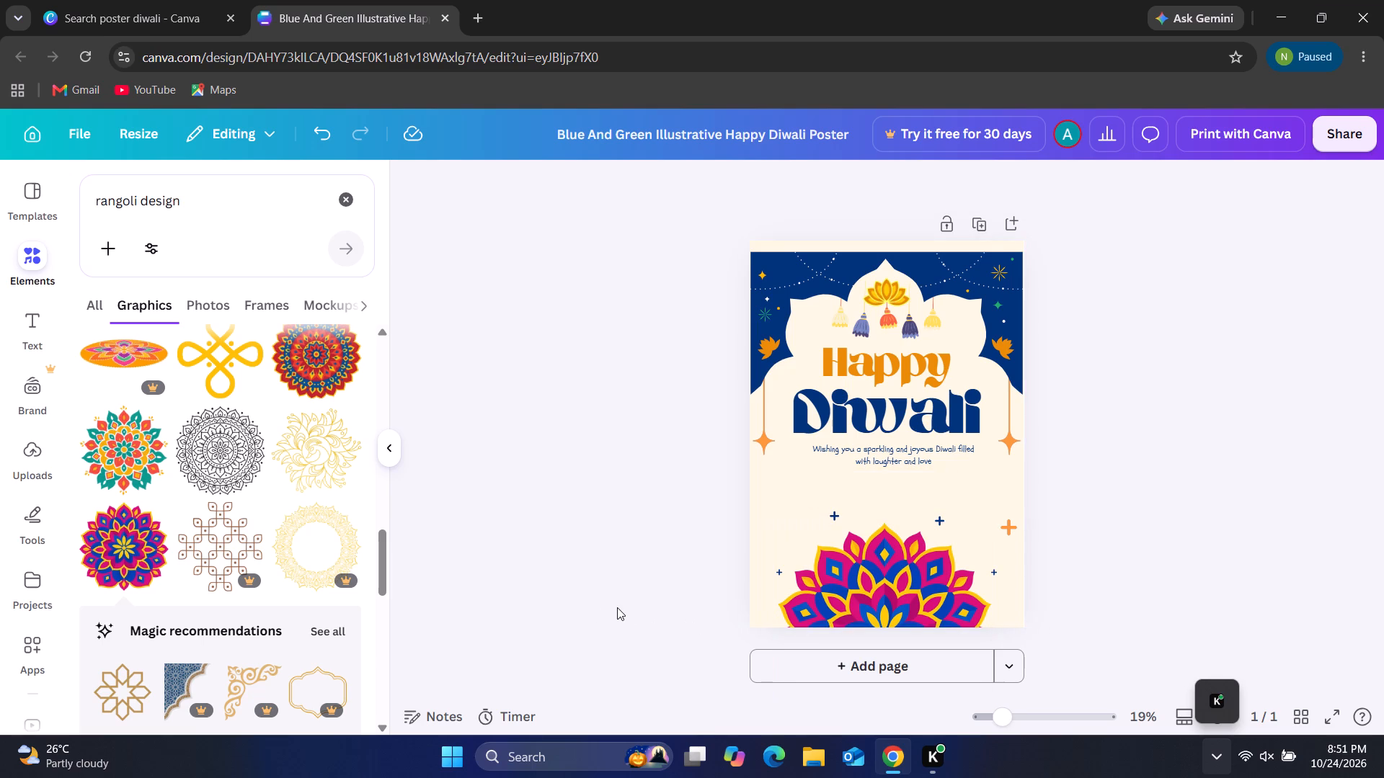
Replace the element search with "standing lamp" and run it.
click(270, 205)
key(BackSpace)
key(BackSpace)
key(BackSpace)
key(BackSpace)
key(BackSpace)
key(BackSpace)
key(BackSpace)
key(BackSpace)
key(BackSpace)
key(BackSpace)
key(BackSpace)
key(BackSpace)
key(BackSpace)
key(BackSpace)
key(BackSpace)
key(BackSpace)
key(BackSpace)
key(BackSpace)
key(BackSpace)
key(BackSpace)
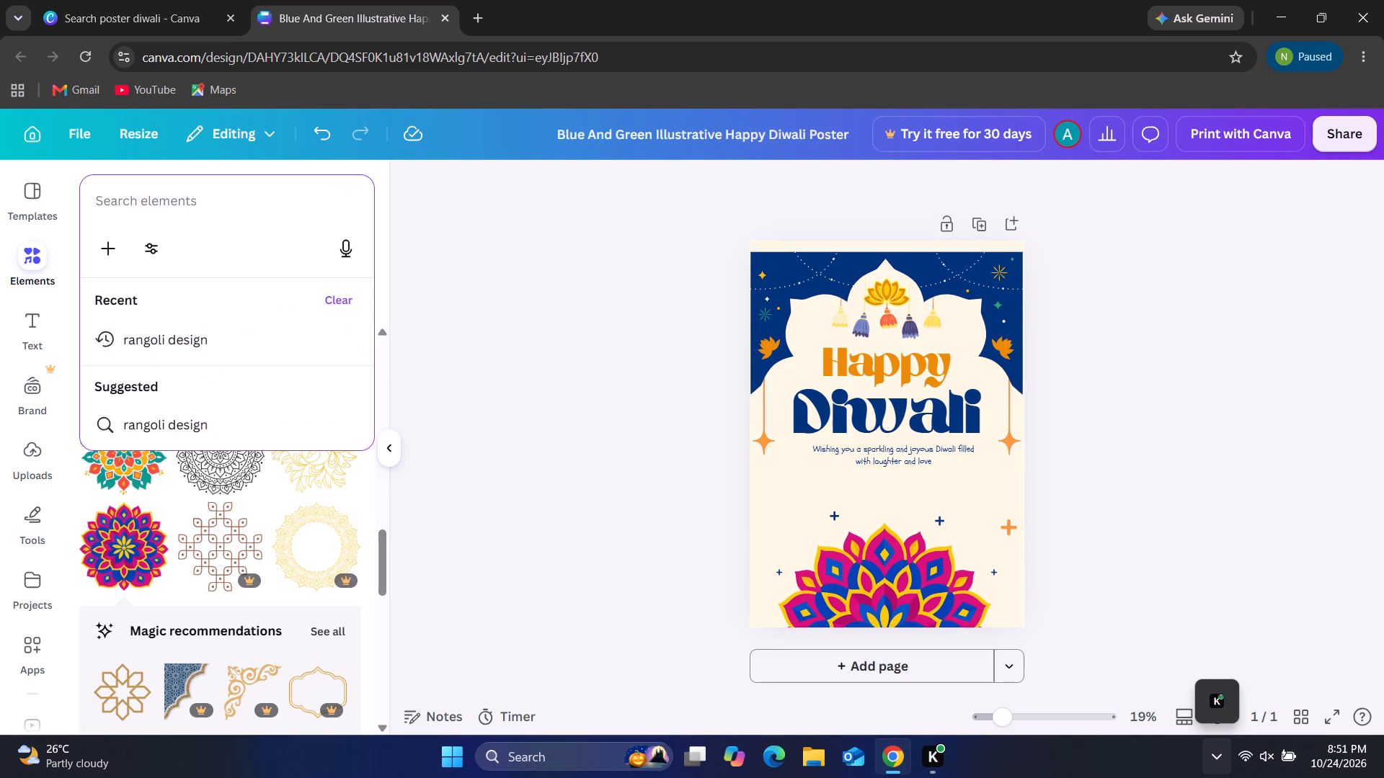
text(standing lamp)
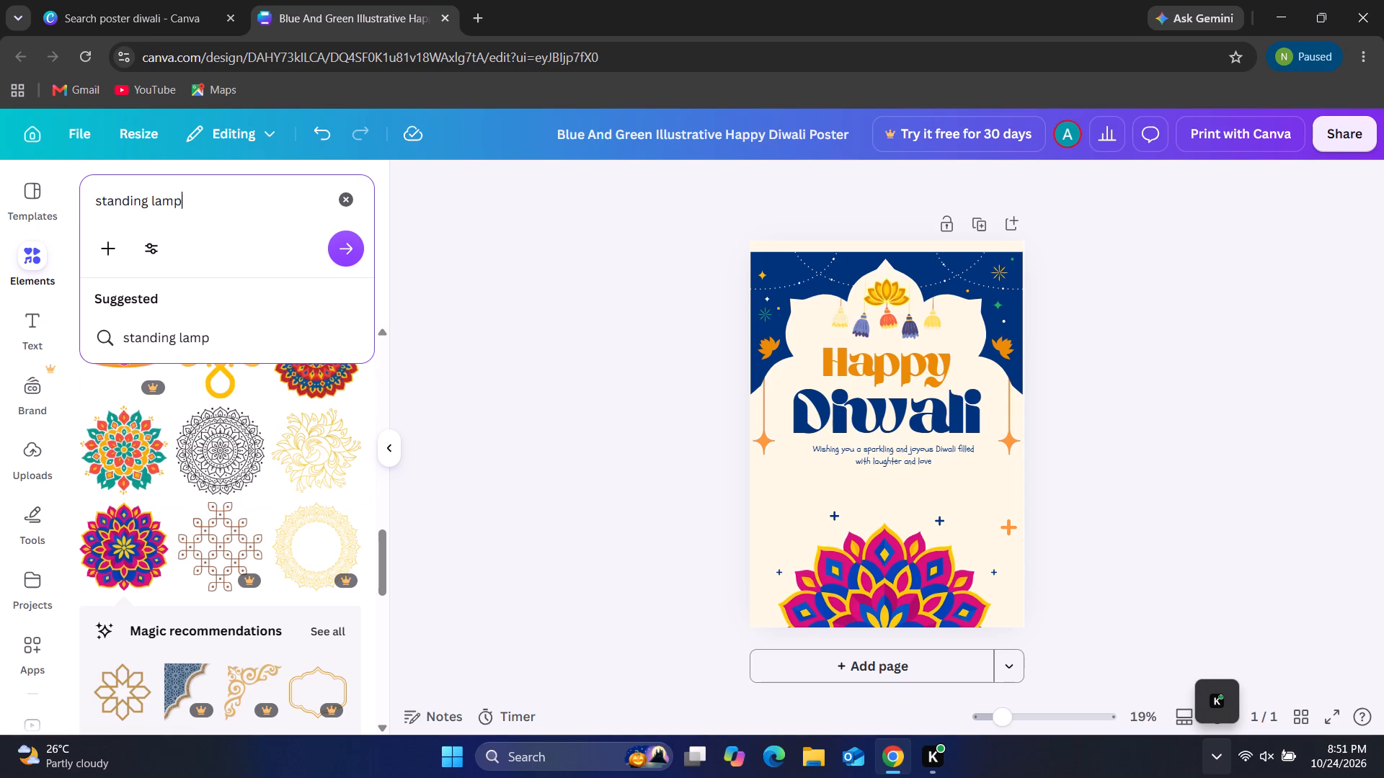
key(Return)
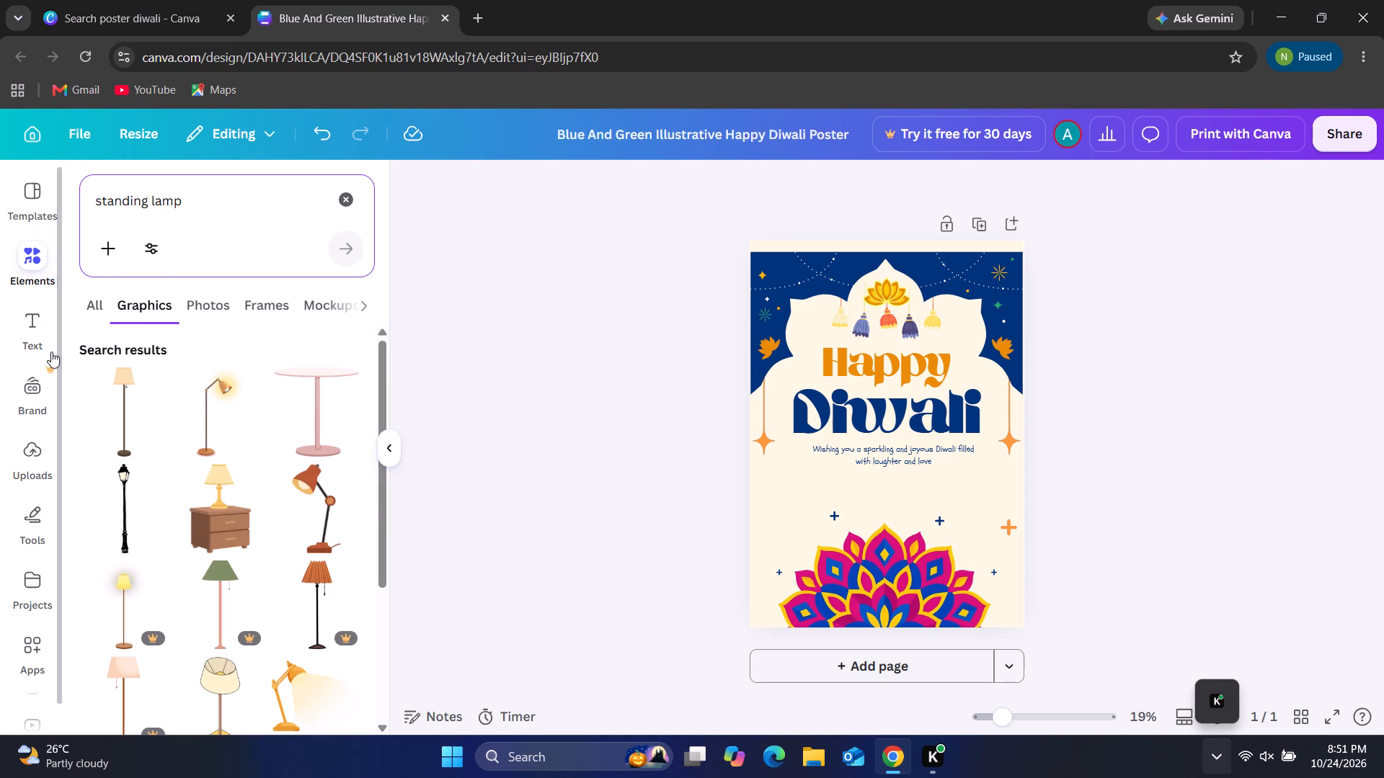
Change the element search to "standing candle stand" and run it.
key(space)
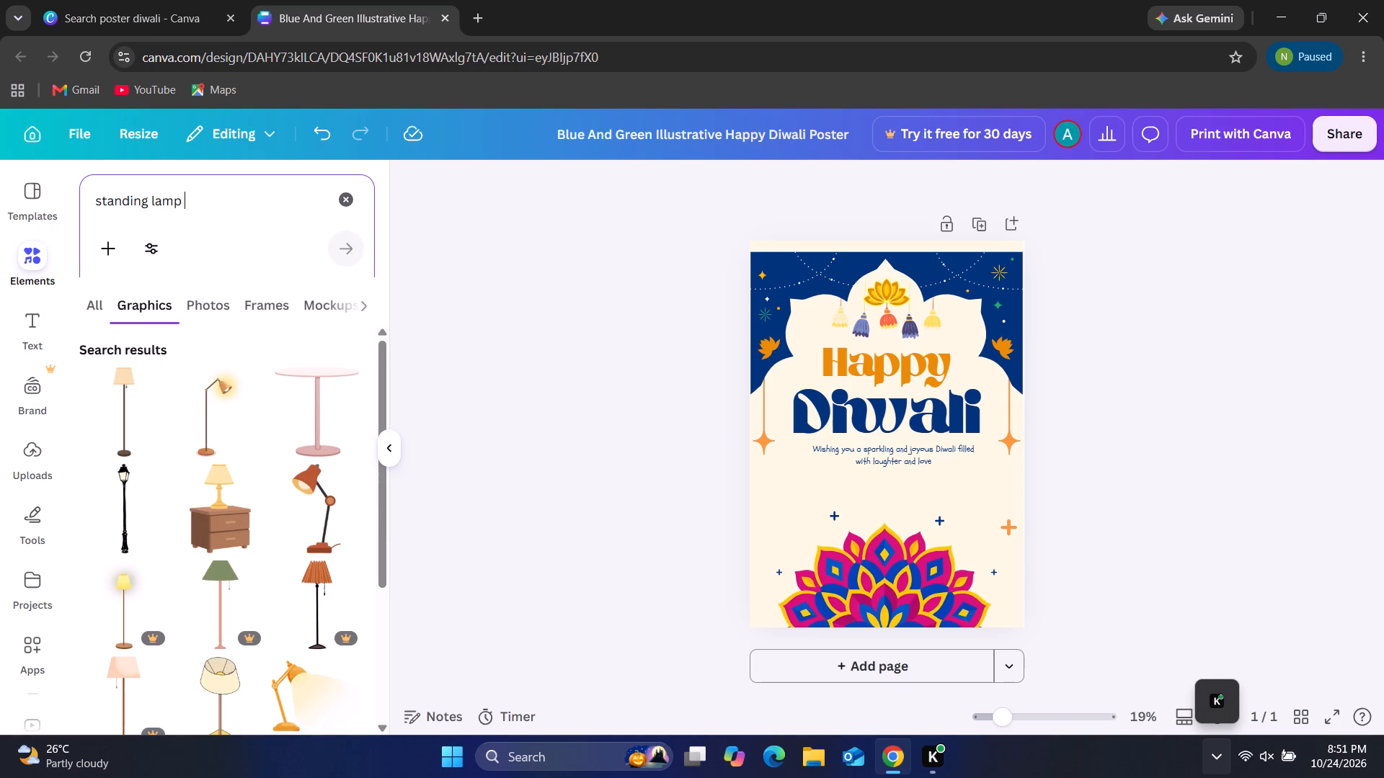
text(di)
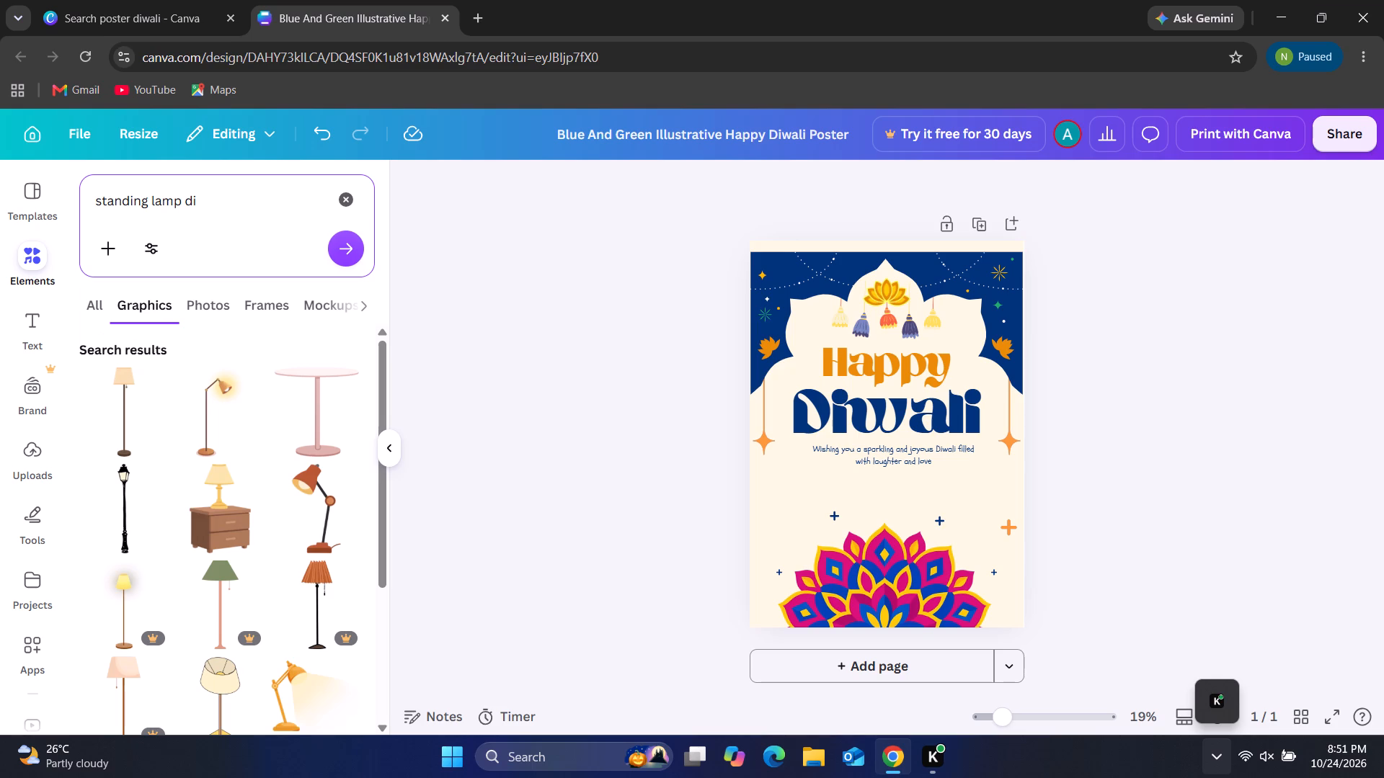
key(BackSpace)
key(BackSpace)
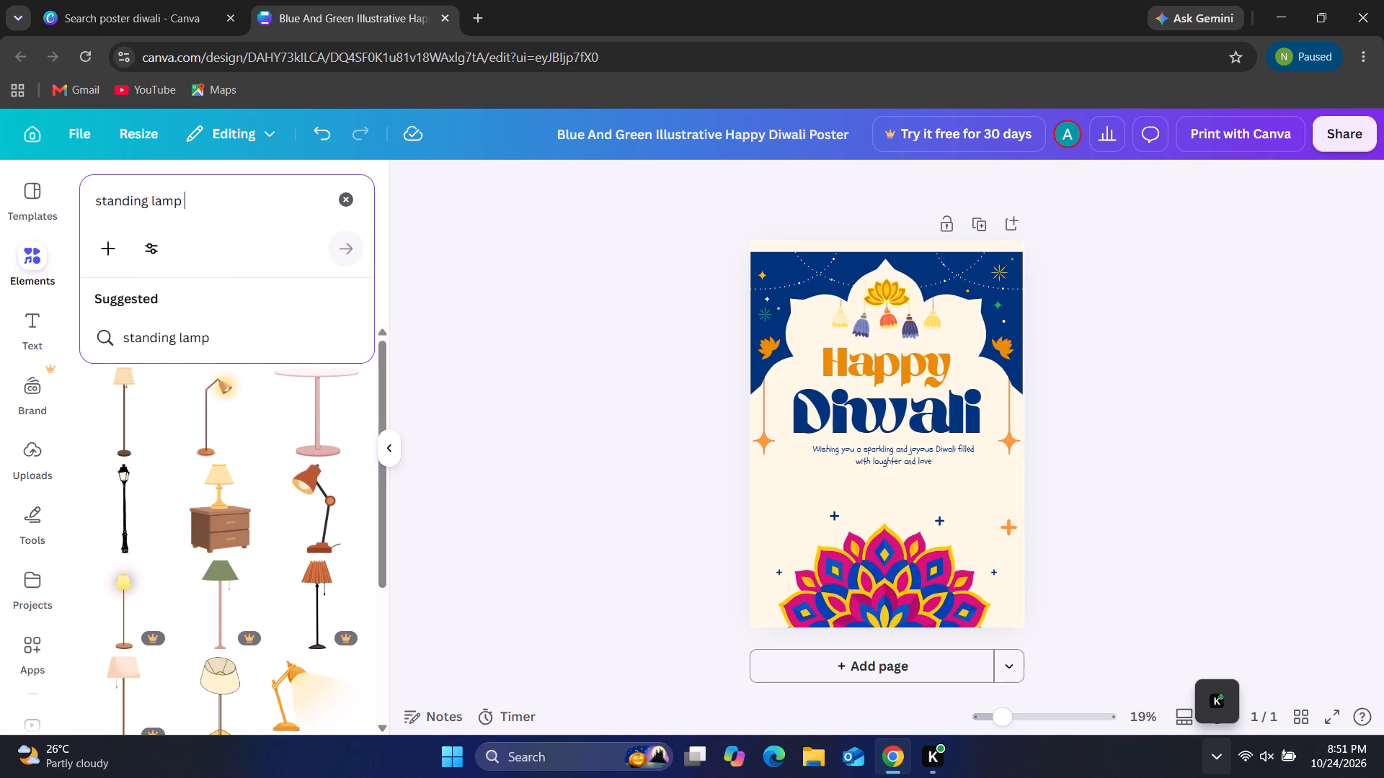
key(BackSpace)
key(BackSpace)
key(BackSpace)
key(BackSpace)
key(BackSpace)
text(candle stand)
key(Return)
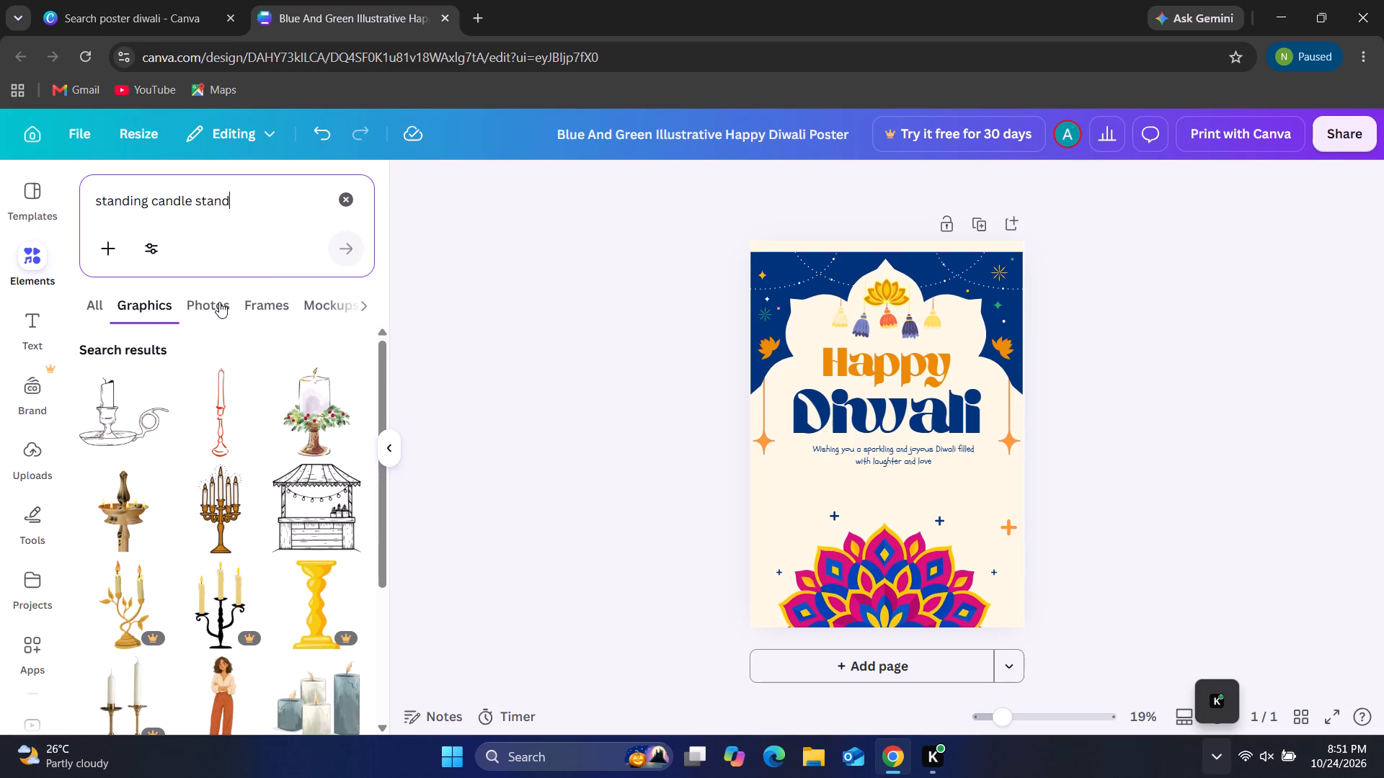
Change the element search to "standing lamp design" and look through the graphics for a suitable lamp.
click(236, 210)
key(Delete)
key(BackSpace)
key(BackSpace)
key(BackSpace)
key(BackSpace)
key(BackSpace)
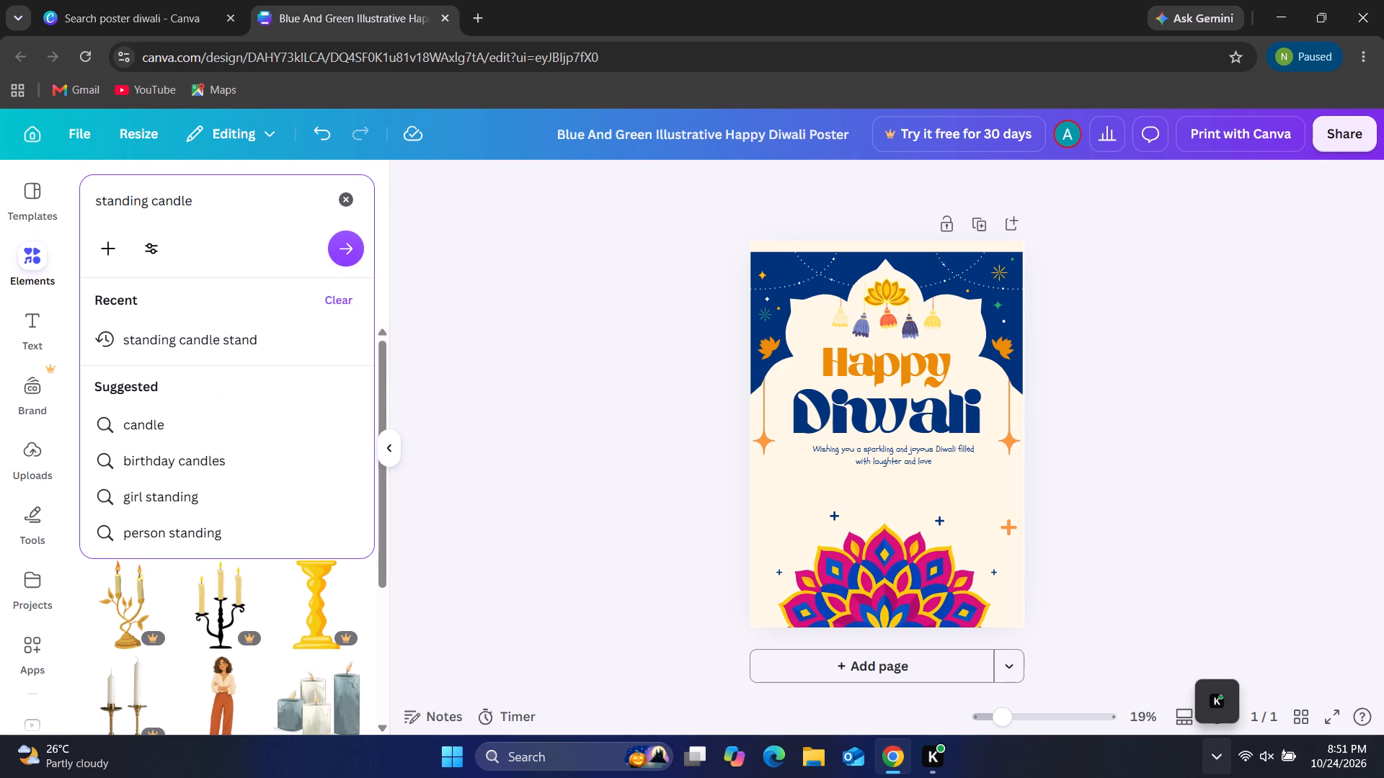
key(BackSpace)
key(BackSpace)
key(BackSpace)
key(BackSpace)
key(BackSpace)
key(BackSpace)
key(BackSpace)
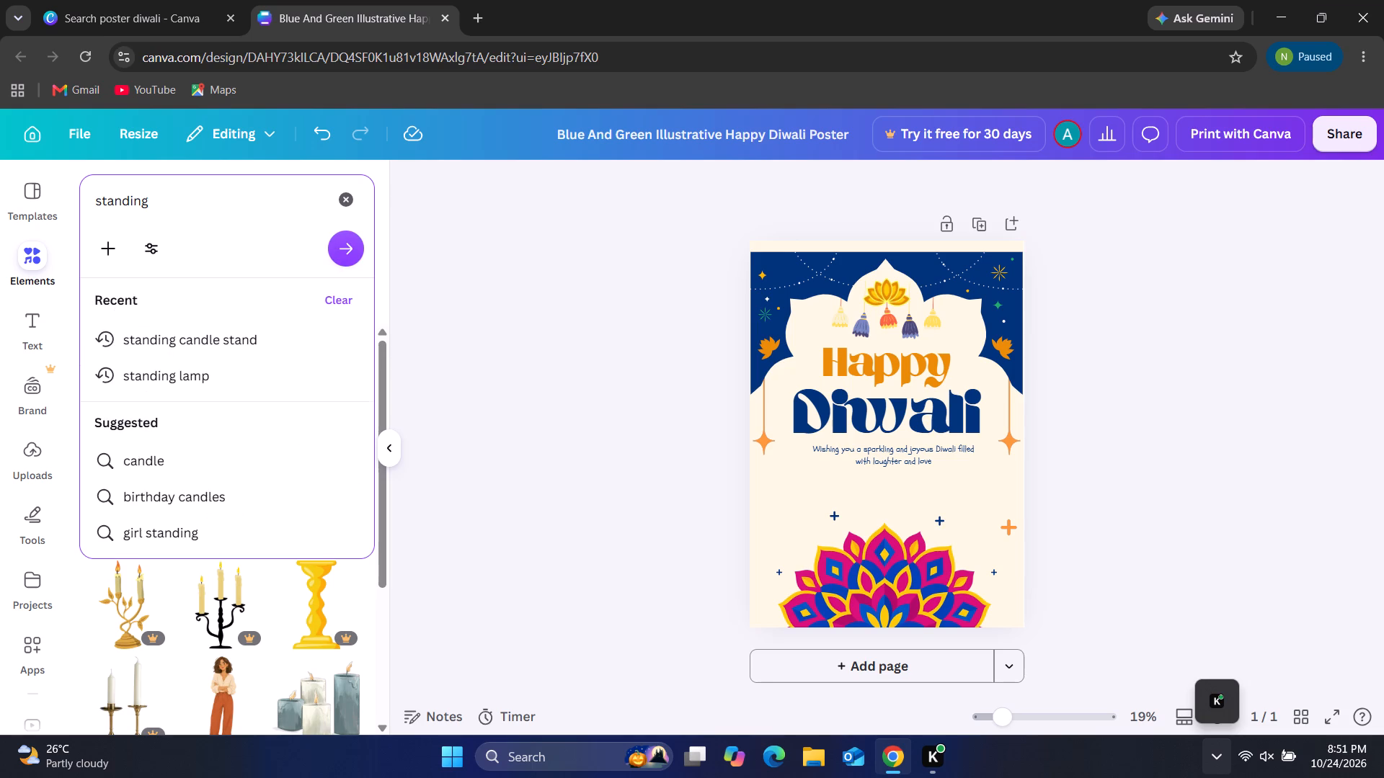
text(lamp design)
key(Return)
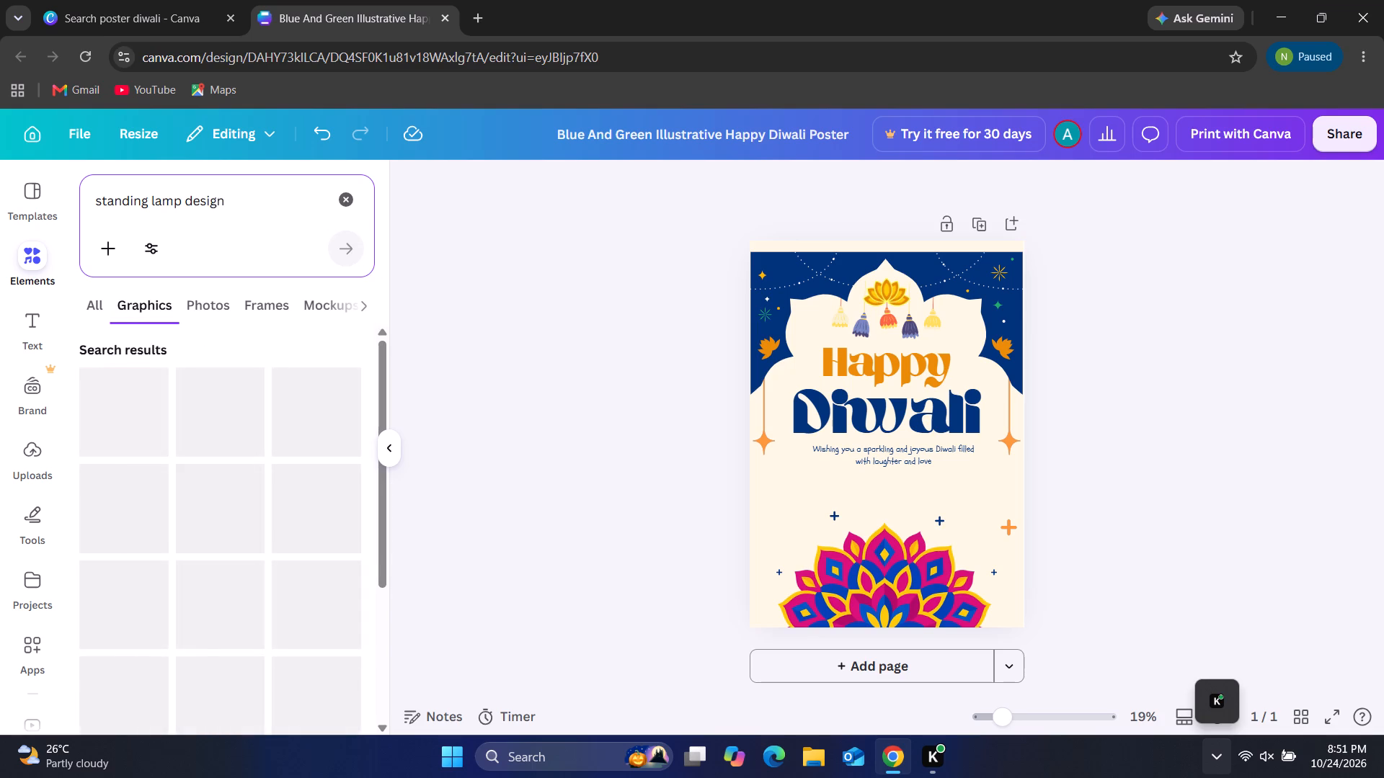
scroll(212, 401, down, 7)
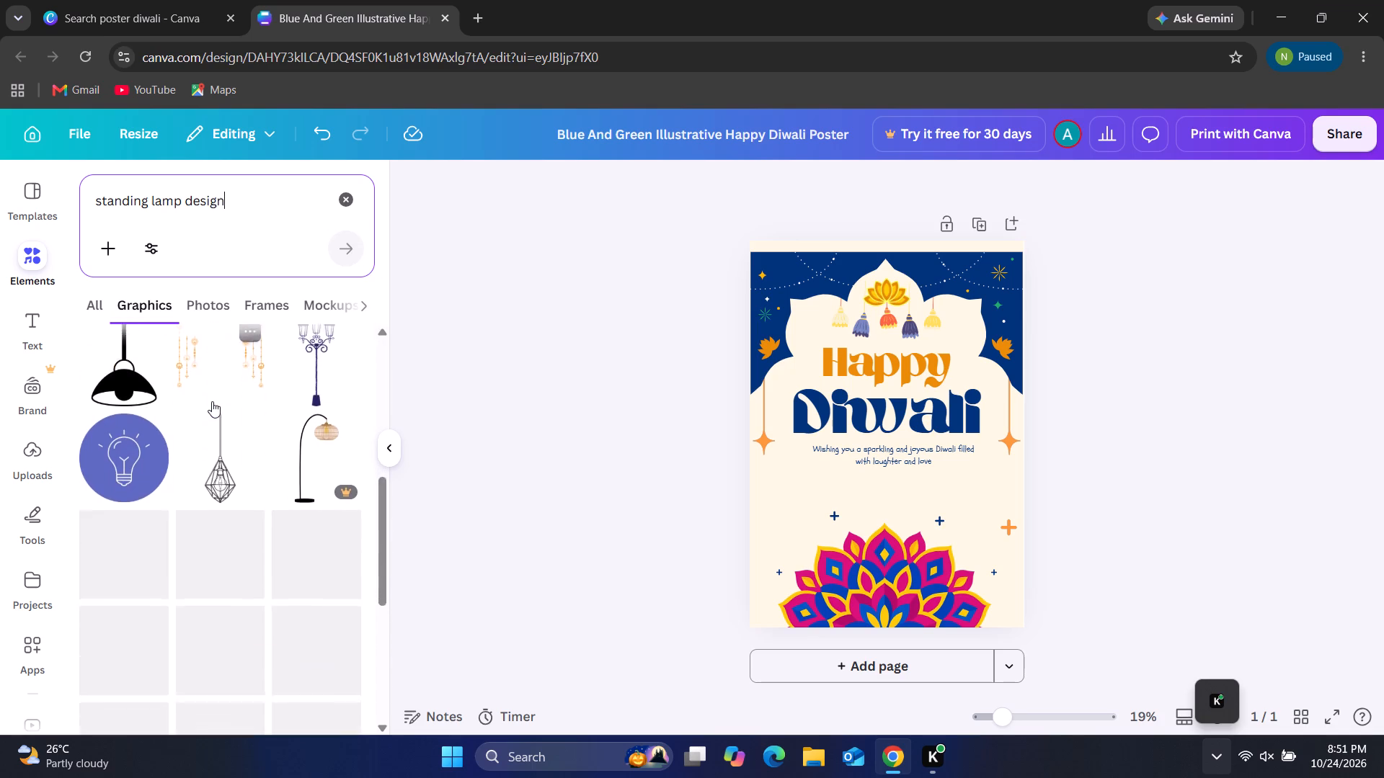
scroll(212, 401, down, 8)
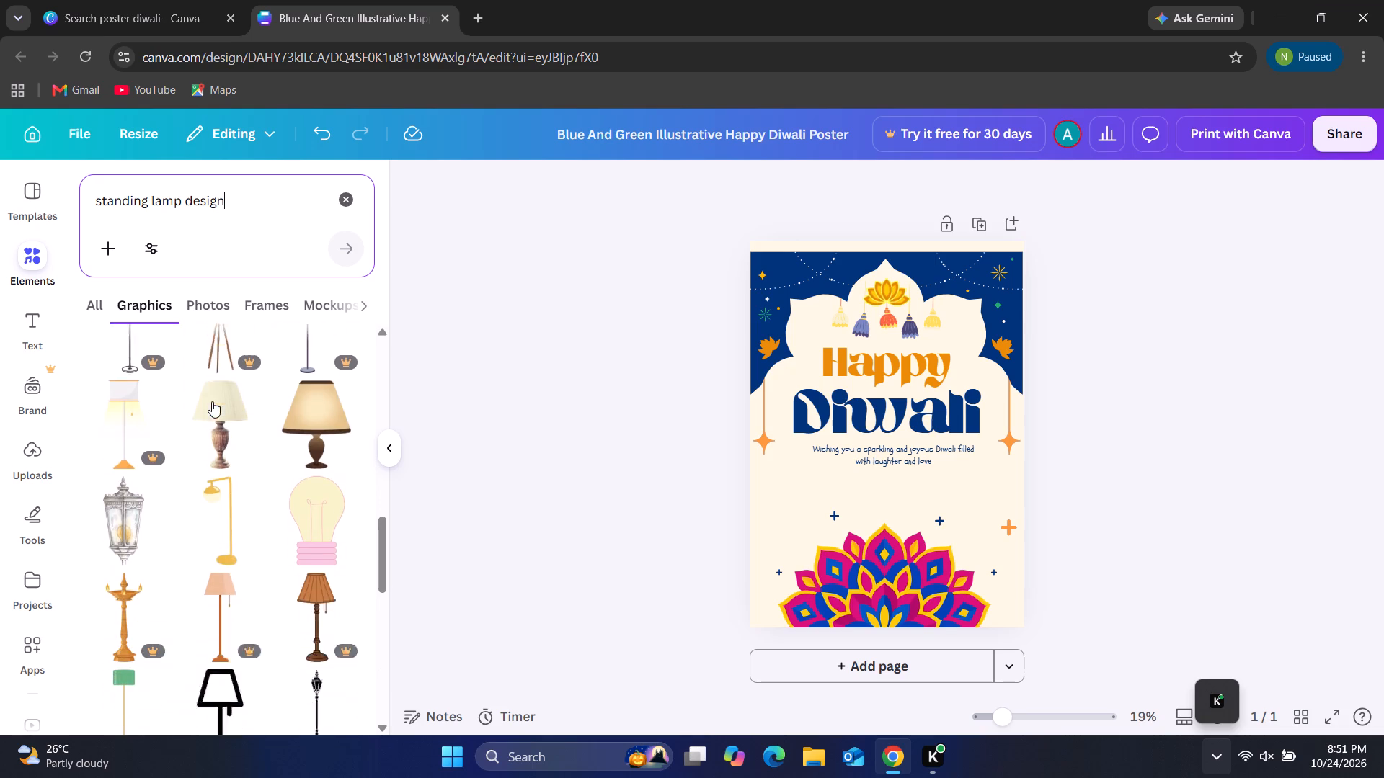
scroll(212, 401, down, 3)
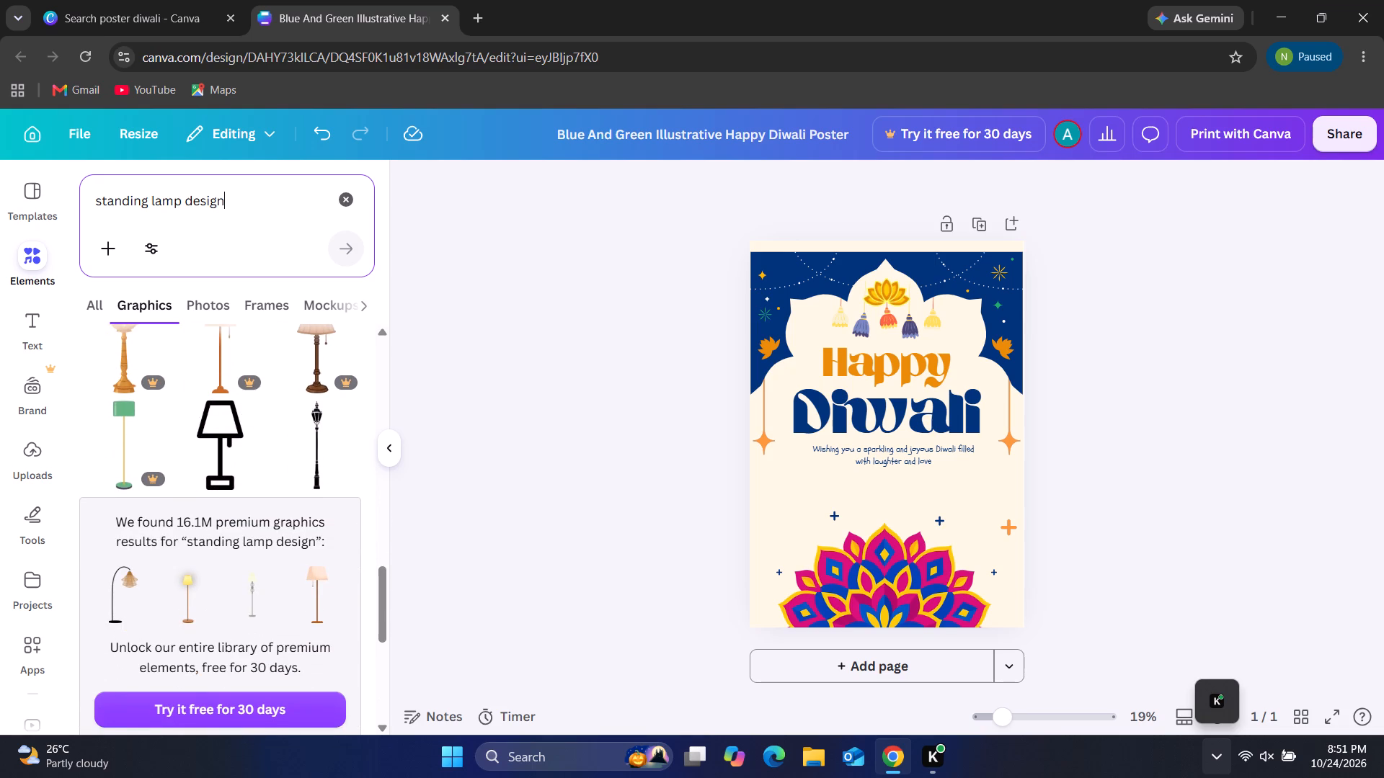
Extend the element search to "standing lamp design traditional" and run it.
key(space)
text(tra)
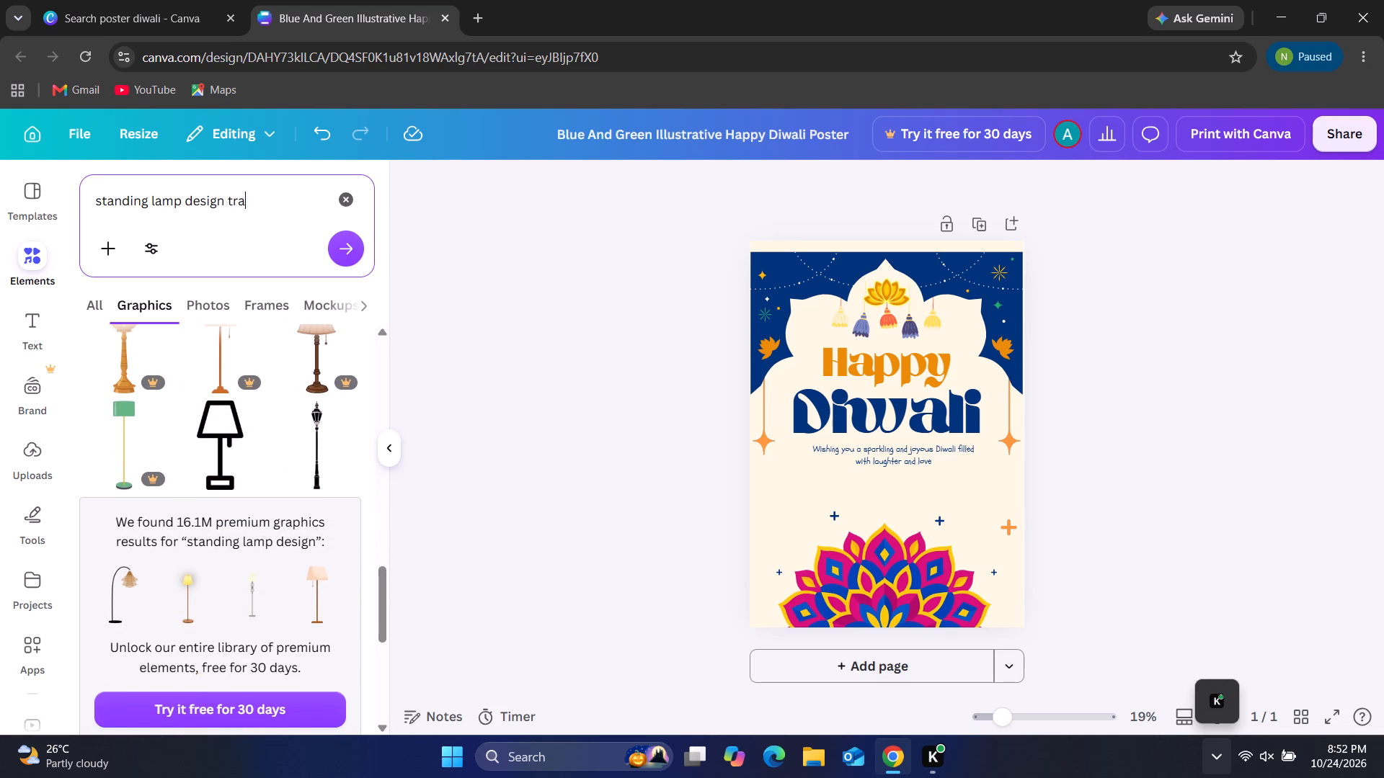
text(ditional)
key(Return)
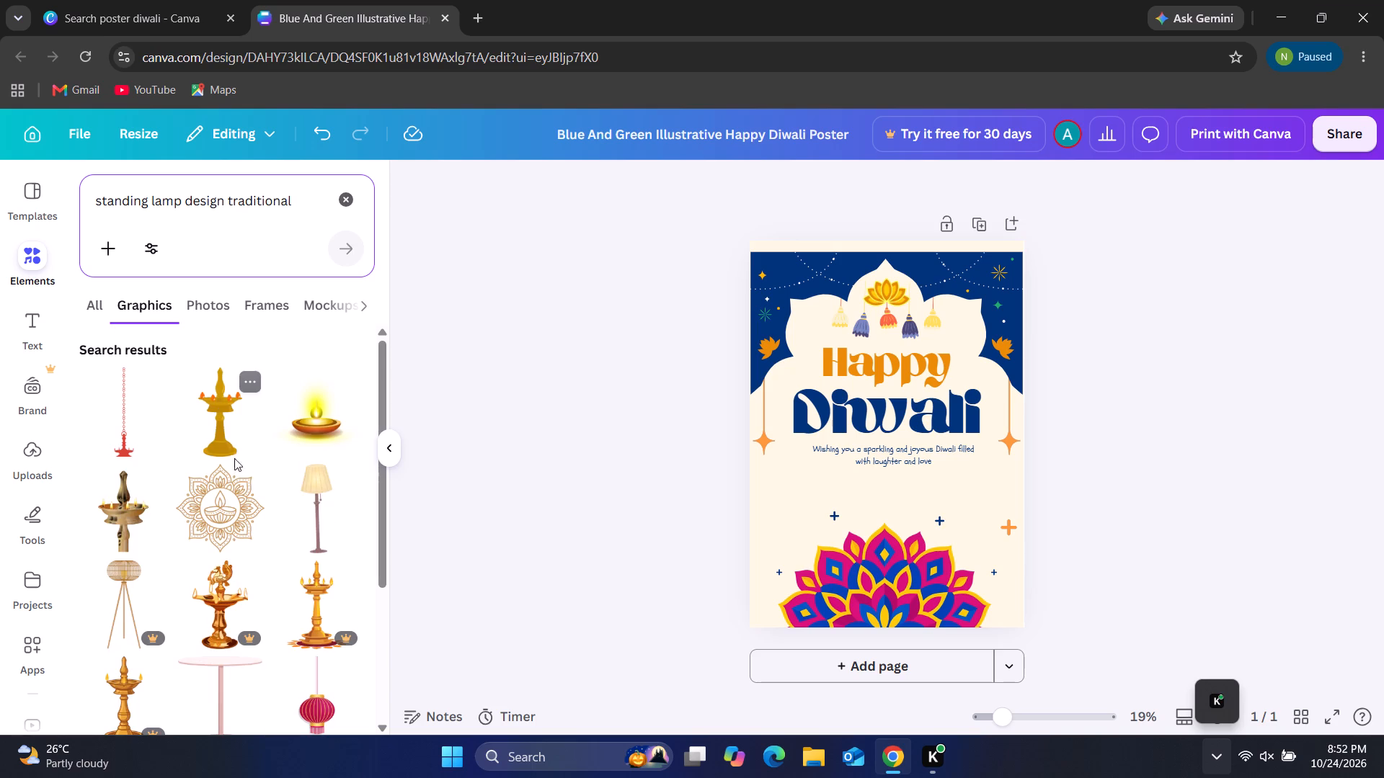
Examine the traditional standing lamp graphics for one that suits the Diwali poster.
scroll(279, 470, down, 2)
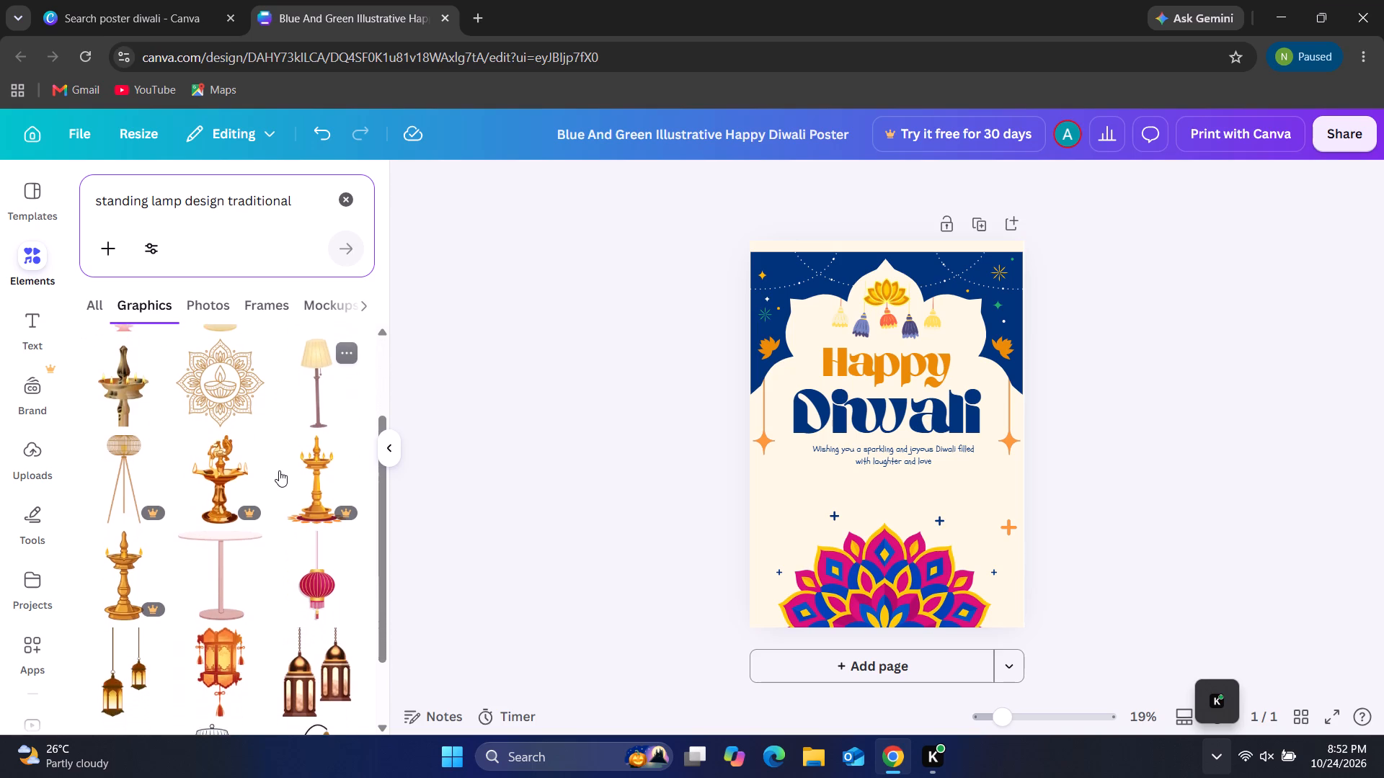
scroll(279, 470, down, 3)
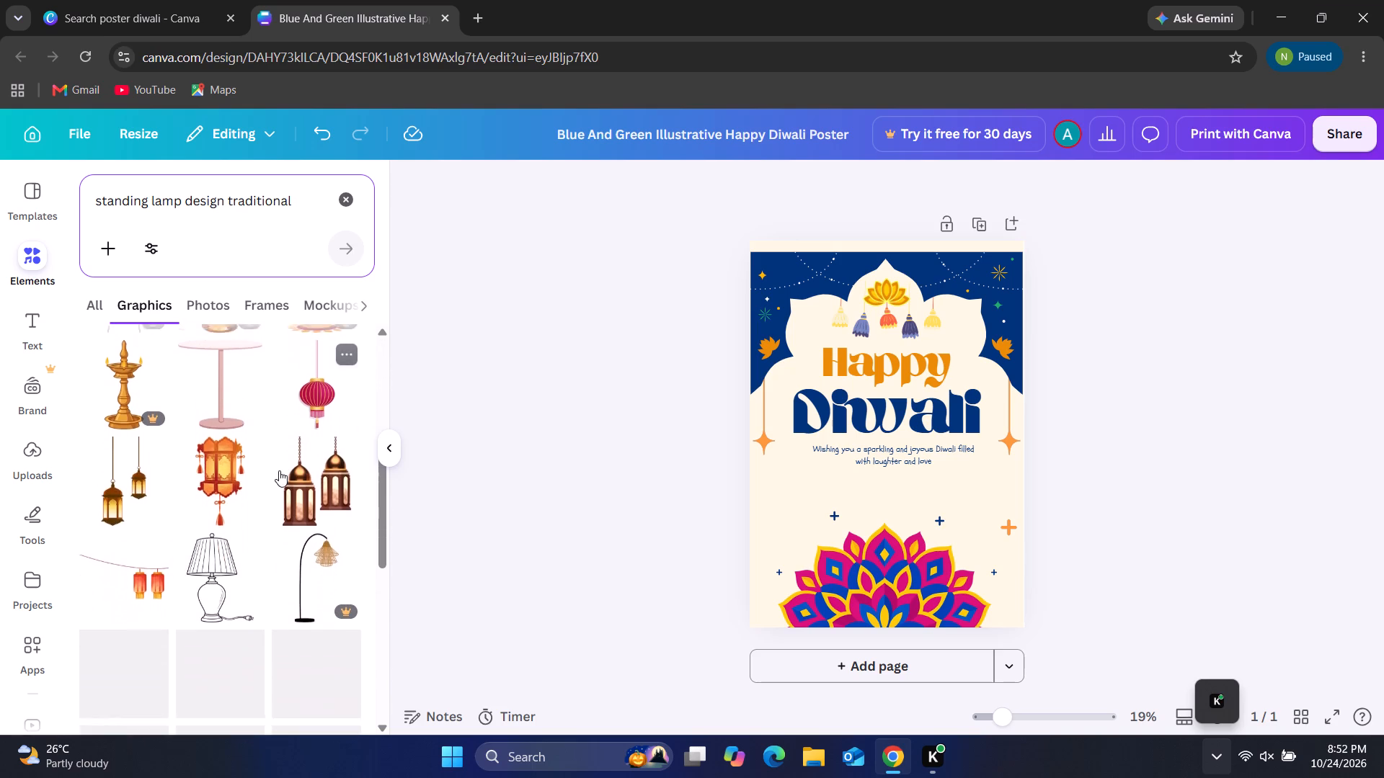
scroll(279, 470, down, 3)
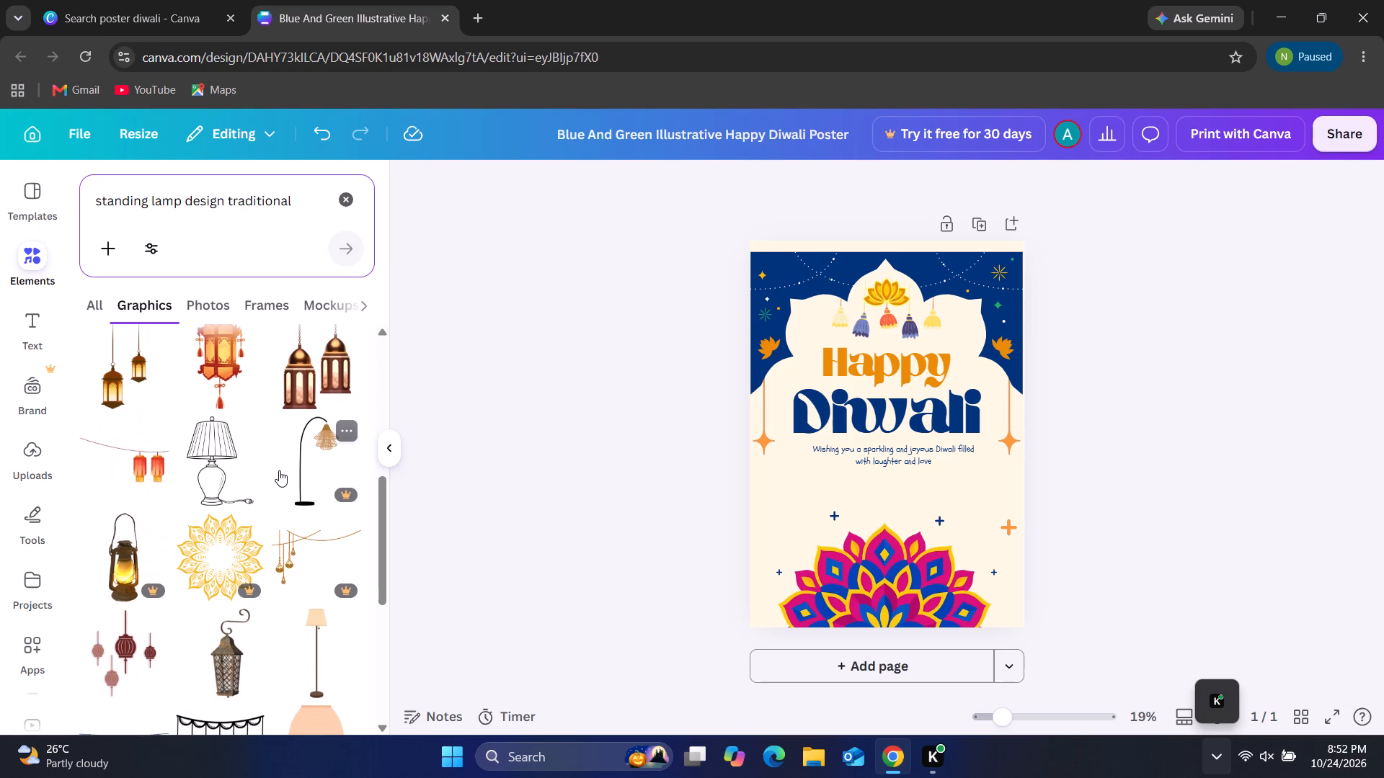
scroll(279, 470, down, 3)
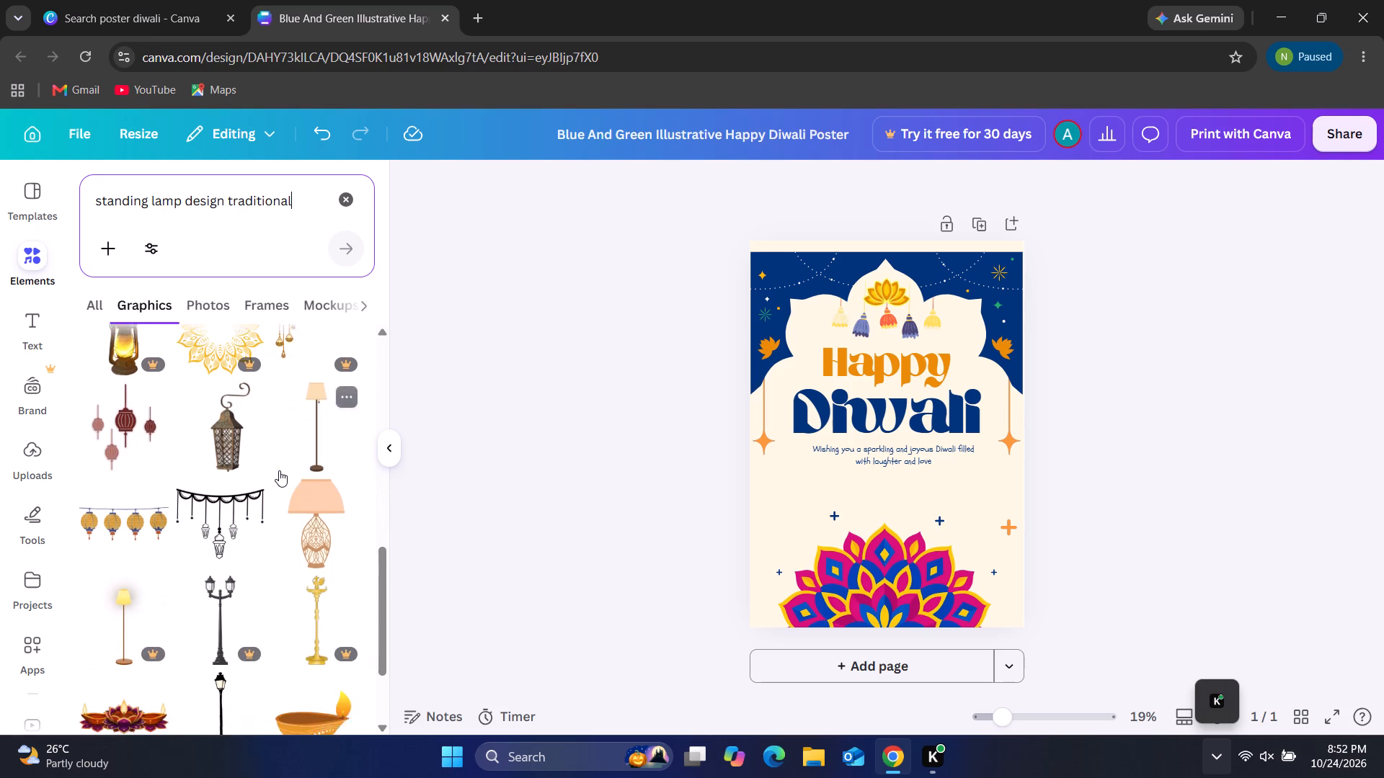
scroll(279, 470, down, 5)
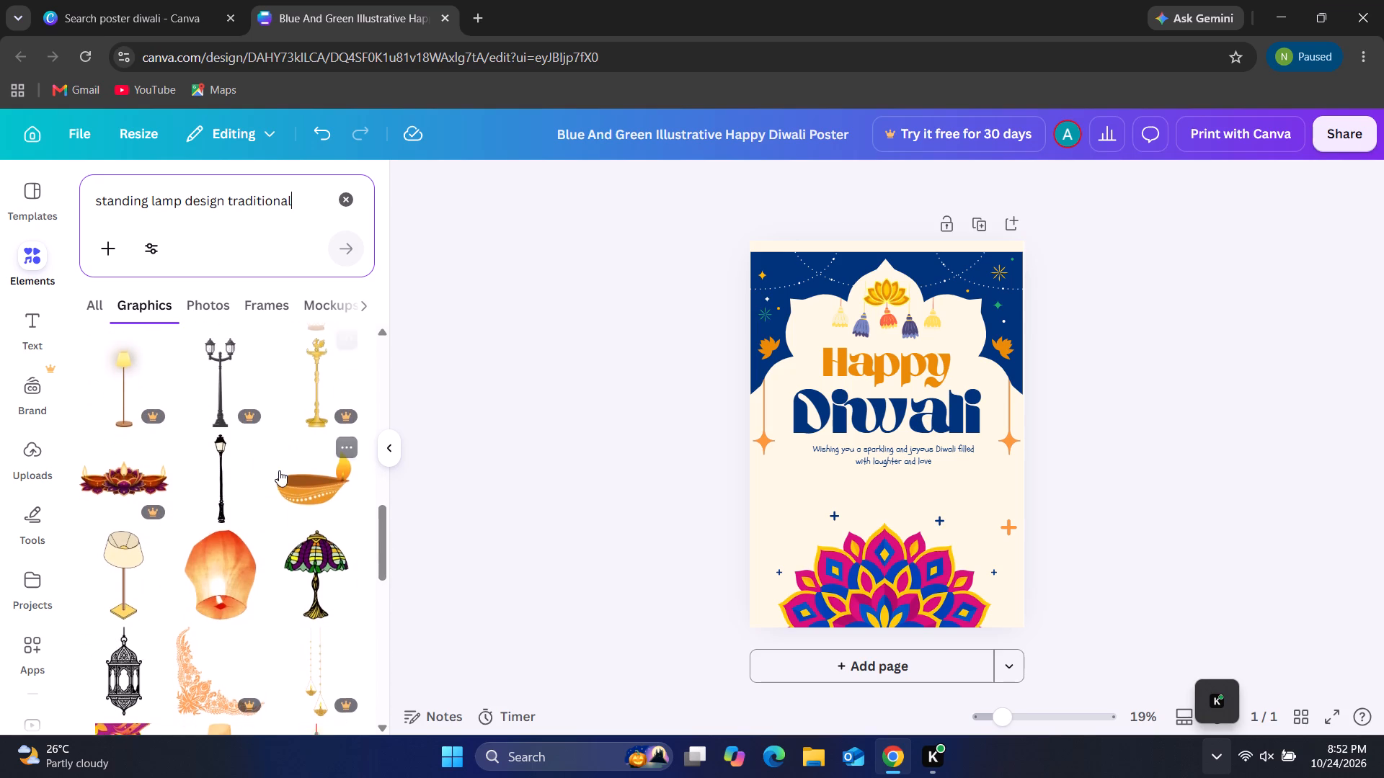
scroll(279, 470, down, 6)
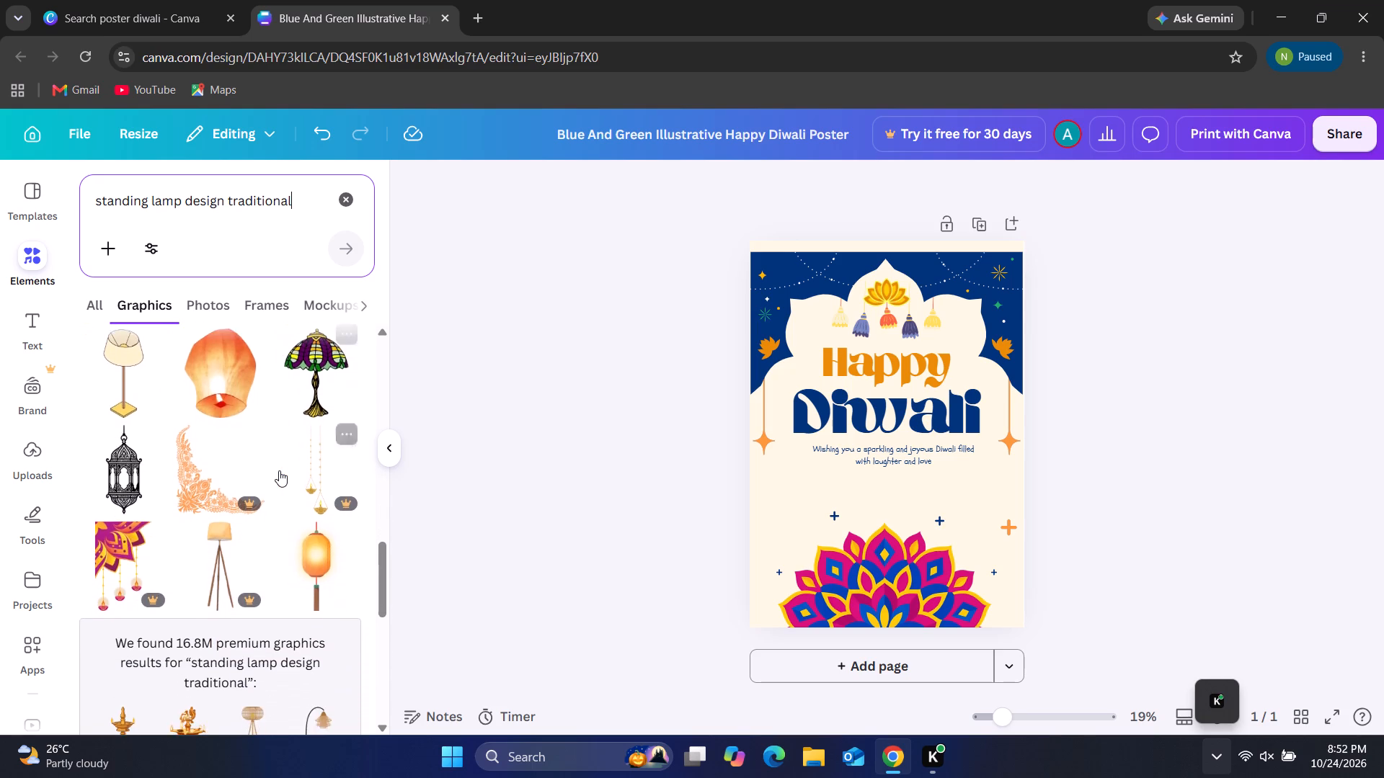
scroll(279, 470, down, 9)
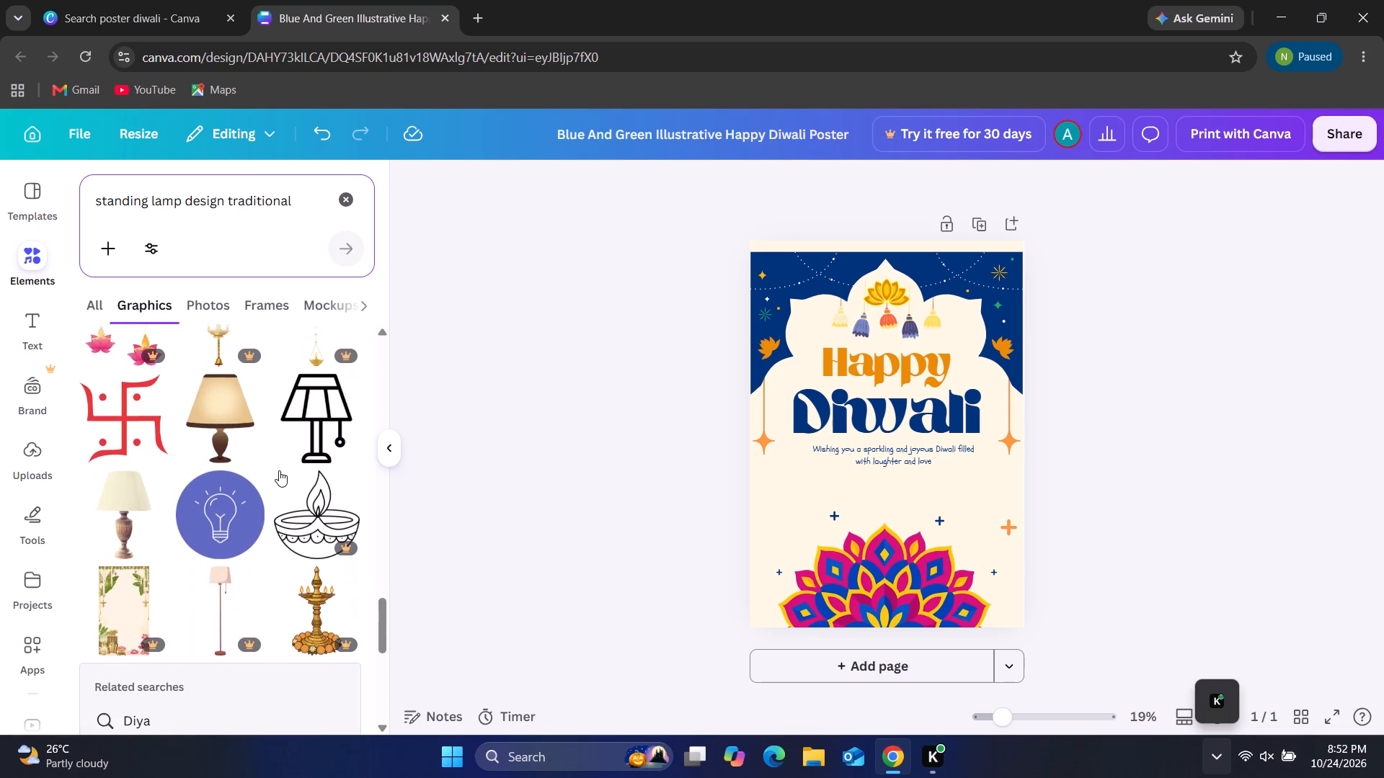
scroll(279, 470, down, 5)
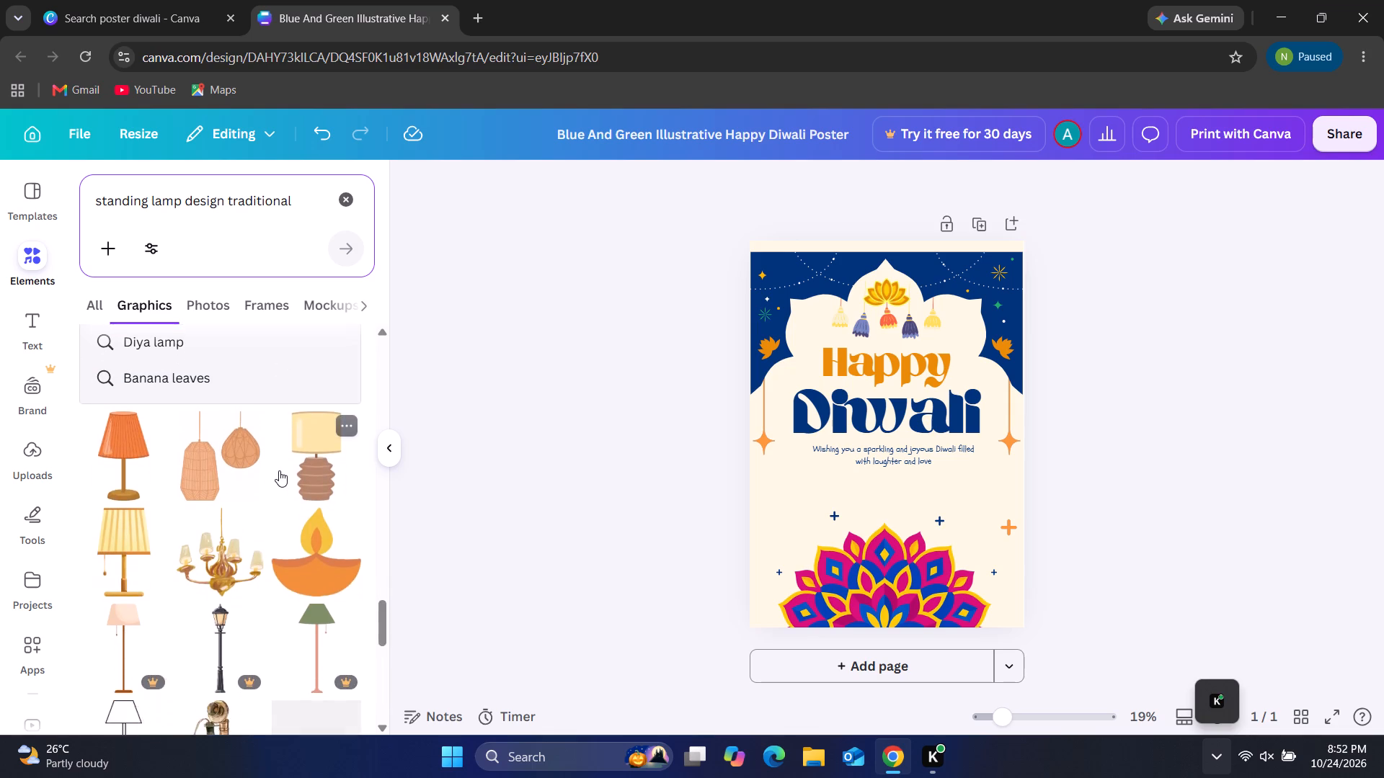
scroll(279, 470, down, 6)
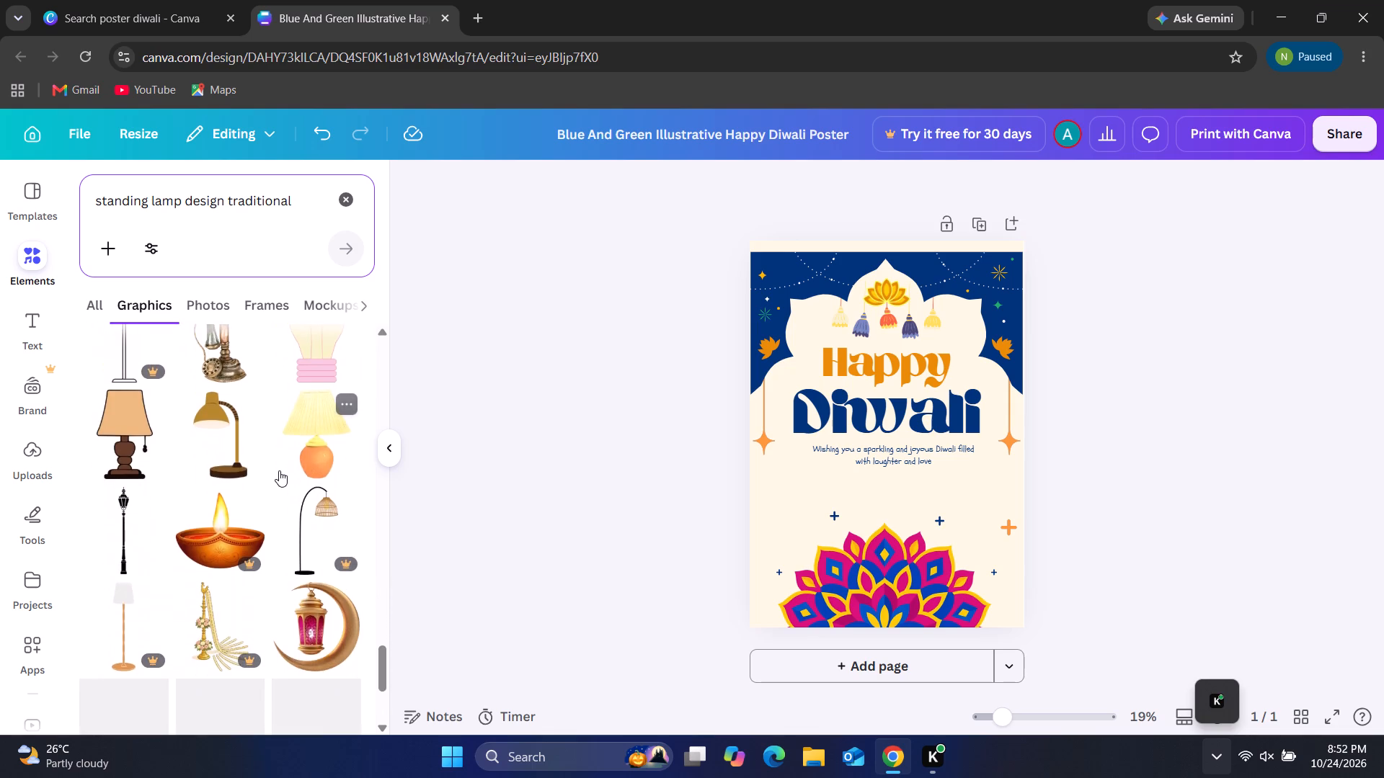
scroll(279, 470, down, 8)
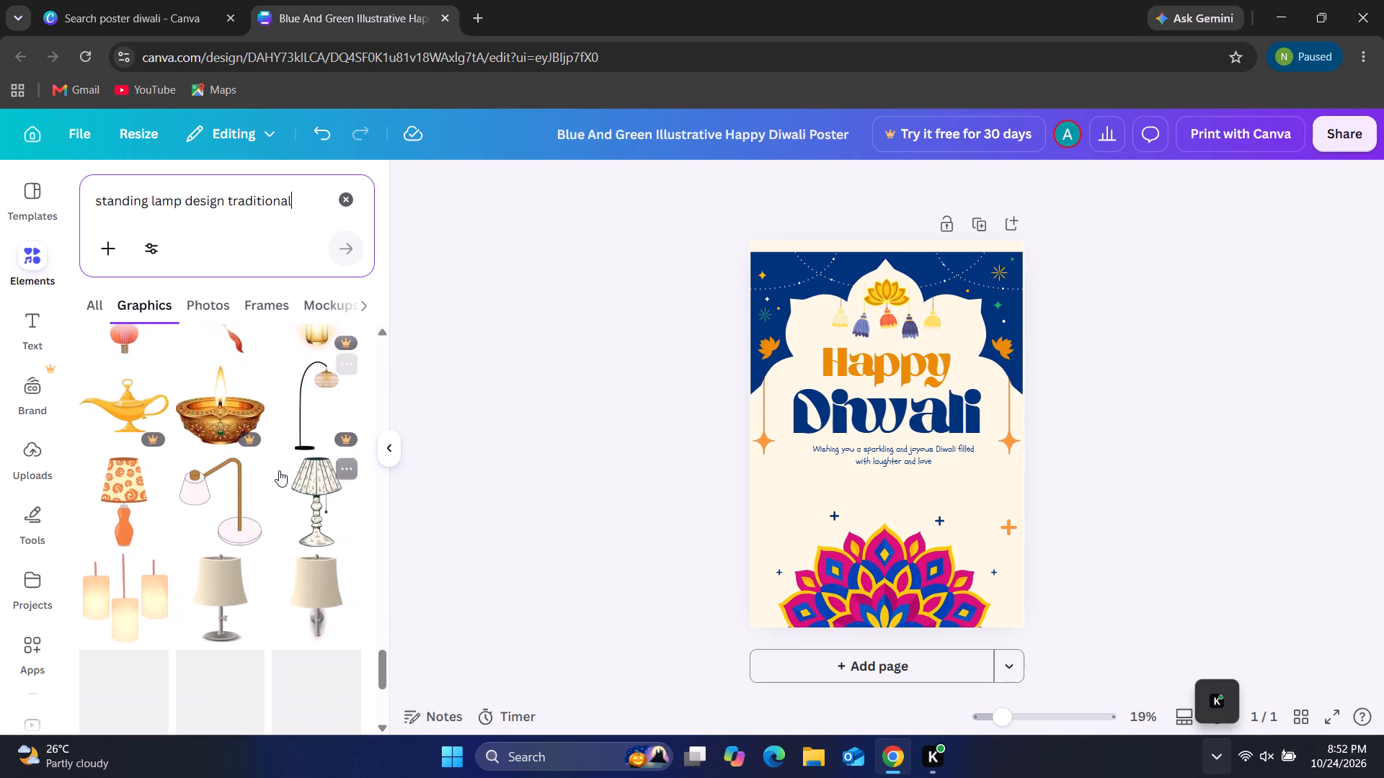
scroll(279, 470, down, 3)
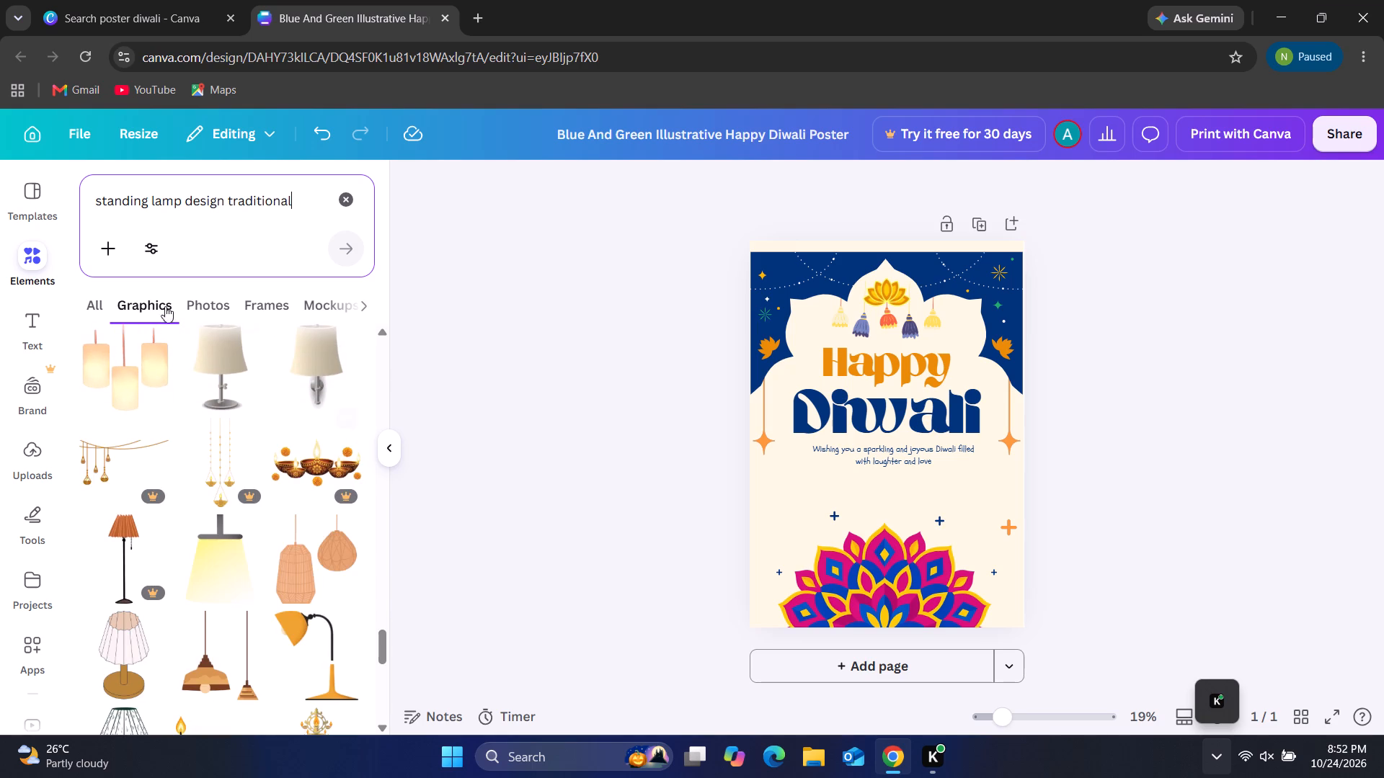
Replace the element search with "firecrackers" and run it.
key(BackSpace)
key(BackSpace)
key(BackSpace)
key(BackSpace)
key(BackSpace)
key(BackSpace)
key(BackSpace)
key(BackSpace)
key(BackSpace)
key(BackSpace)
key(BackSpace)
key(BackSpace)
key(BackSpace)
key(BackSpace)
key(BackSpace)
key(BackSpace)
key(BackSpace)
key(BackSpace)
key(BackSpace)
key(BackSpace)
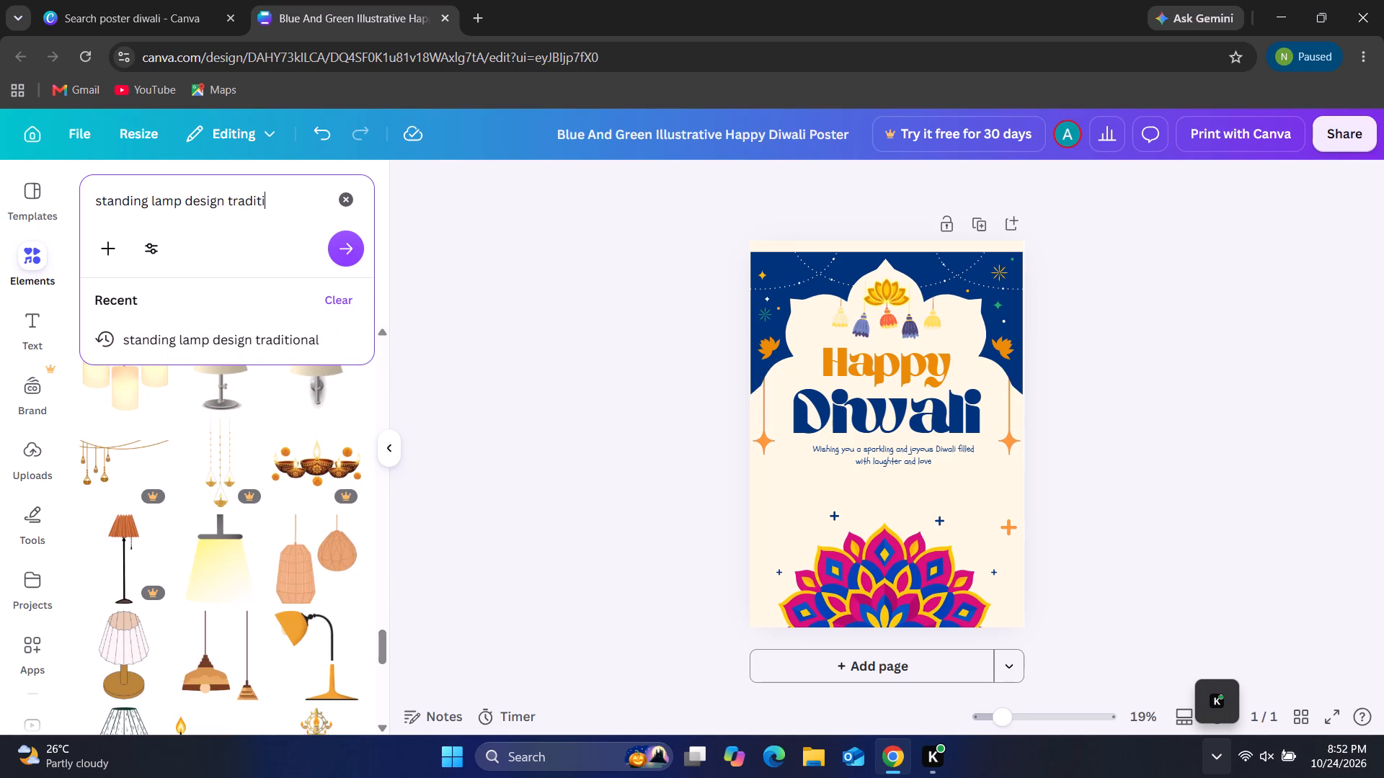
text(firecrackers)
key(Return)
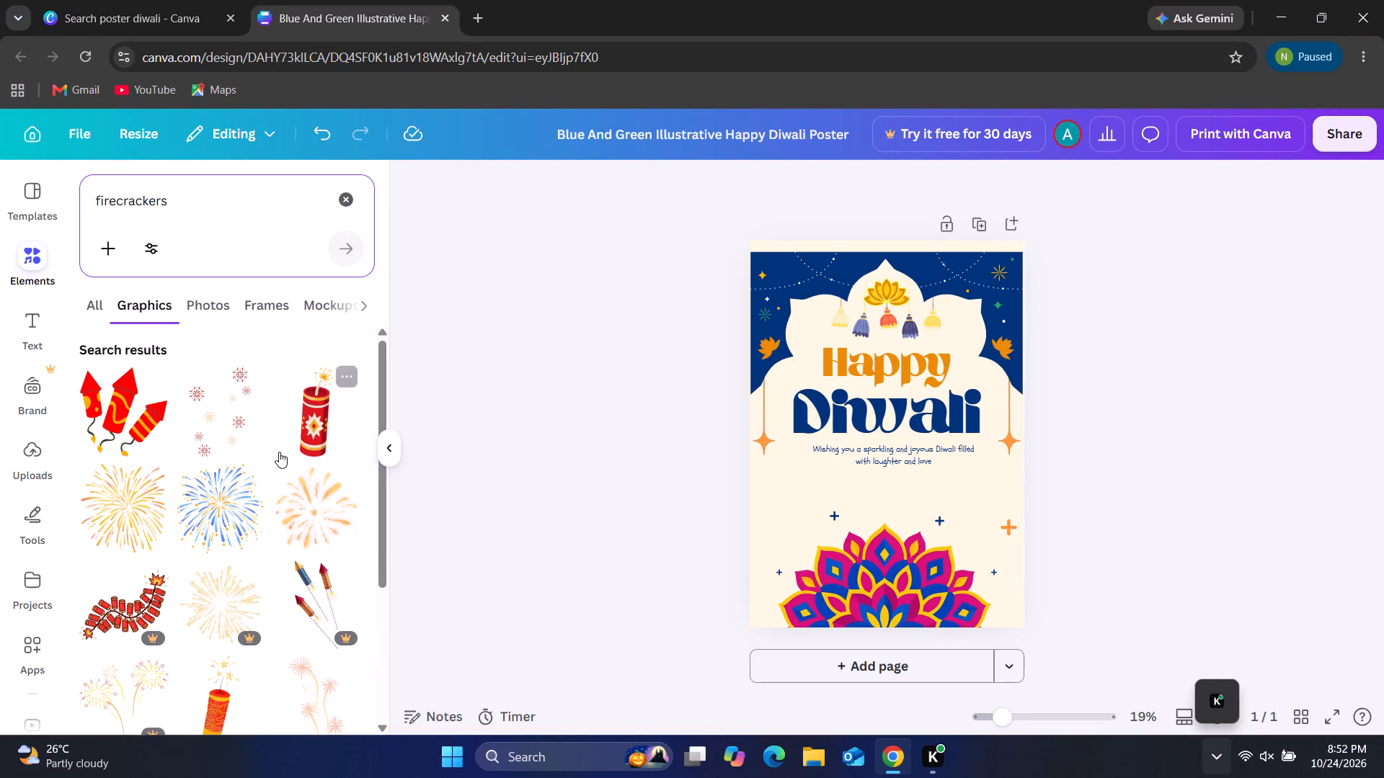
Add the orange and yellow fountain firework graphic with the short stick from the results to the poster.
scroll(281, 524, down, 4)
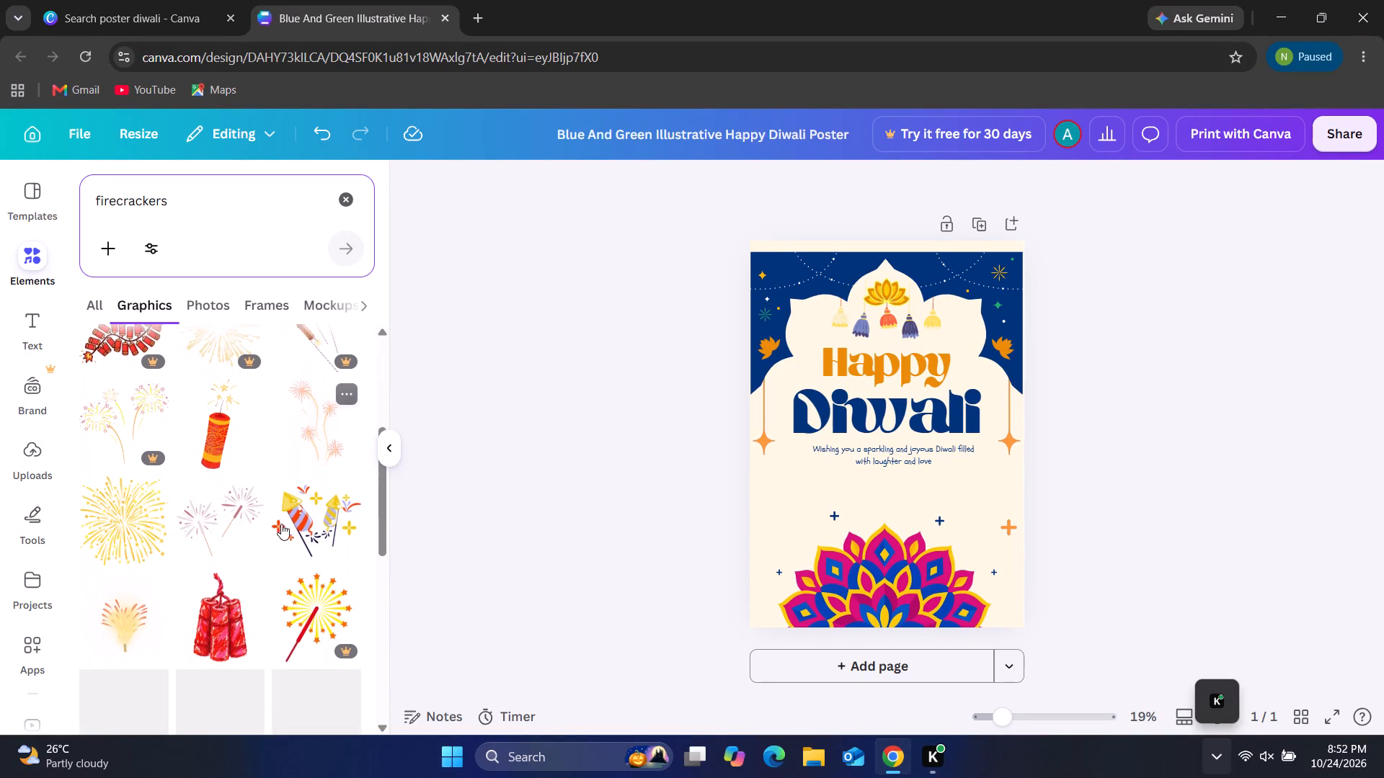
scroll(281, 524, down, 4)
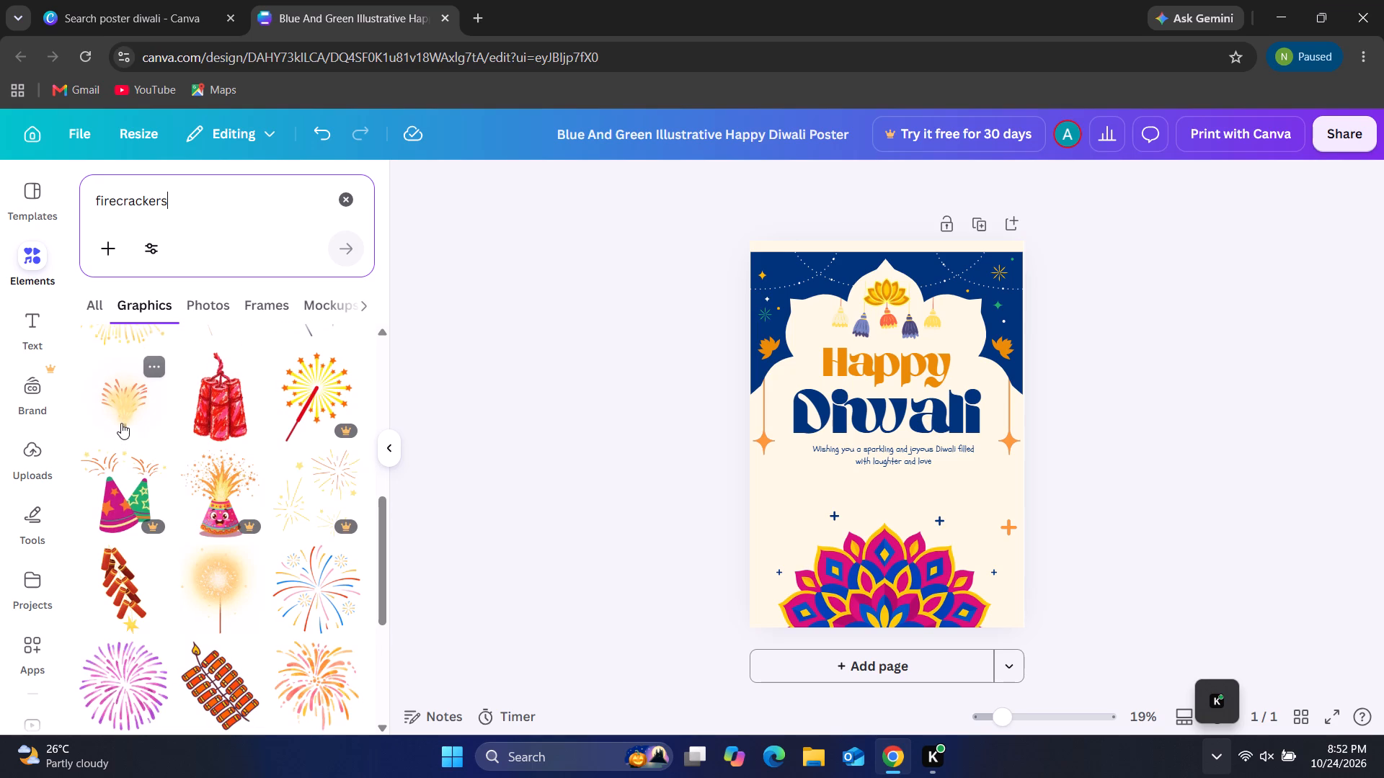
click(121, 423)
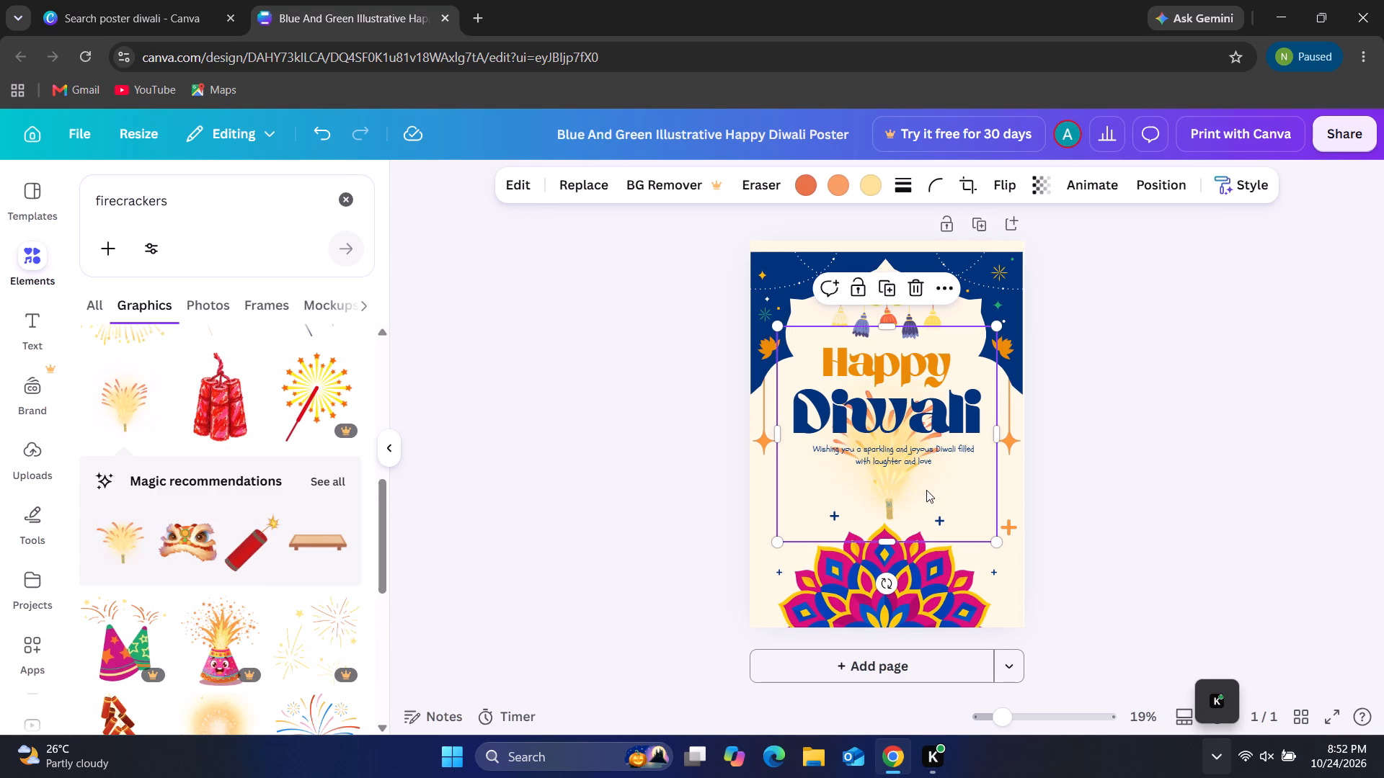
Move the fountain firework to the poster's lower-left corner, beside the rangoli.
drag(926, 490, 924, 560)
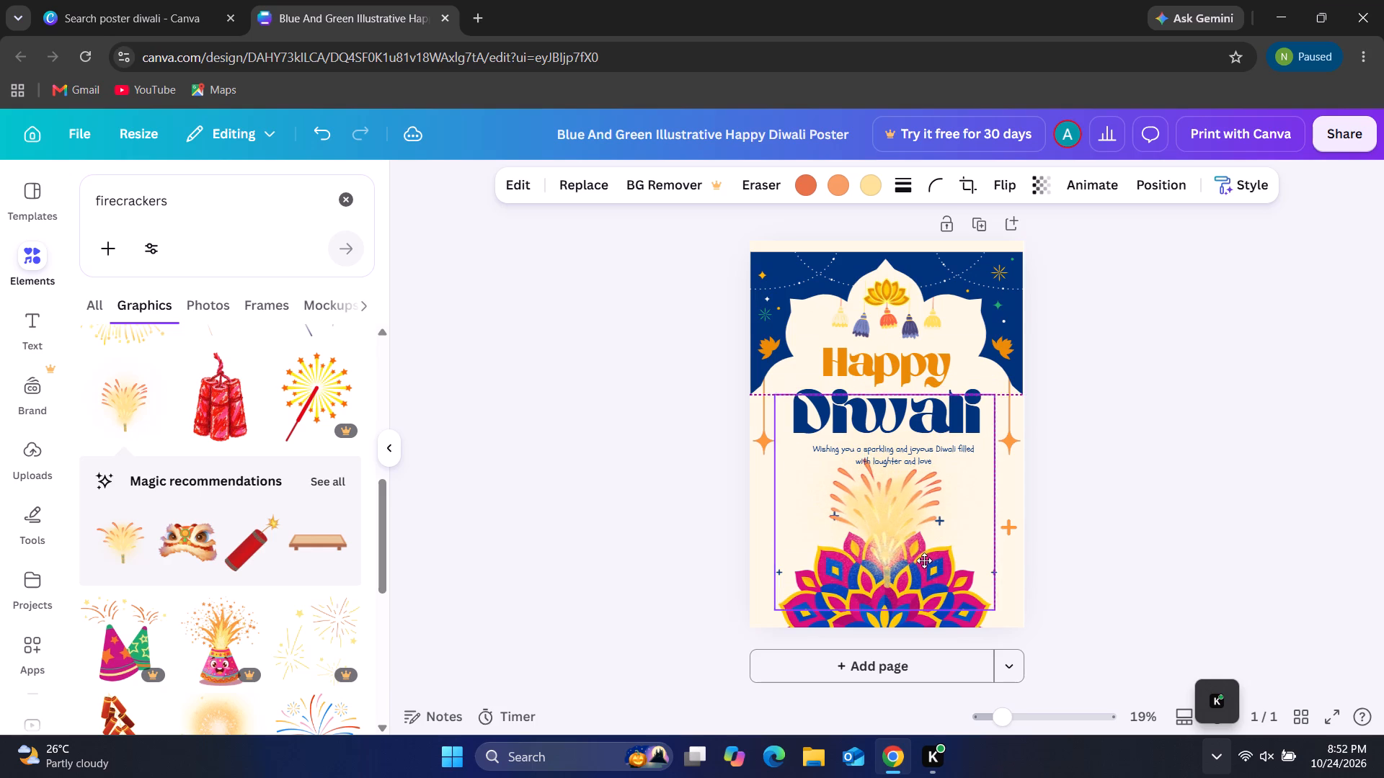
drag(924, 560, 791, 599)
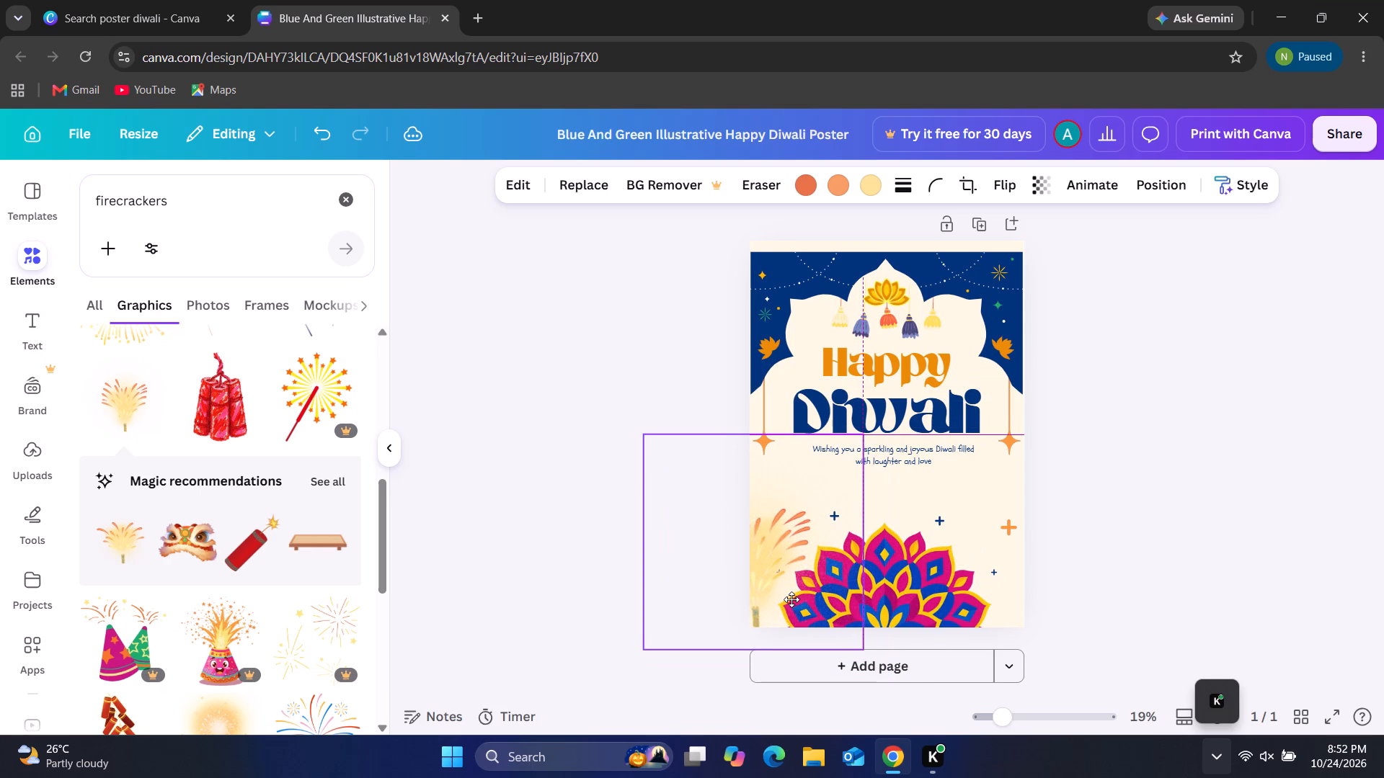
drag(791, 599, 799, 599)
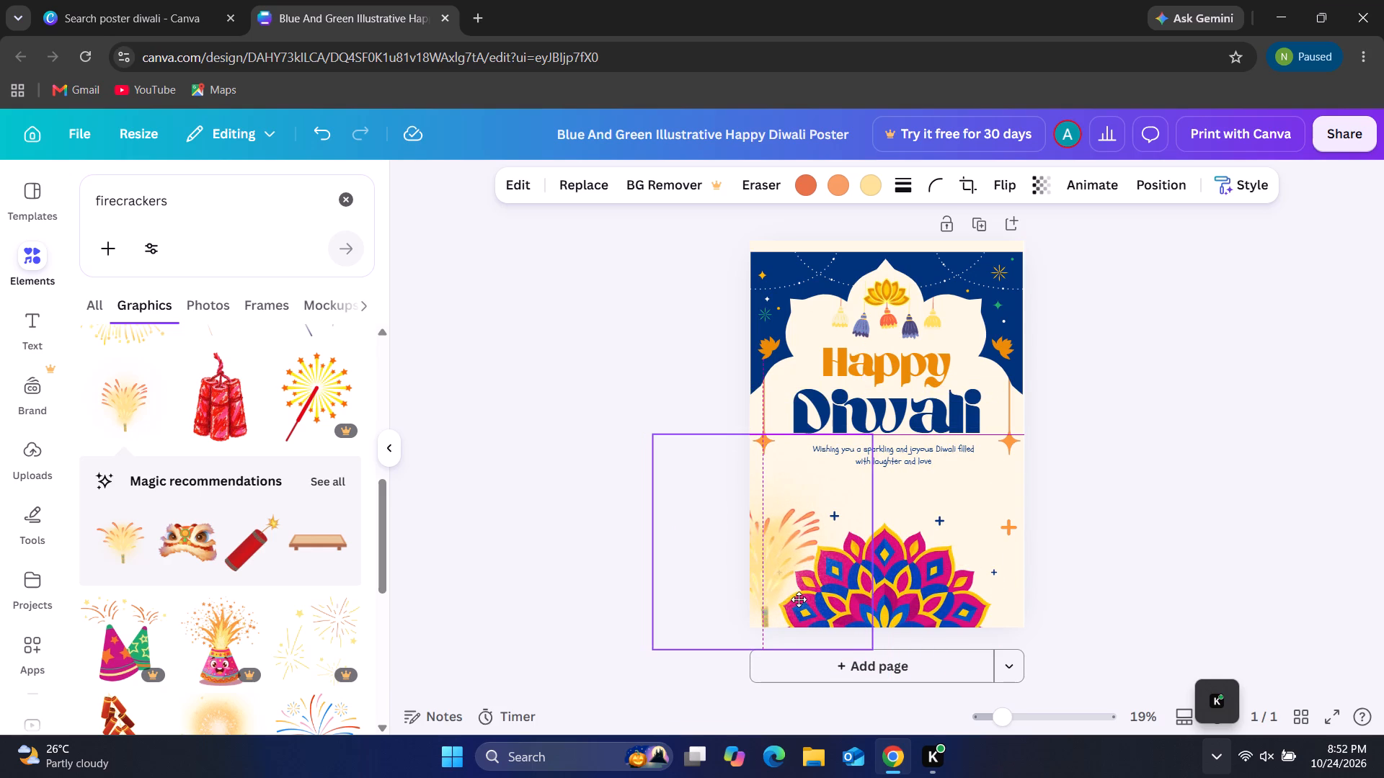
drag(799, 599, 789, 602)
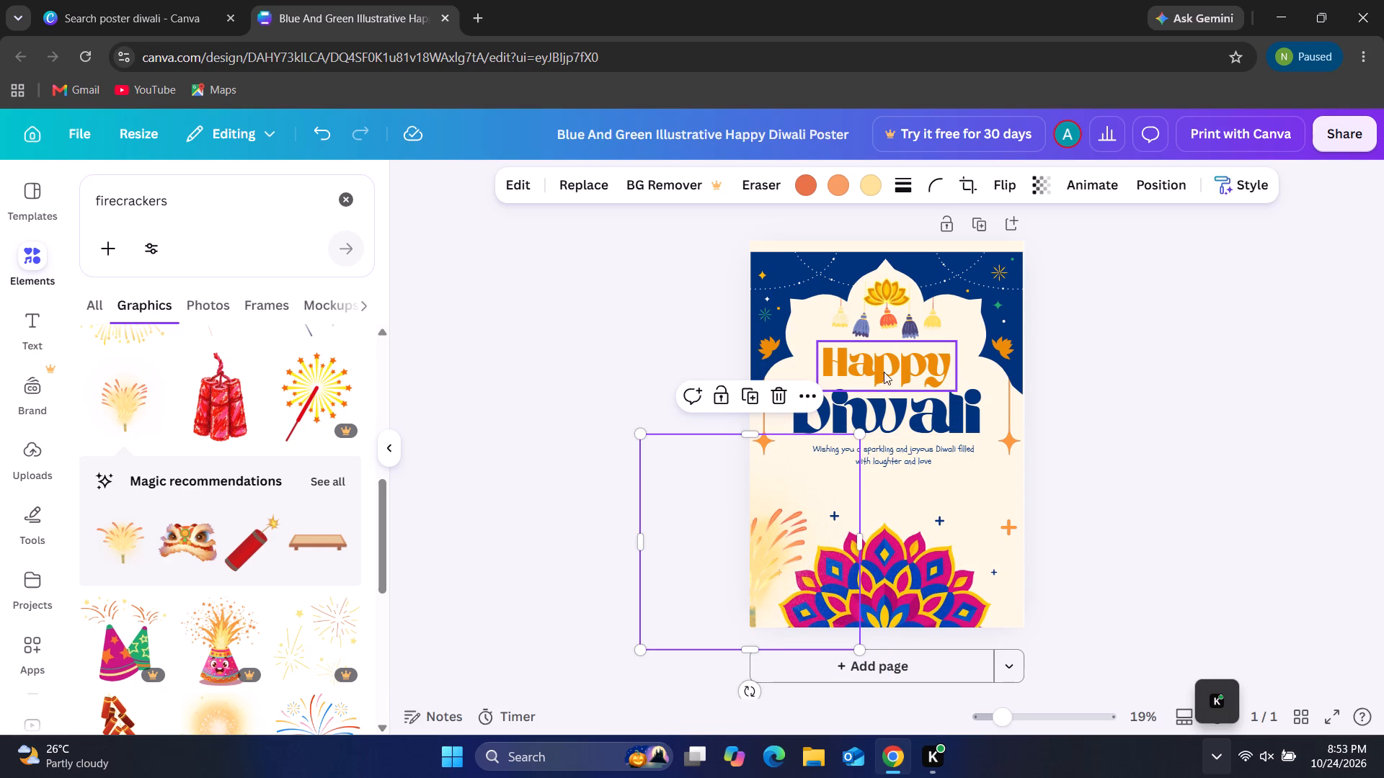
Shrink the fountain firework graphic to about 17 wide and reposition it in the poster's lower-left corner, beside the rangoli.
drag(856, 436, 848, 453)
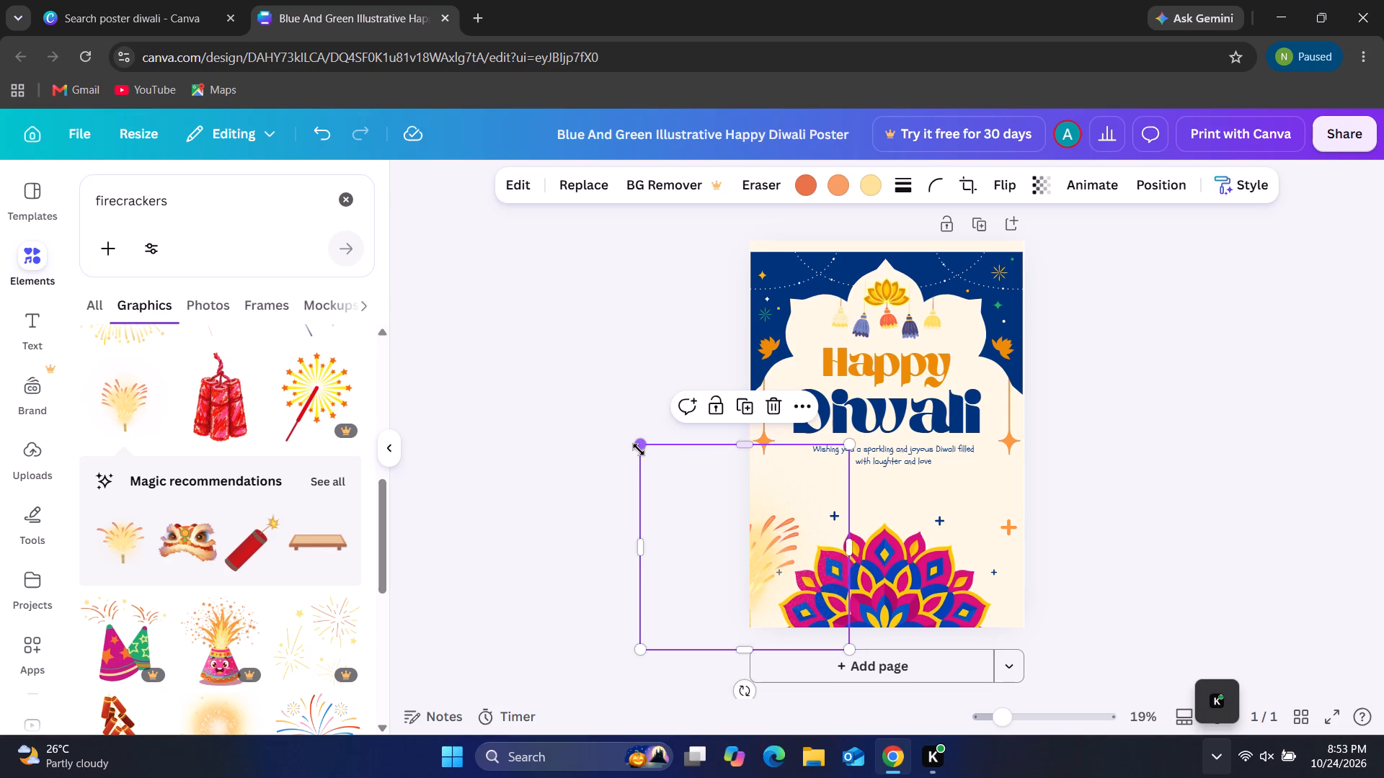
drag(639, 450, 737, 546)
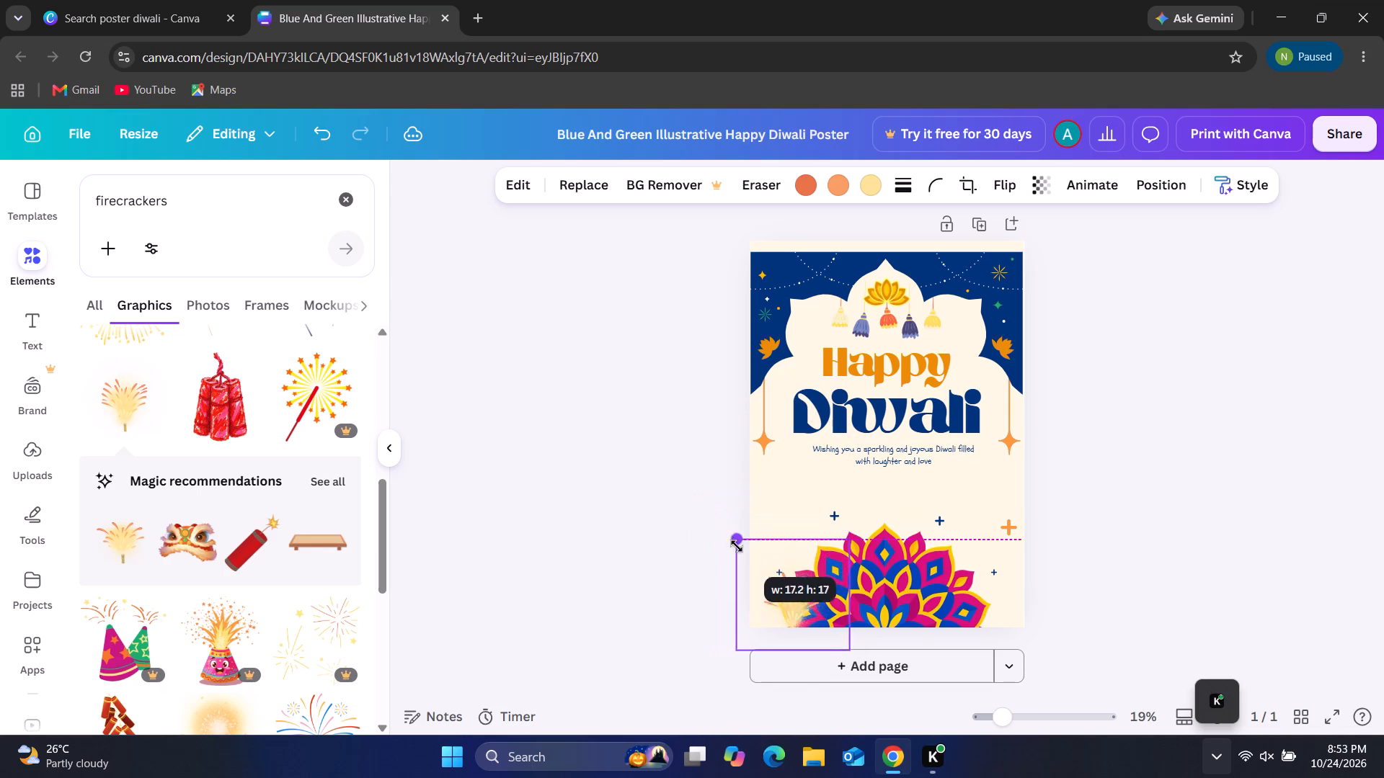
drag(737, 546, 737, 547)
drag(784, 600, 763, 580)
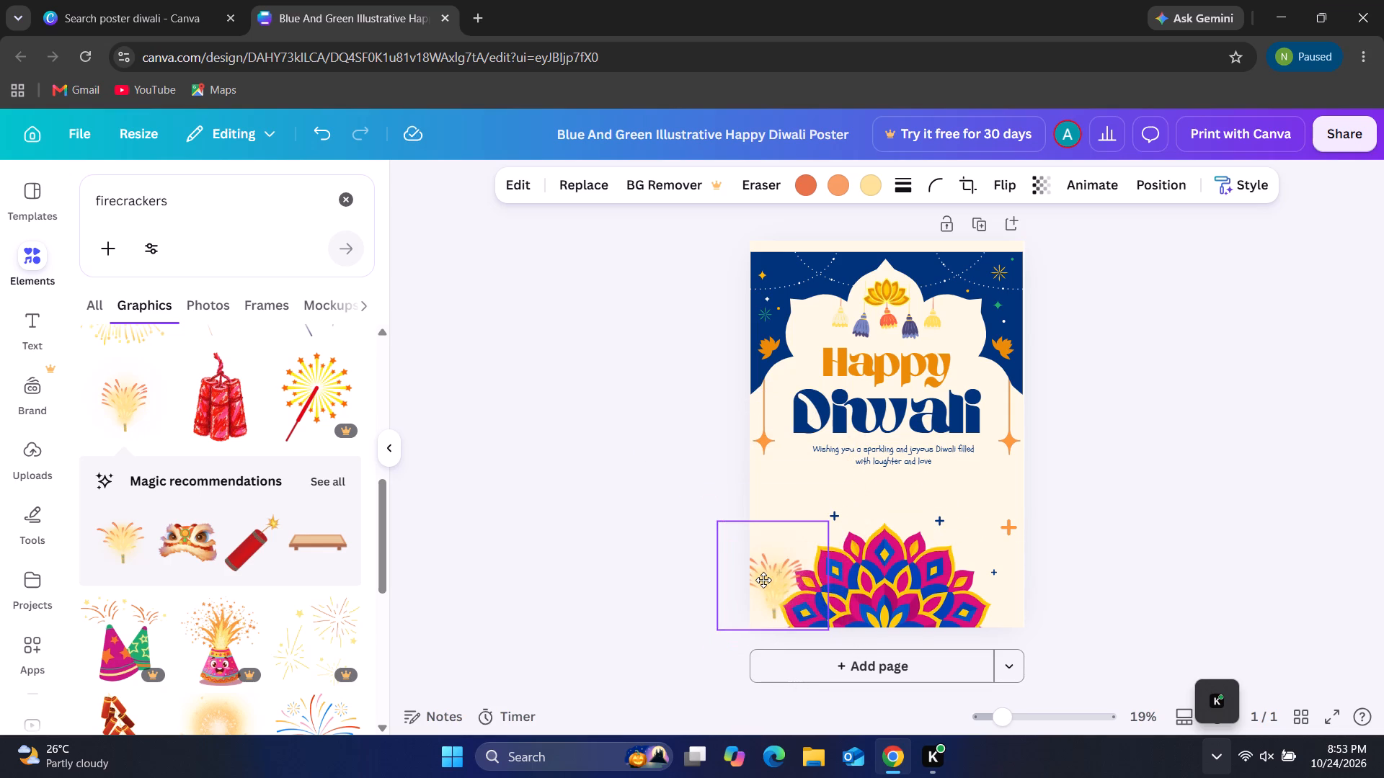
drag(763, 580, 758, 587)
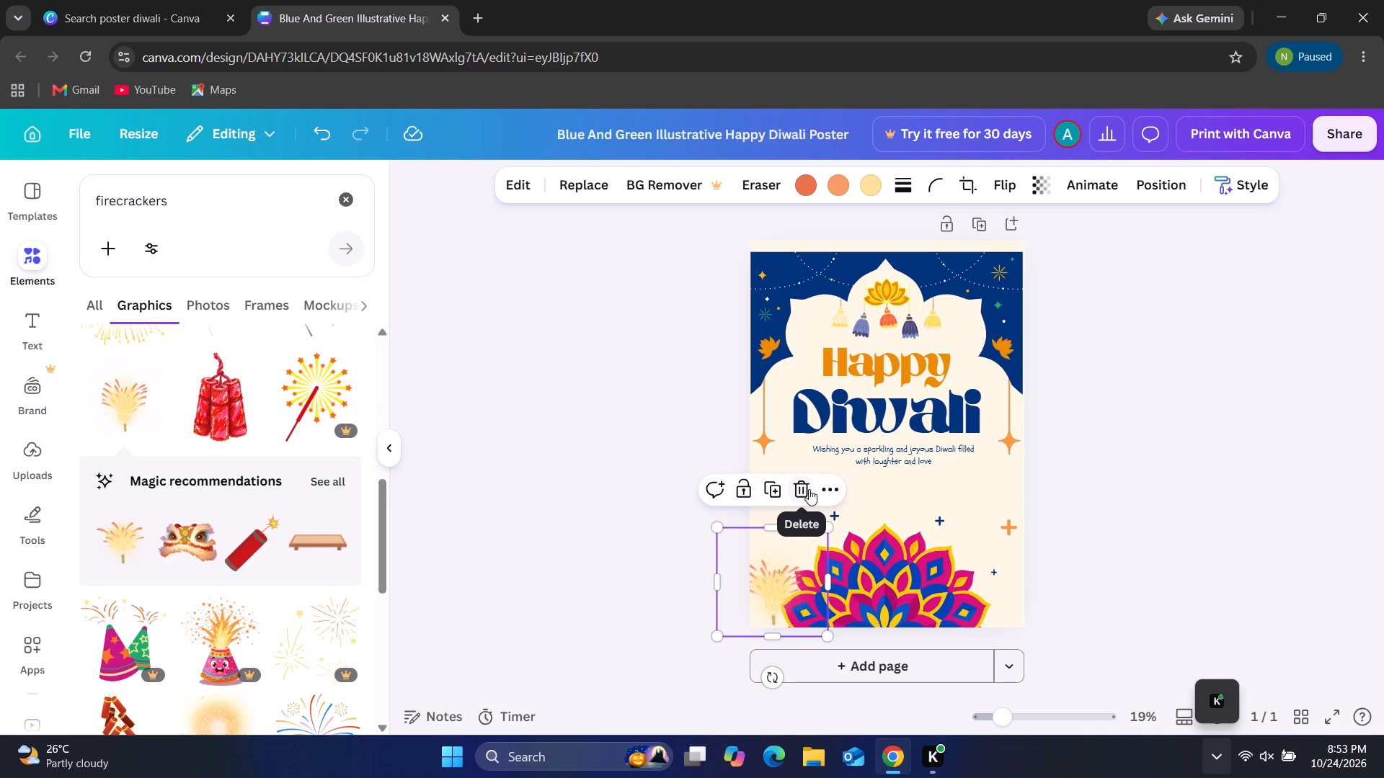
Delete the fountain firework graphic from the poster.
click(809, 489)
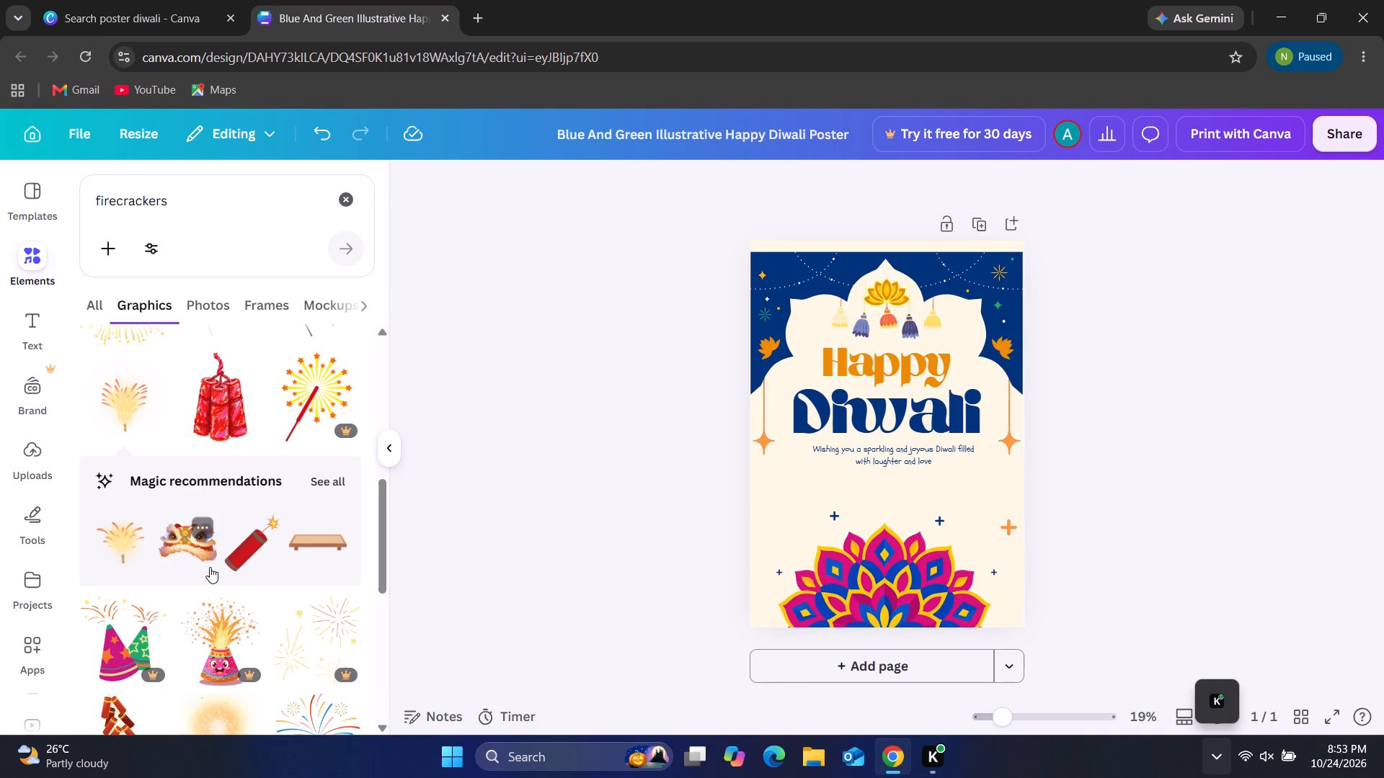
Add the orange firecracker tube graphic with tall yellow sparks from the firecracker results to the poster.
scroll(210, 567, down, 7)
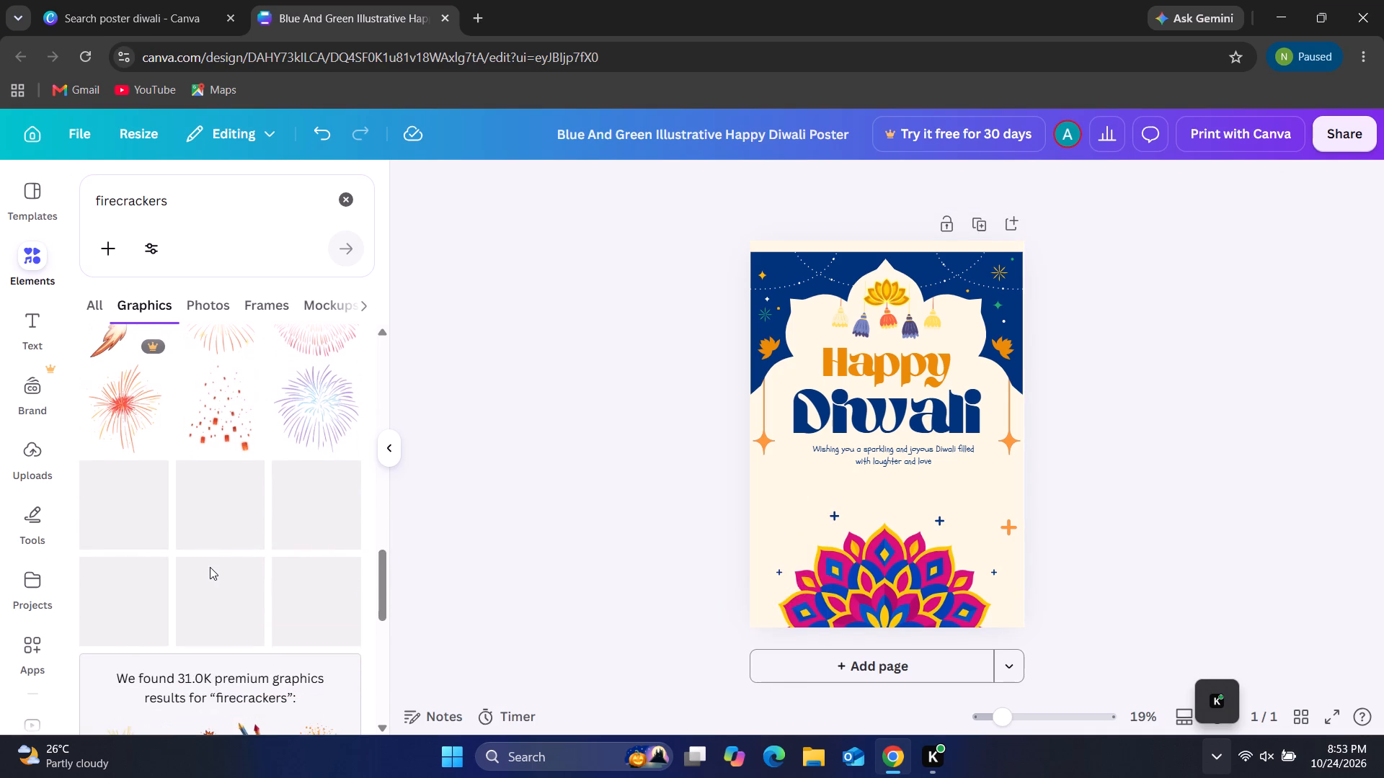
scroll(210, 567, down, 4)
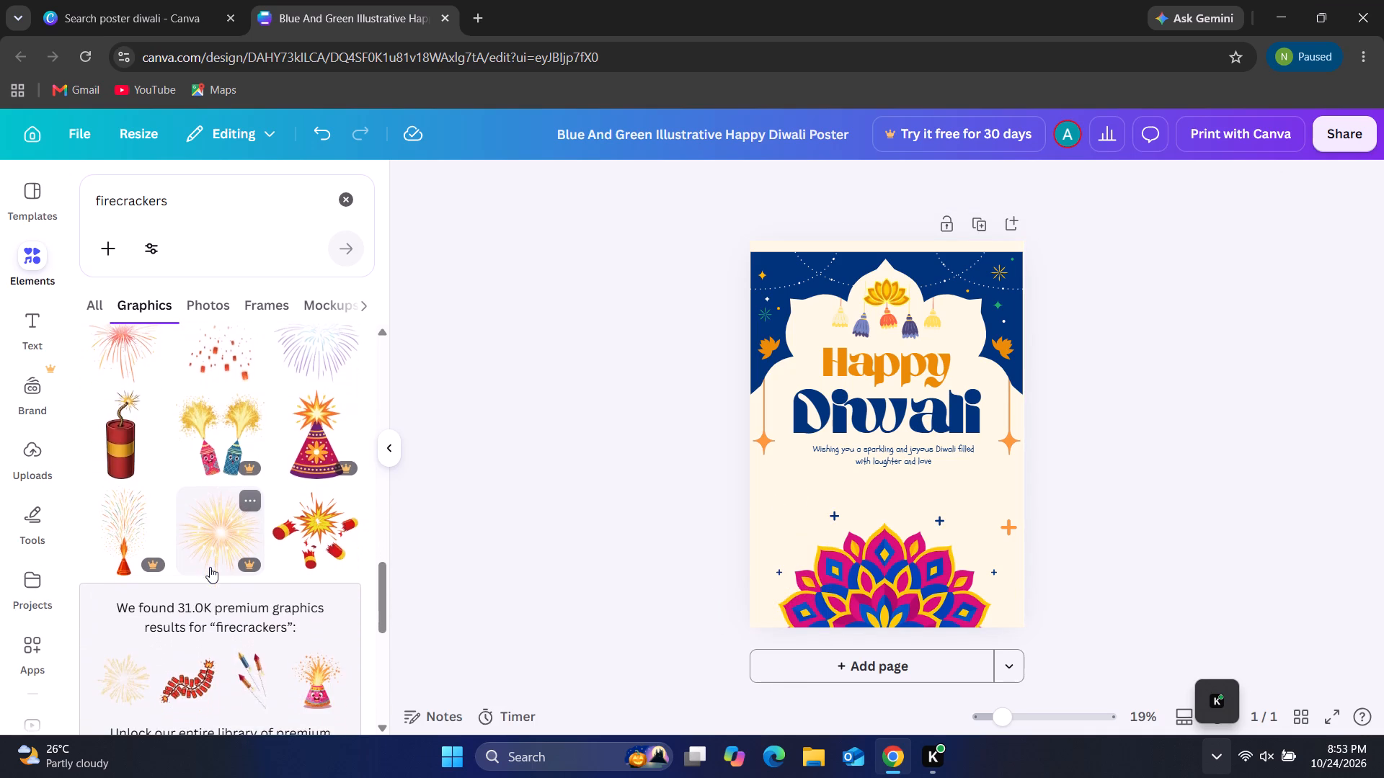
scroll(210, 567, down, 6)
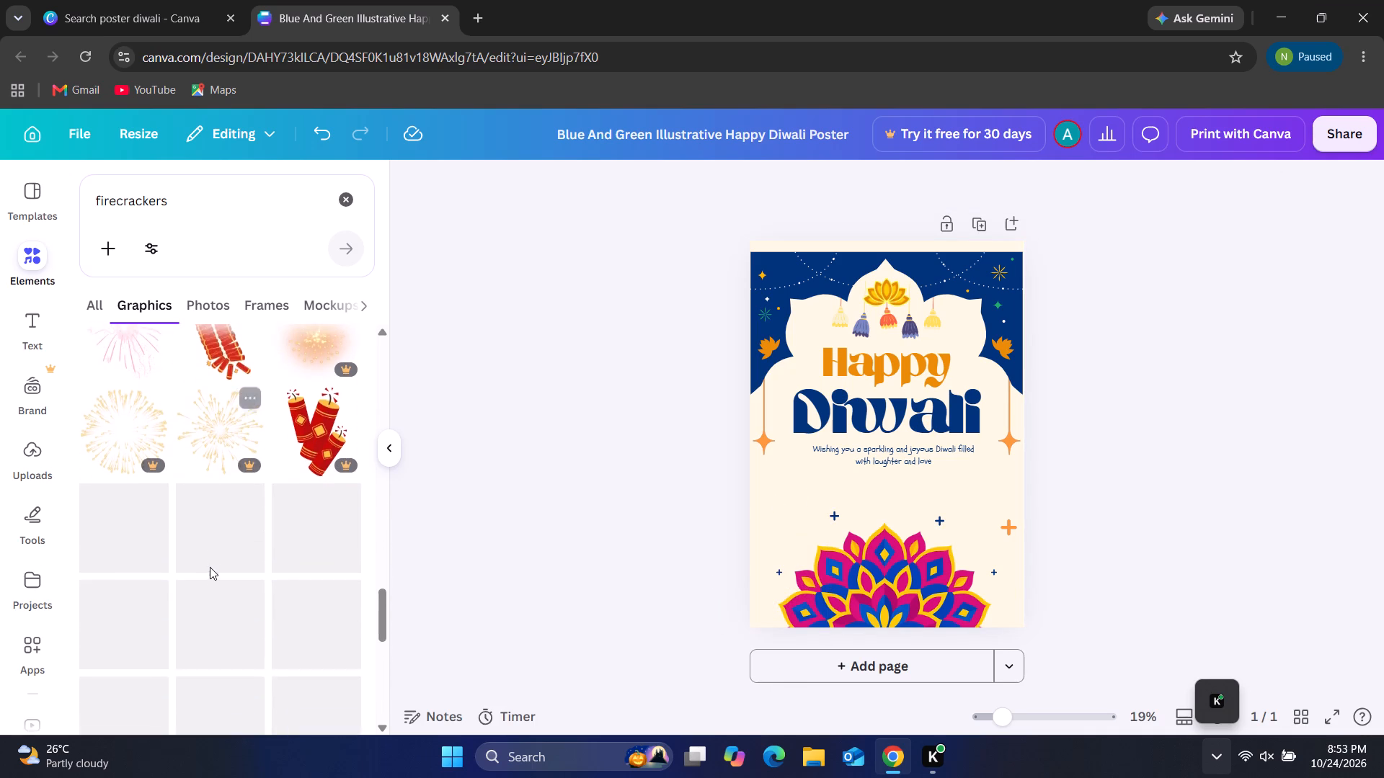
scroll(210, 567, down, 2)
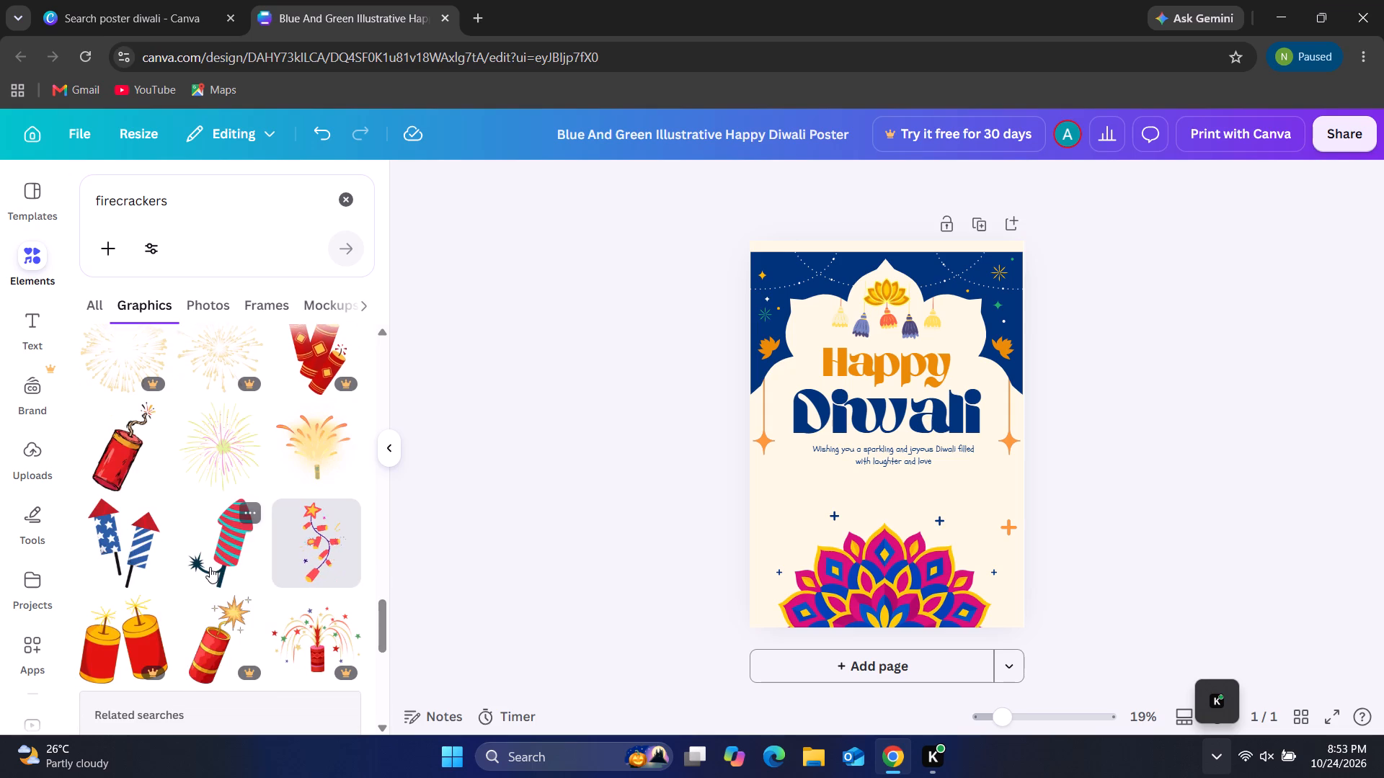
scroll(210, 567, down, 6)
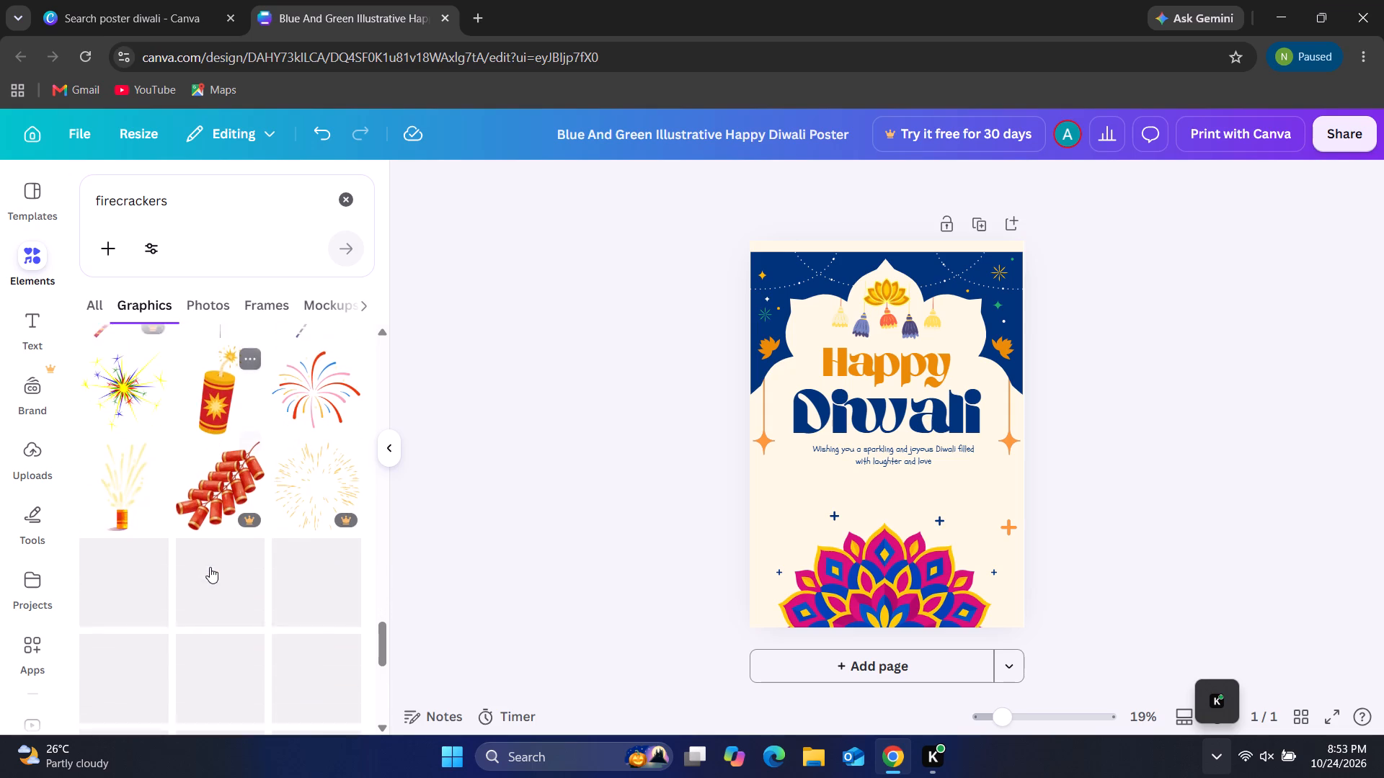
scroll(210, 567, down, 2)
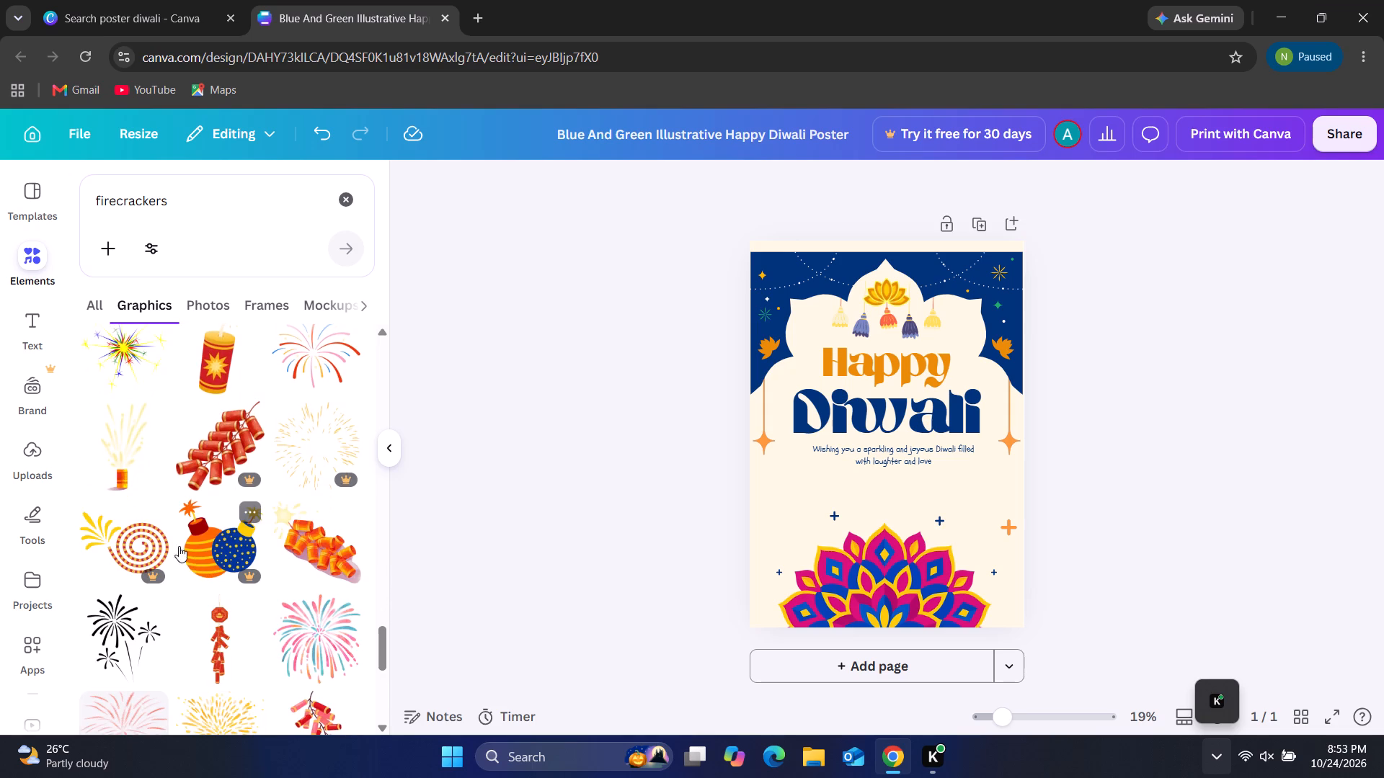
click(136, 470)
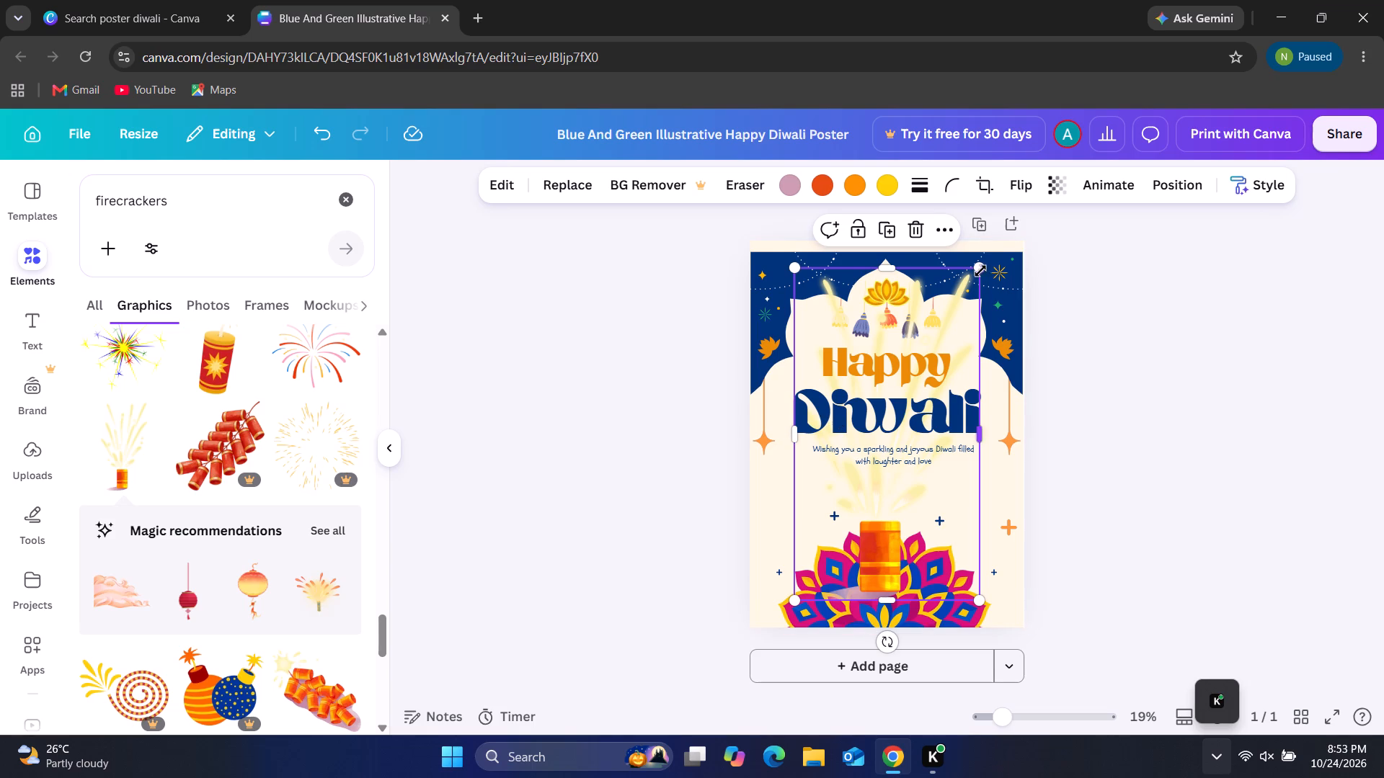
Shrink the firecracker tube graphic and place it in the poster's lower-left corner, beside the rangoli.
drag(980, 268, 879, 485)
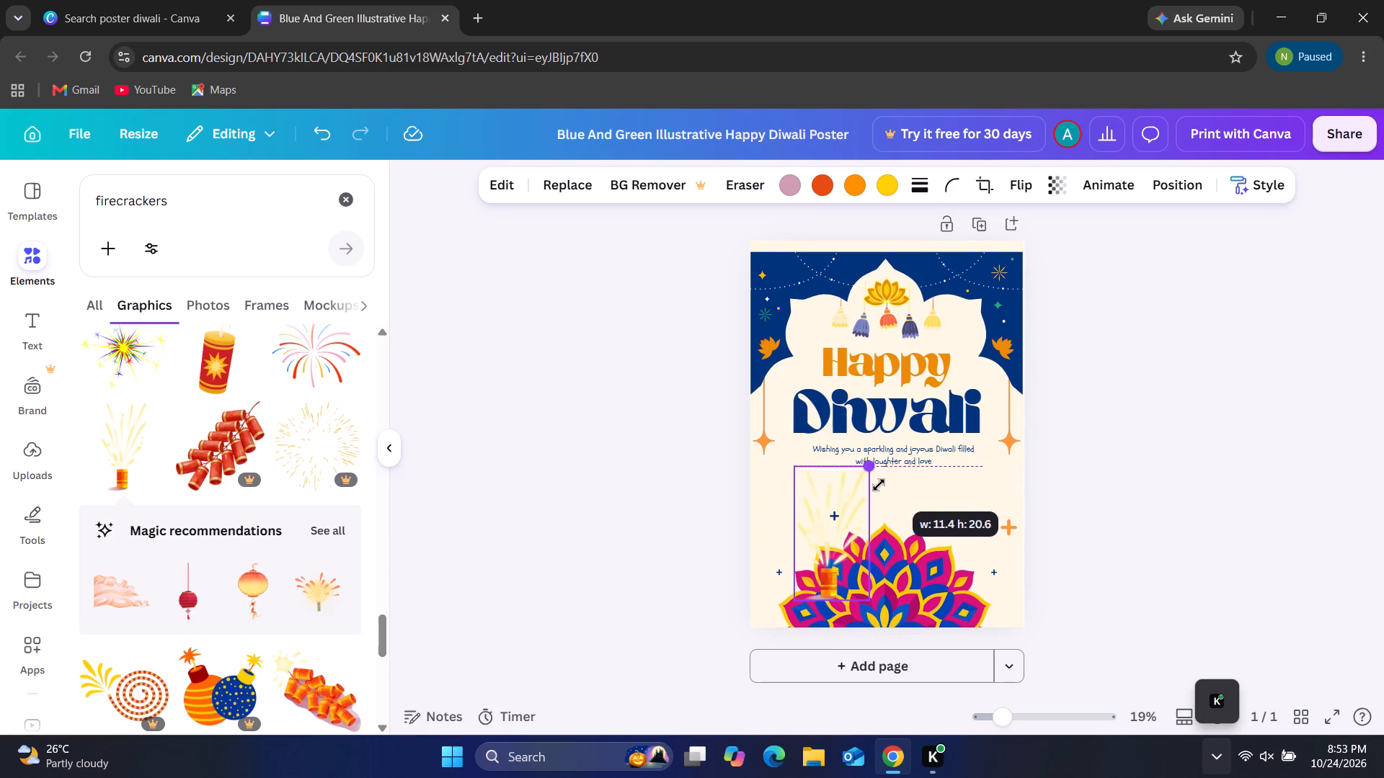
drag(879, 485, 872, 496)
drag(834, 563, 802, 599)
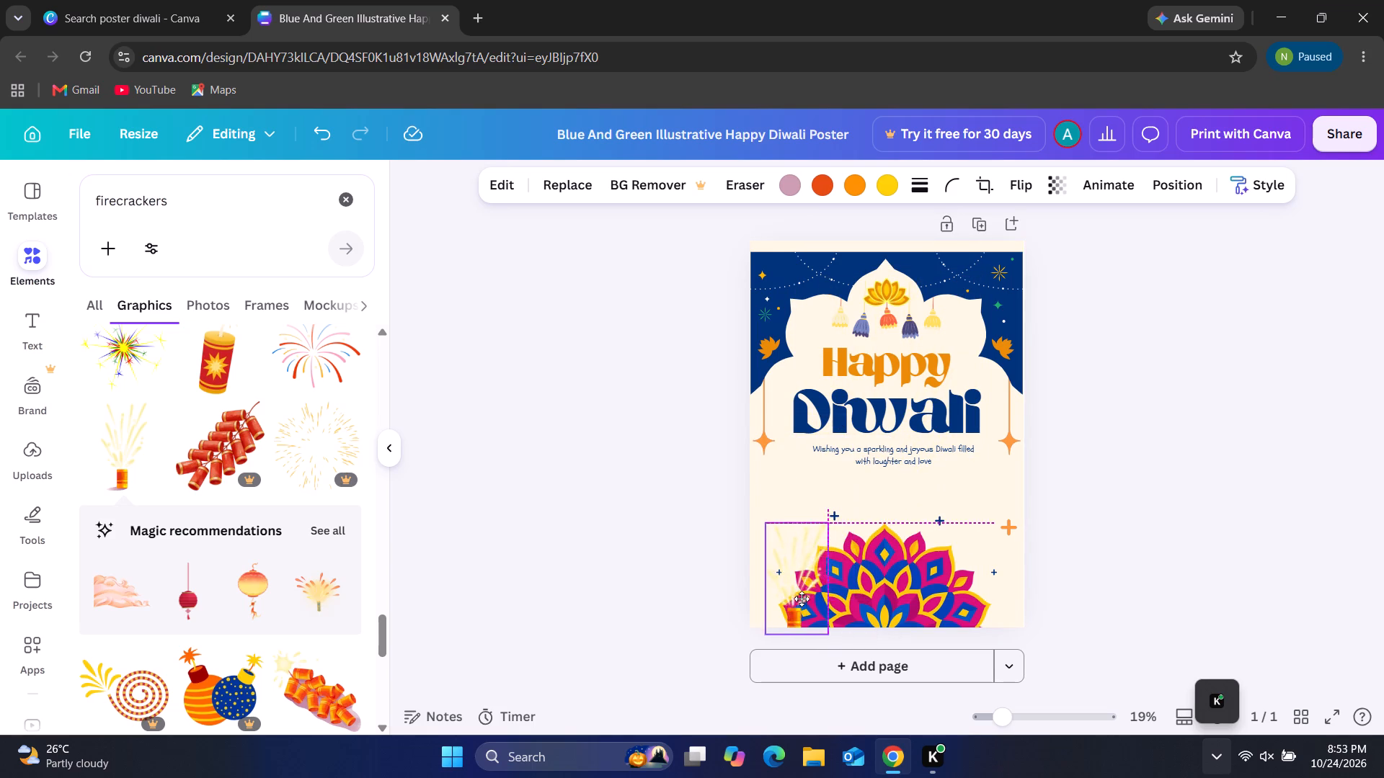
drag(802, 599, 775, 592)
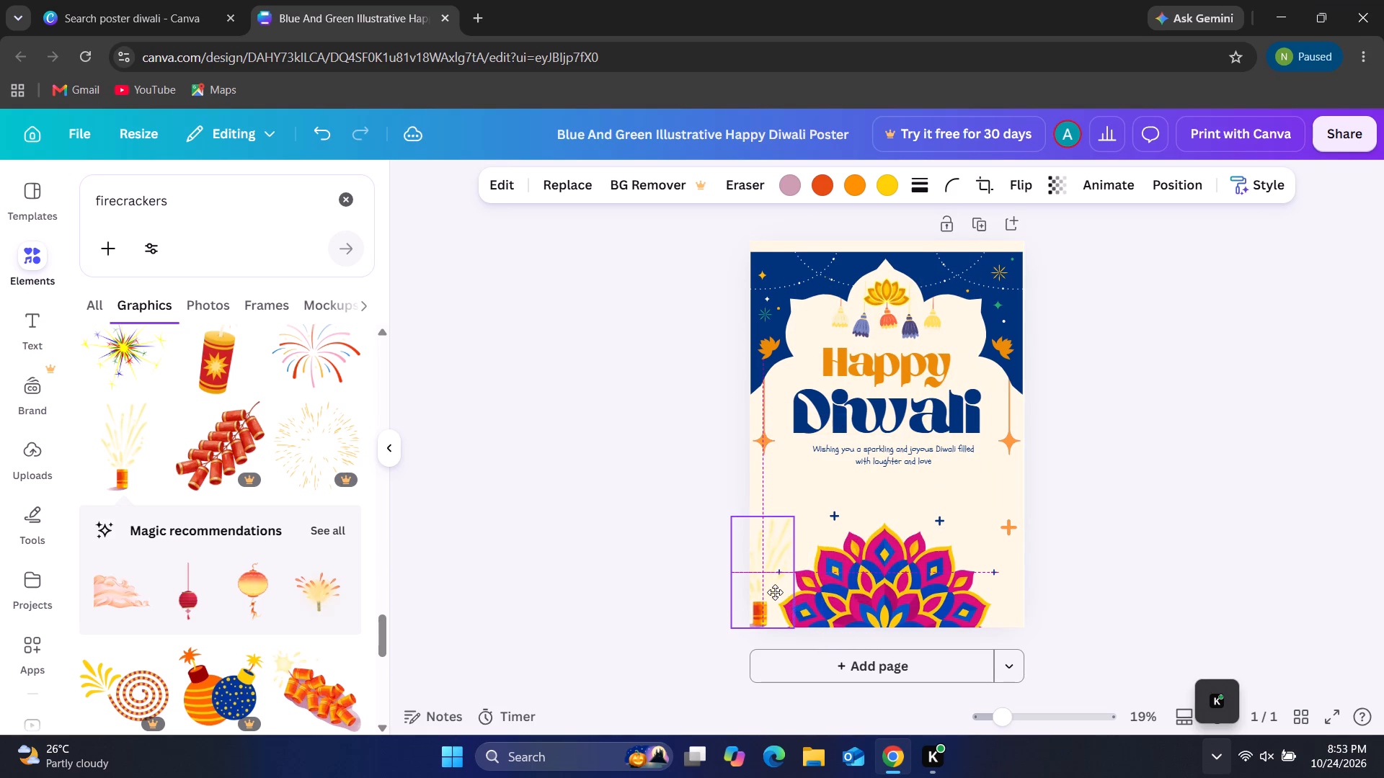
drag(775, 592, 774, 594)
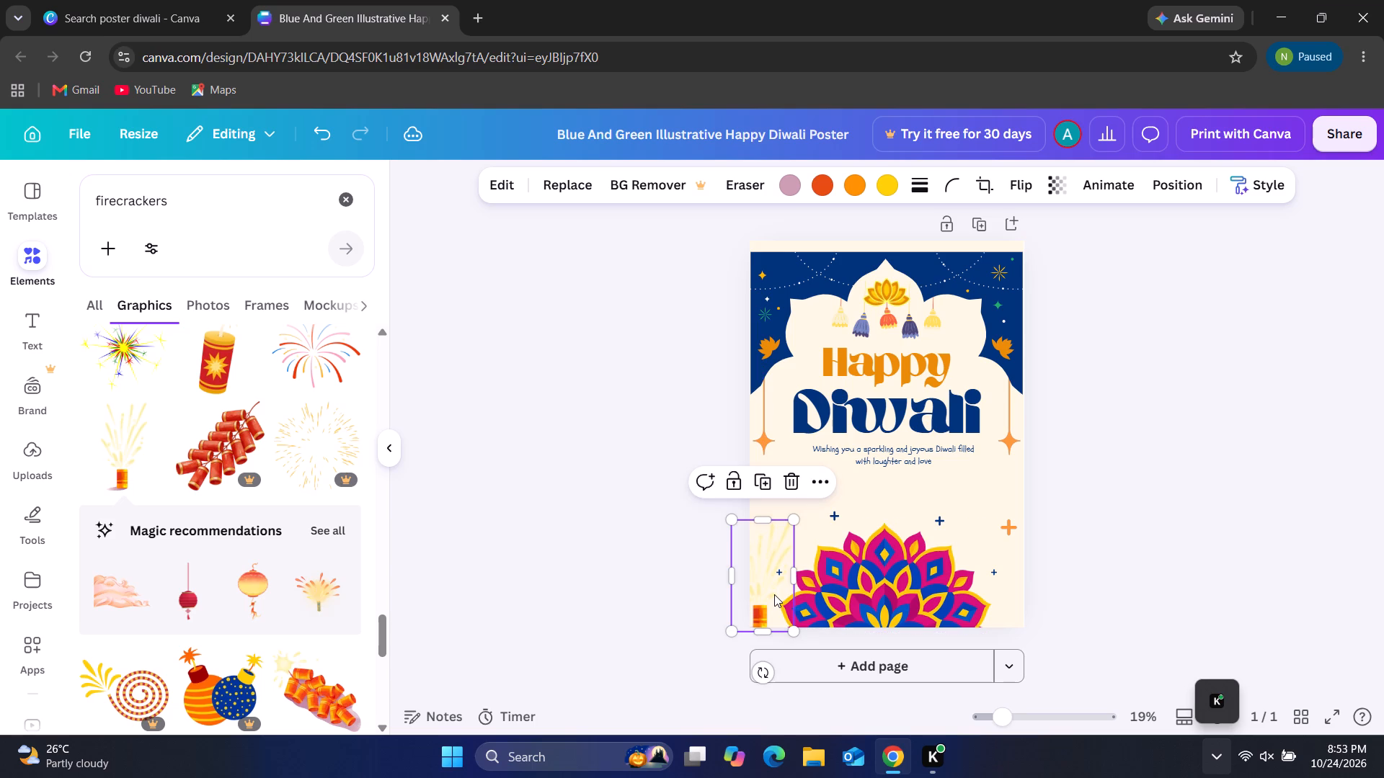
Duplicate the firecracker tube and place the copy in the poster's lower-right corner, mirroring the original's position.
click(767, 483)
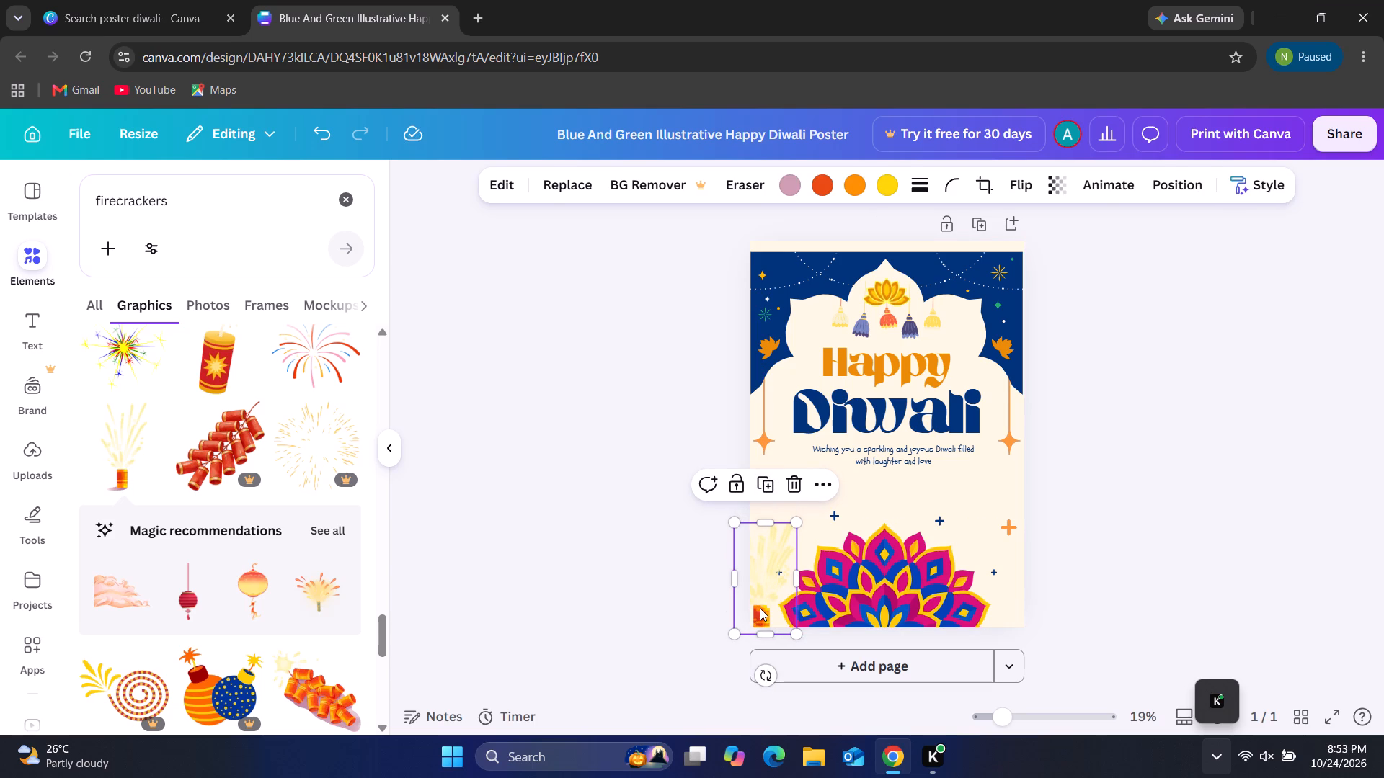
drag(760, 608, 1008, 592)
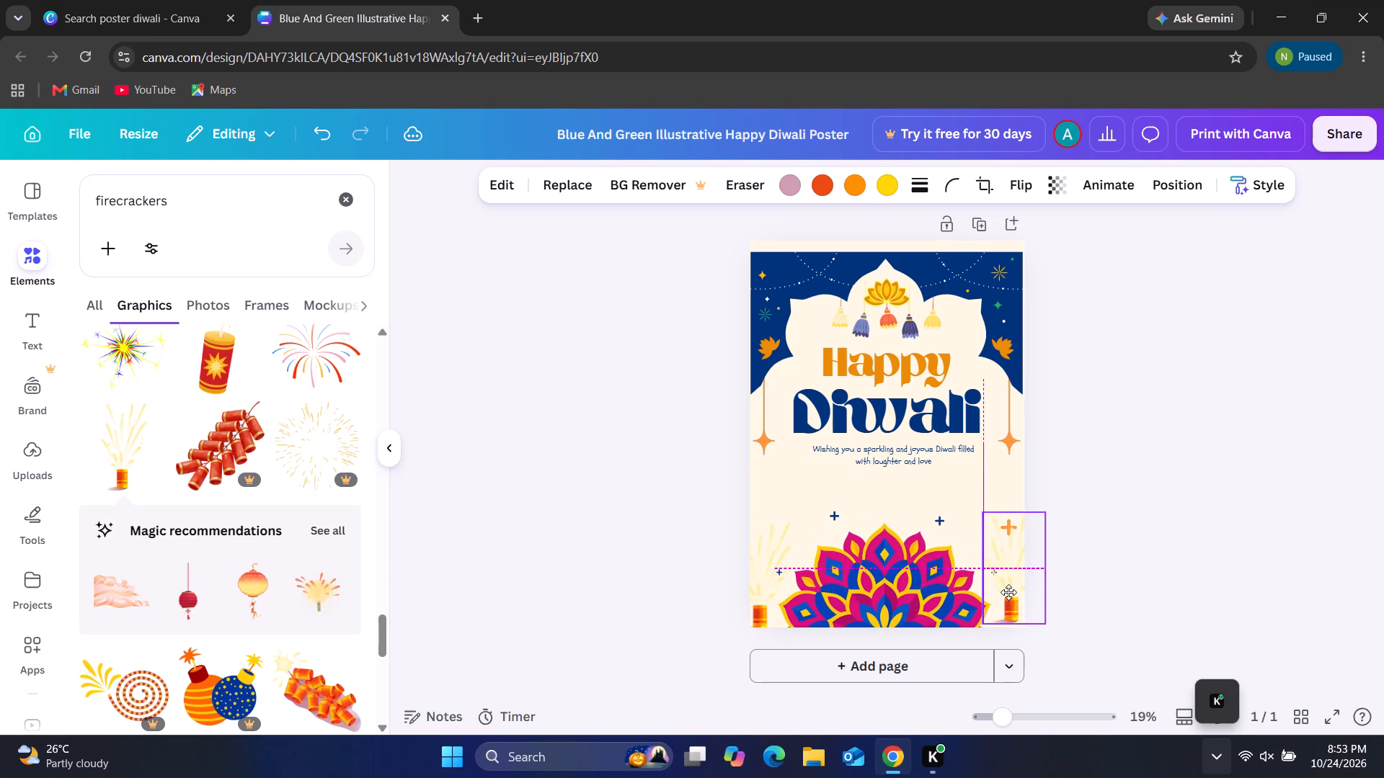
drag(1008, 592, 1006, 600)
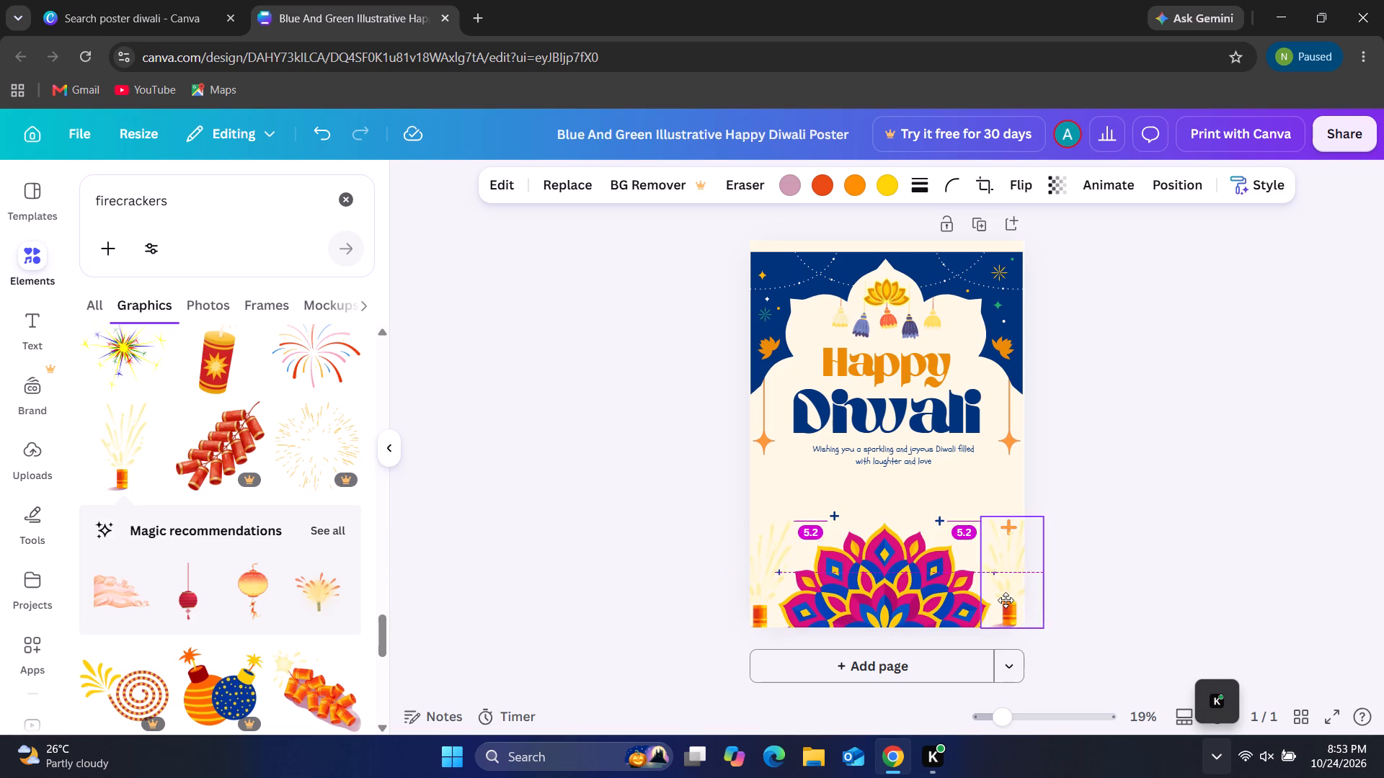
drag(1006, 600, 1011, 606)
click(688, 486)
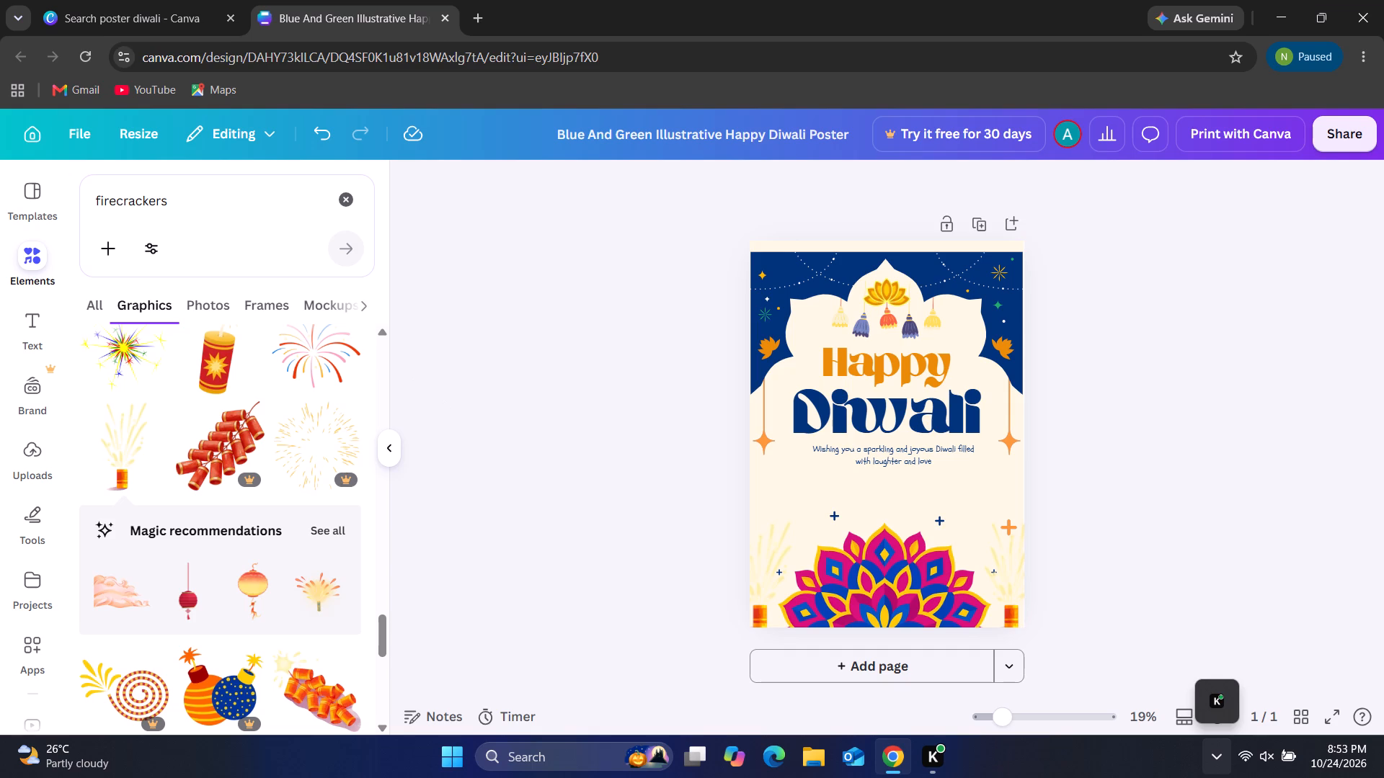
Replace the element search with "lamp ballon" and run it.
click(177, 202)
key(BackSpace)
key(BackSpace)
key(BackSpace)
key(BackSpace)
key(BackSpace)
key(BackSpace)
key(BackSpace)
key(BackSpace)
key(BackSpace)
key(BackSpace)
key(BackSpace)
key(BackSpace)
key(BackSpace)
key(BackSpace)
key(BackSpace)
key(BackSpace)
key(BackSpace)
key(BackSpace)
key(BackSpace)
key(BackSpace)
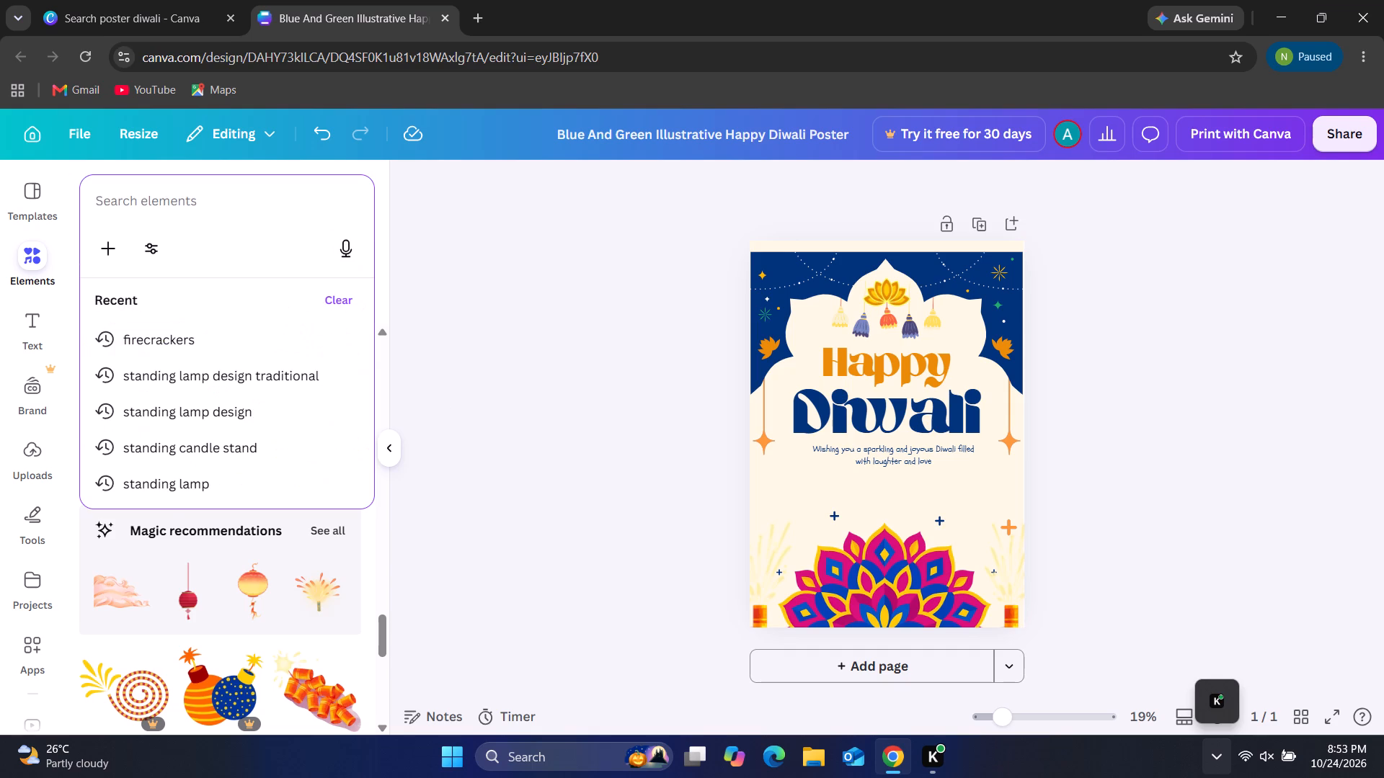
text(la)
key(m)
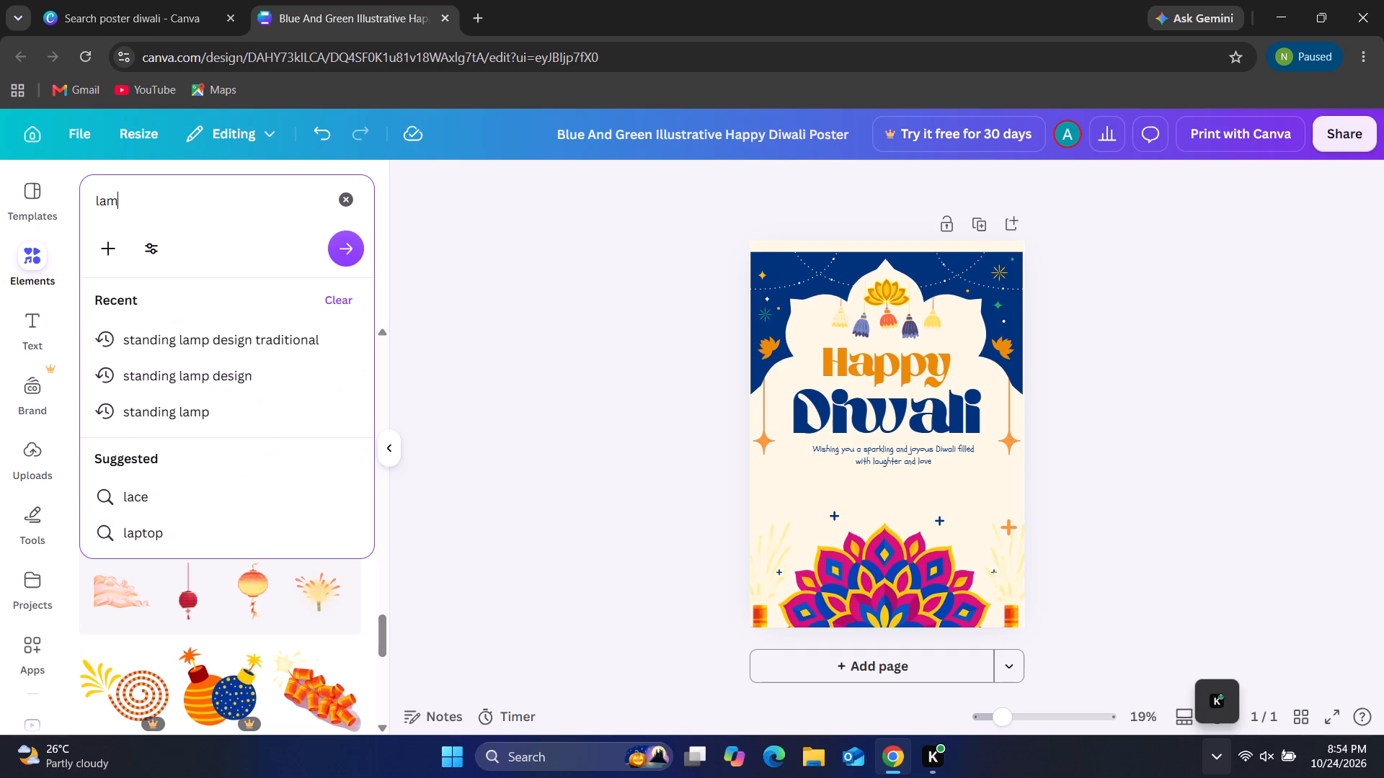
text(p fly)
key(BackSpace)
key(BackSpace)
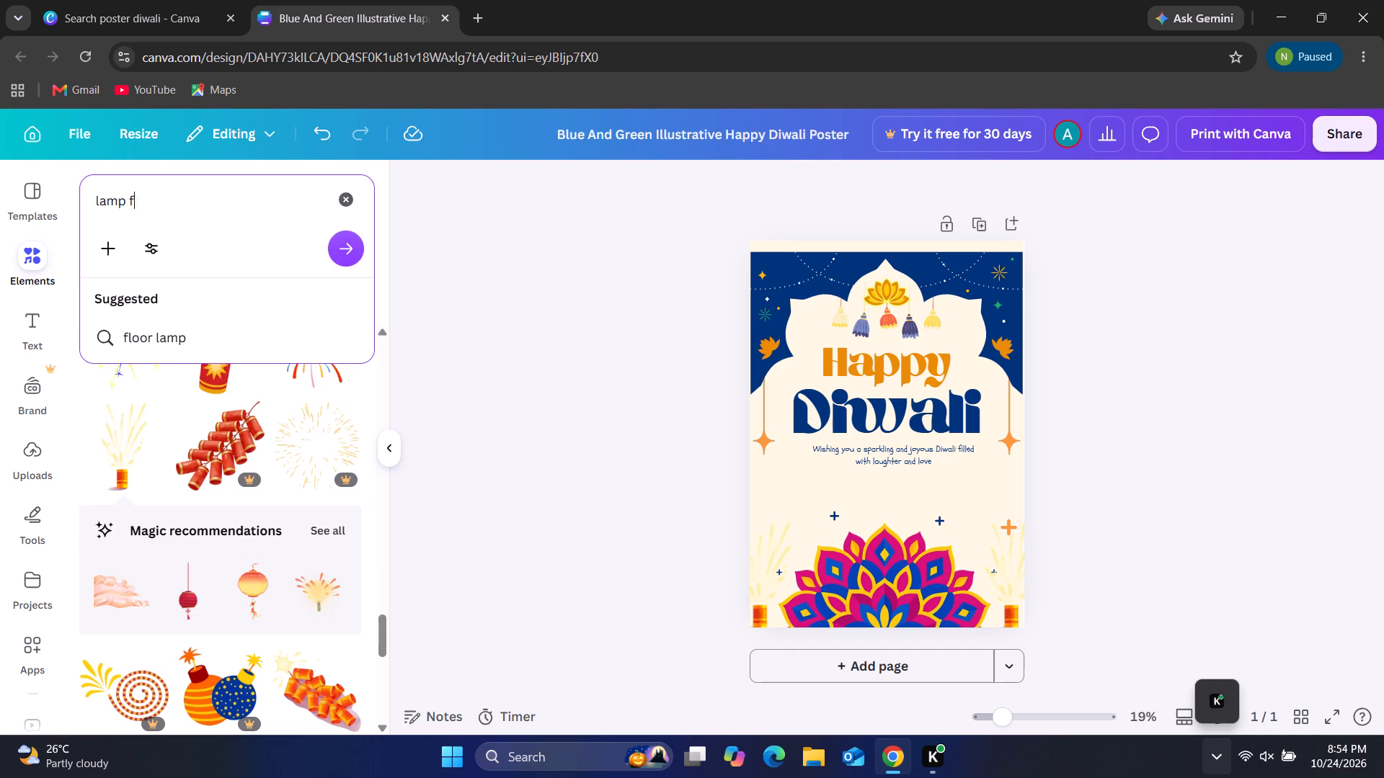
key(BackSpace)
text(ballon)
key(Return)
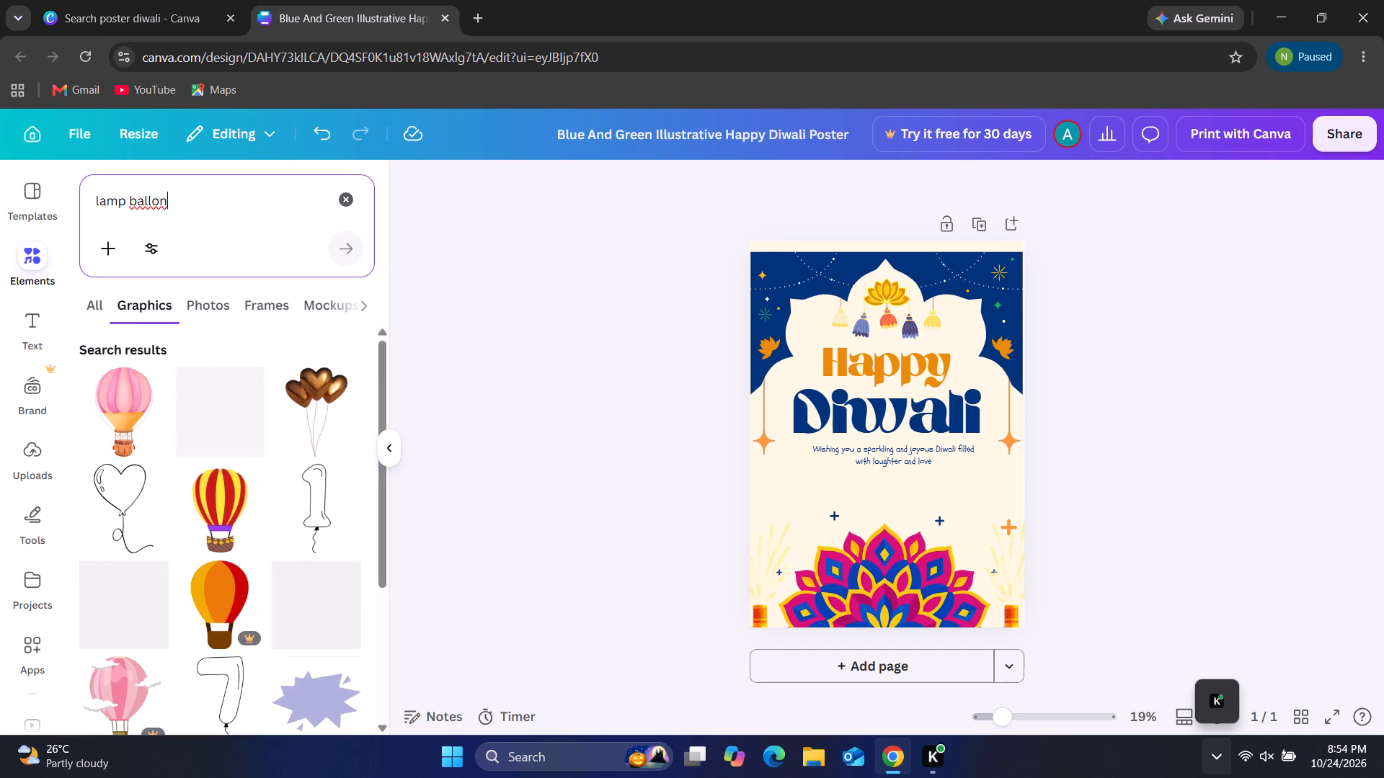
Examine the lamp balloon graphics for one that suits the Diwali poster.
scroll(203, 488, down, 3)
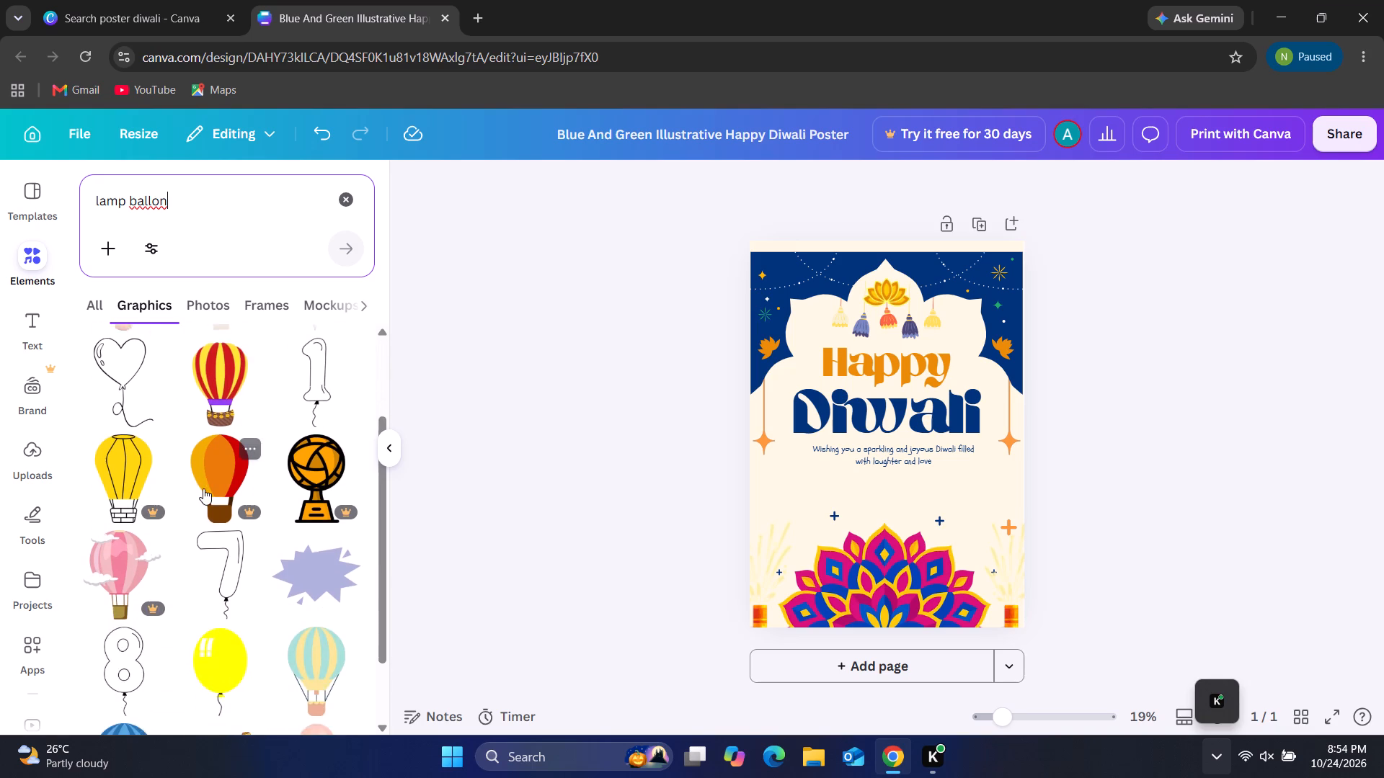
scroll(203, 488, down, 6)
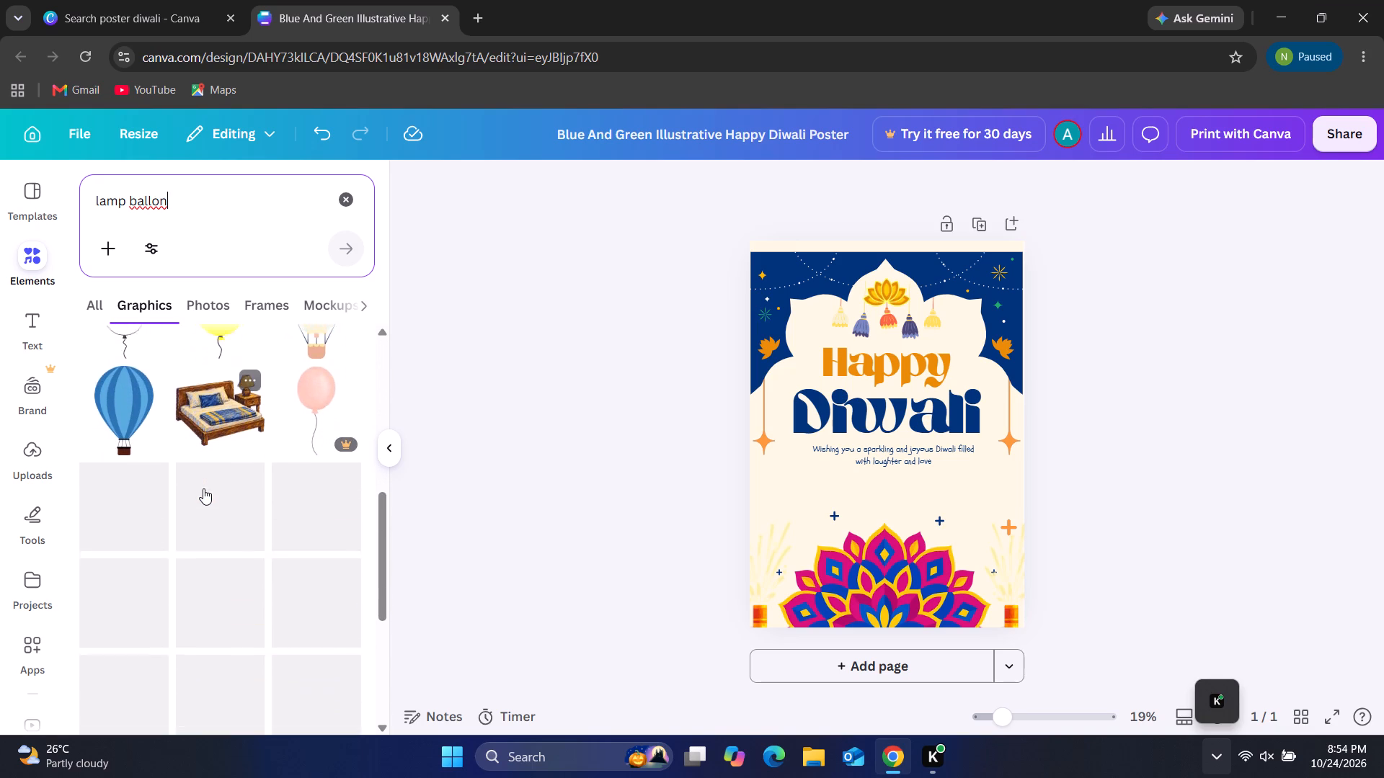
scroll(203, 488, down, 1)
scroll(203, 488, up, 3)
scroll(203, 488, down, 1)
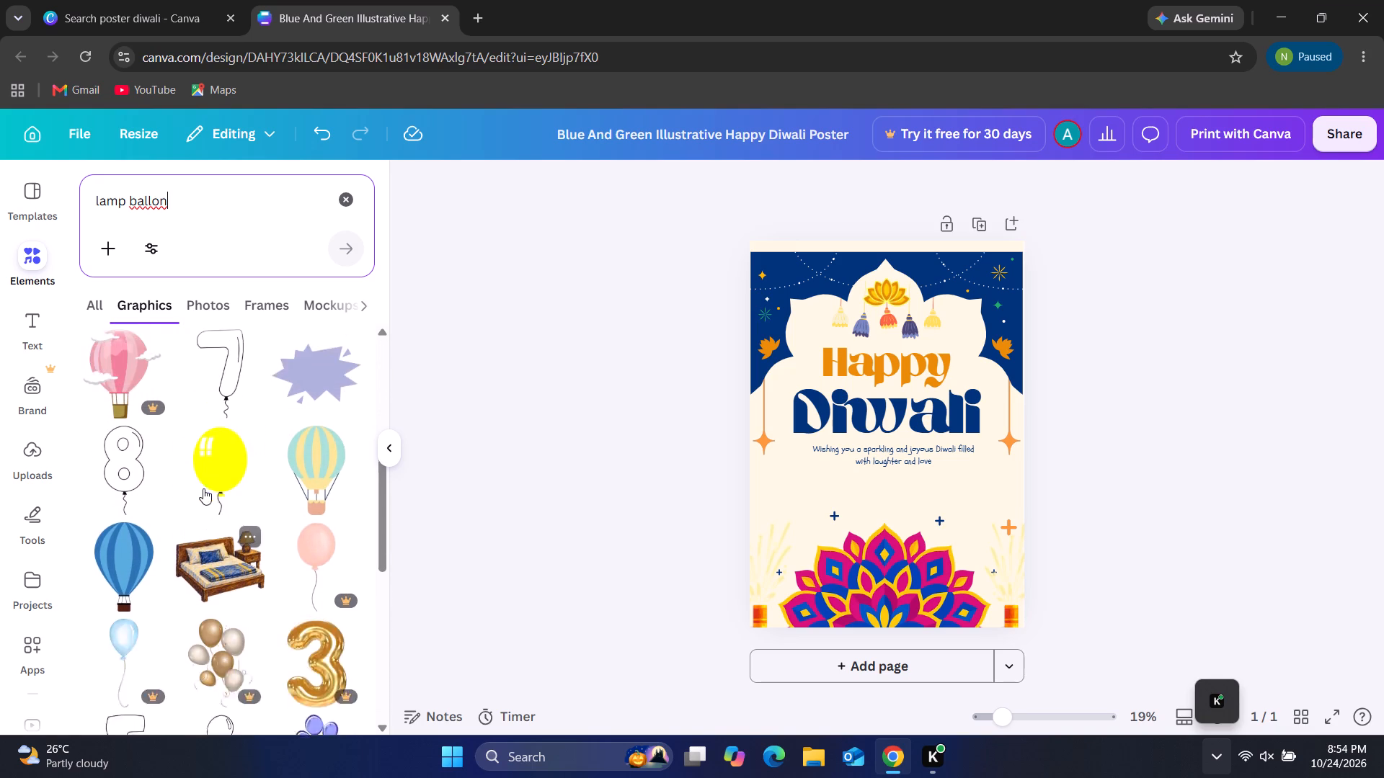
scroll(203, 488, down, 6)
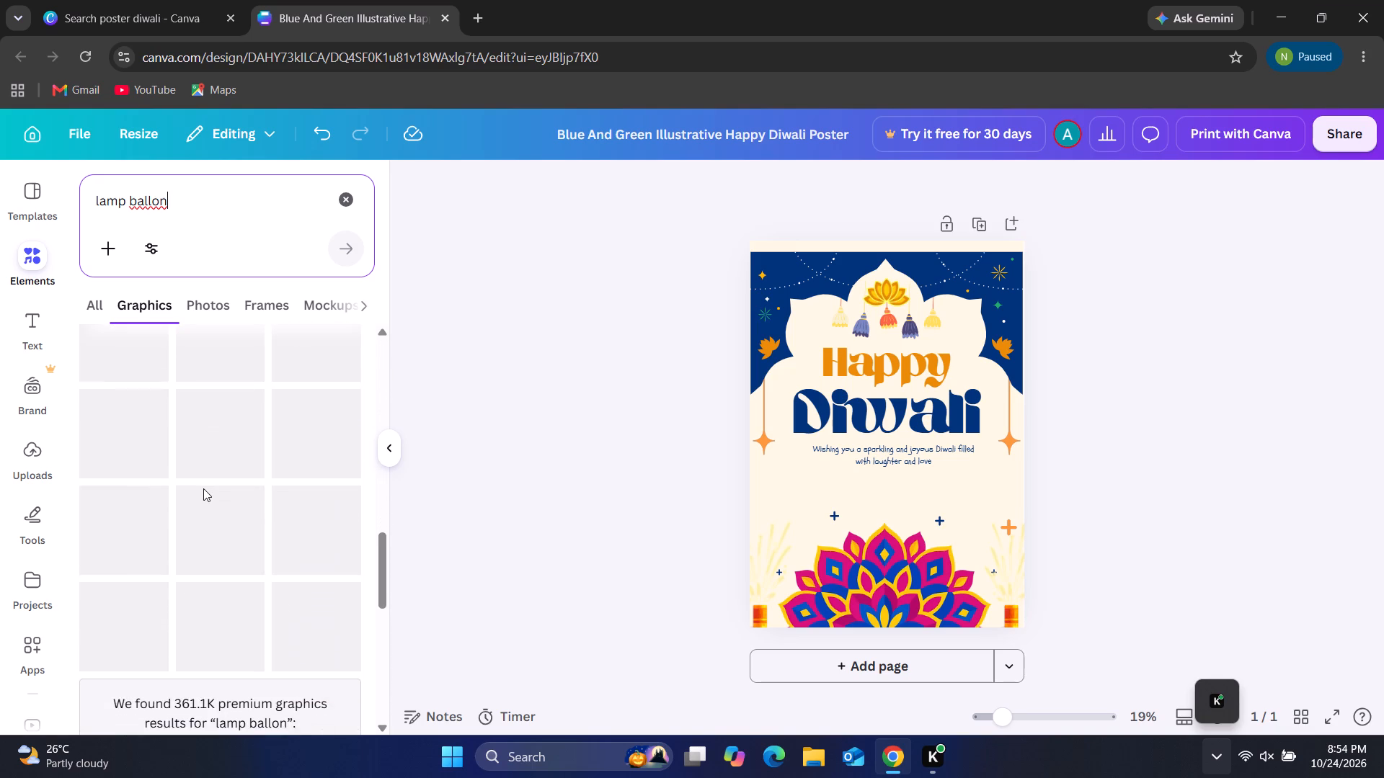
scroll(203, 488, down, 1)
scroll(217, 423, down, 1)
scroll(217, 423, up, 1)
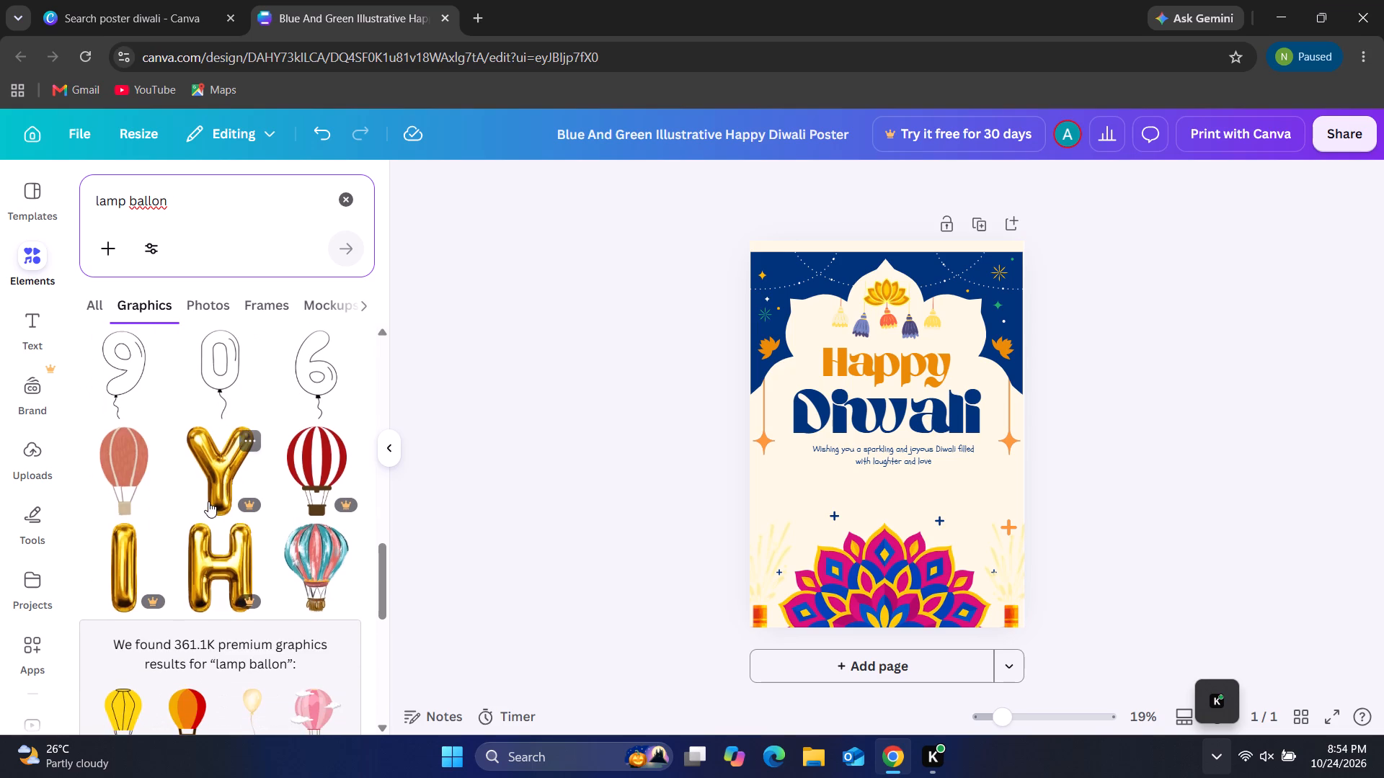
Change the element search to "lamp fly" and run it.
click(241, 194)
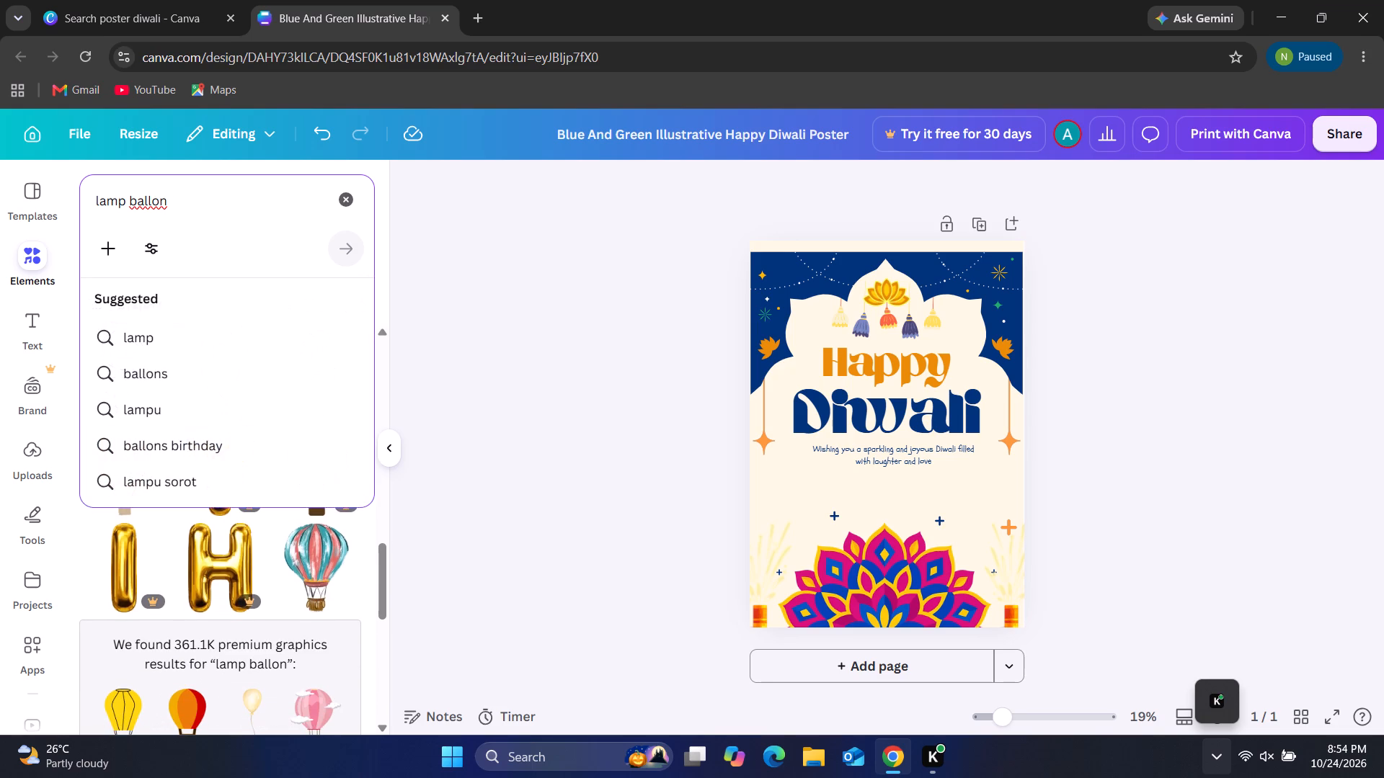
key(BackSpace)
key(BackSpace)
key(BackSpace)
key(BackSpace)
key(BackSpace)
key(BackSpace)
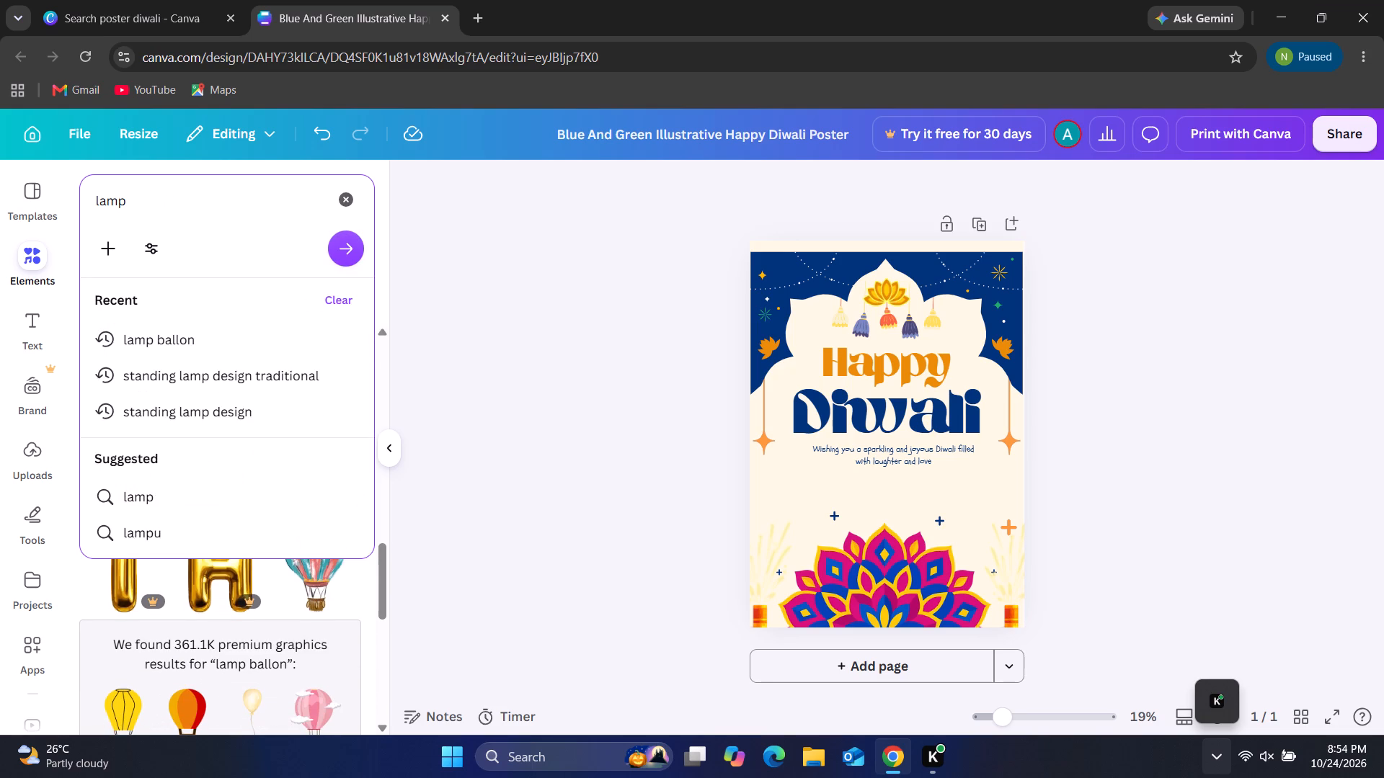
text(fly)
key(Return)
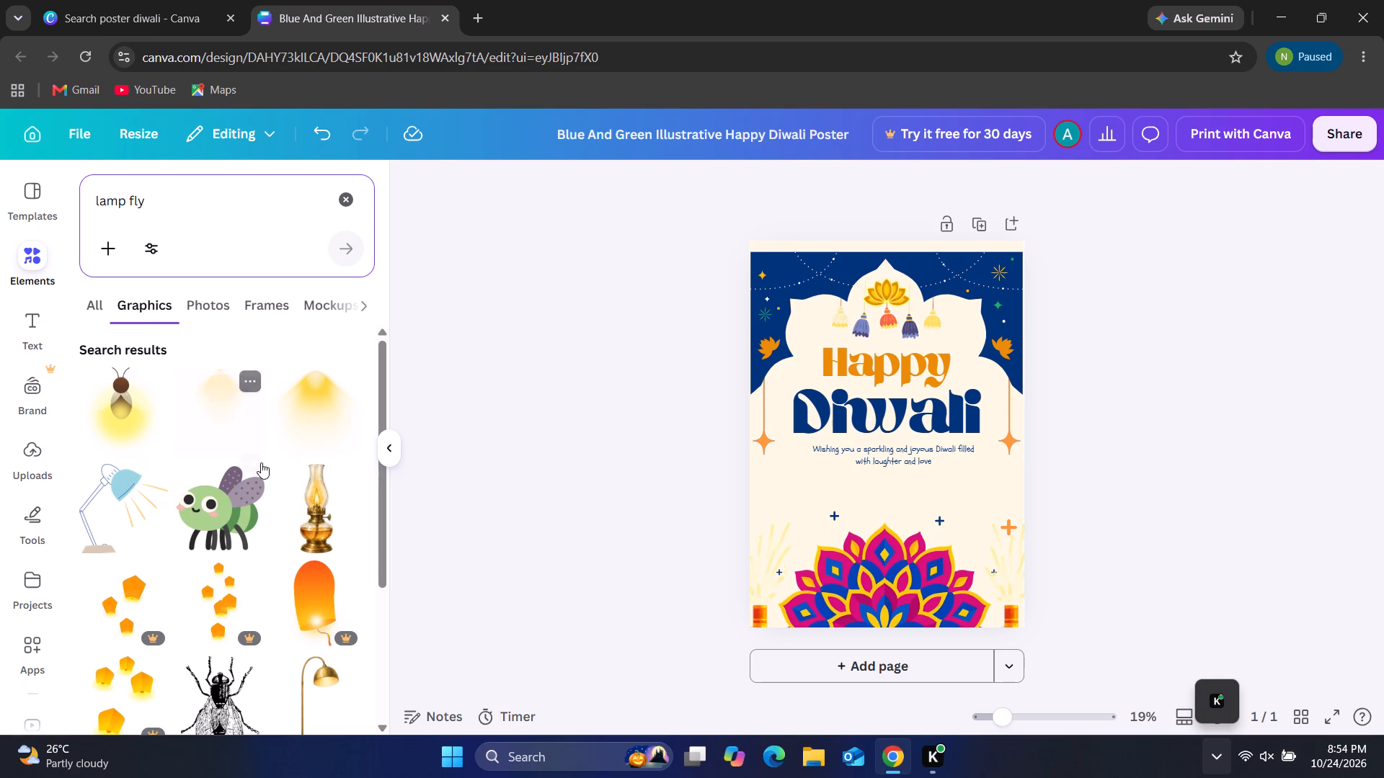
Examine the "lamp fly" graphics for a glowing sky lantern that suits the Diwali poster.
scroll(316, 594, down, 3)
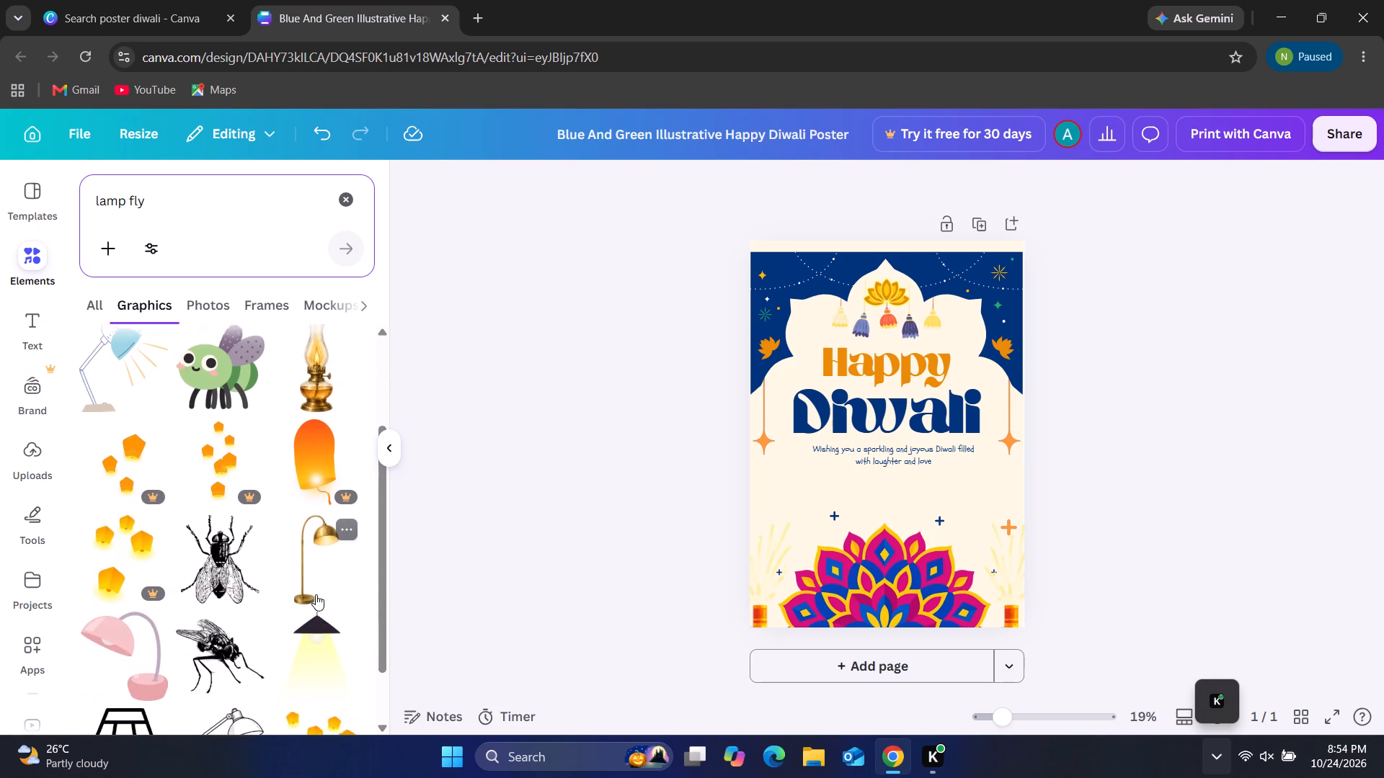
scroll(316, 594, down, 5)
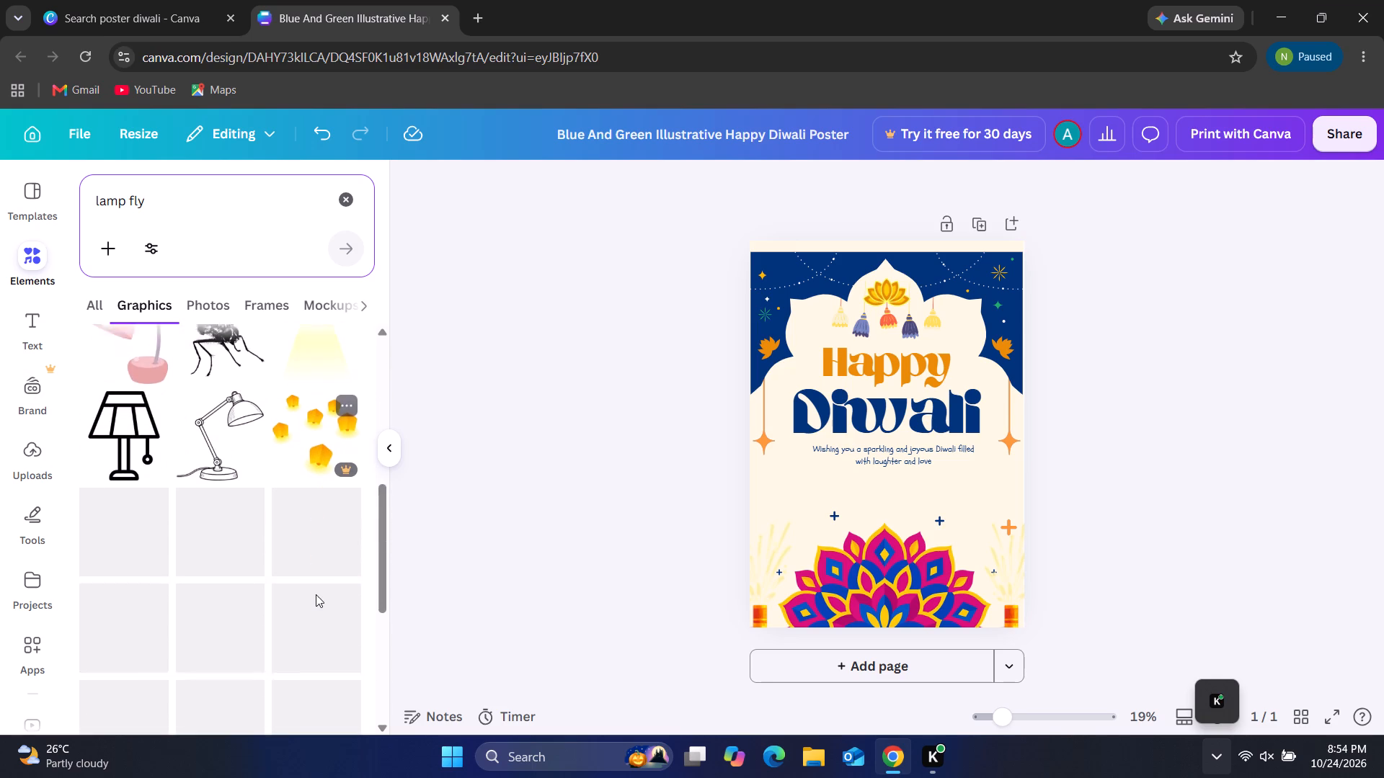
scroll(316, 594, down, 2)
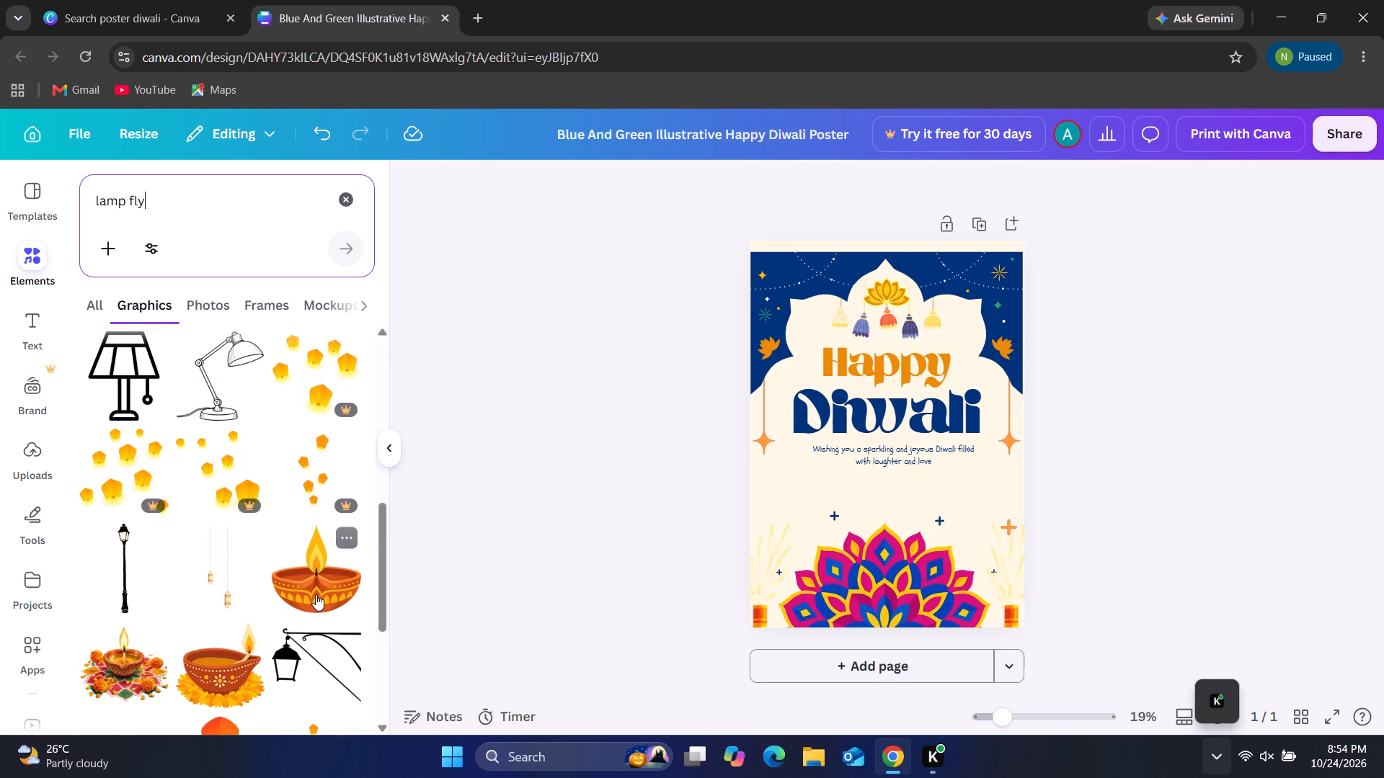
scroll(316, 594, down, 5)
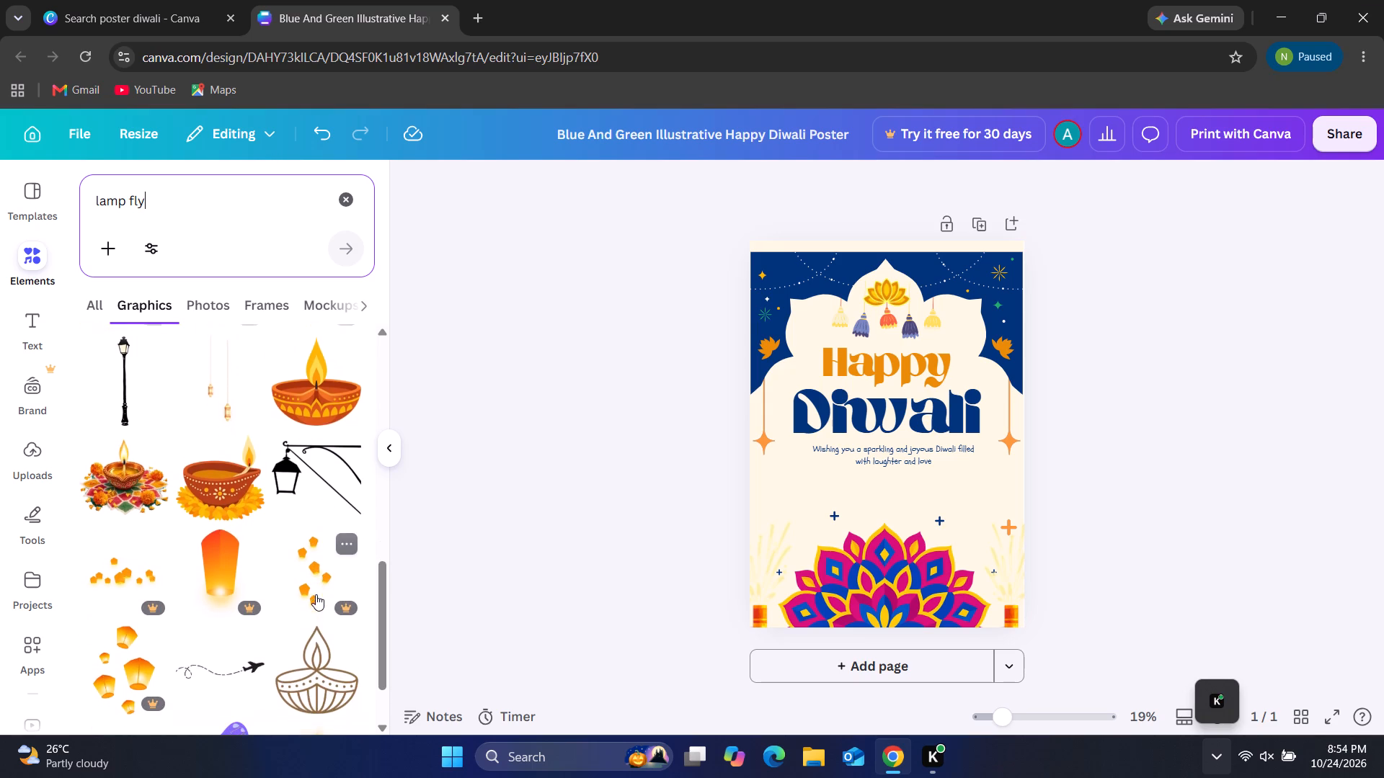
scroll(316, 594, down, 3)
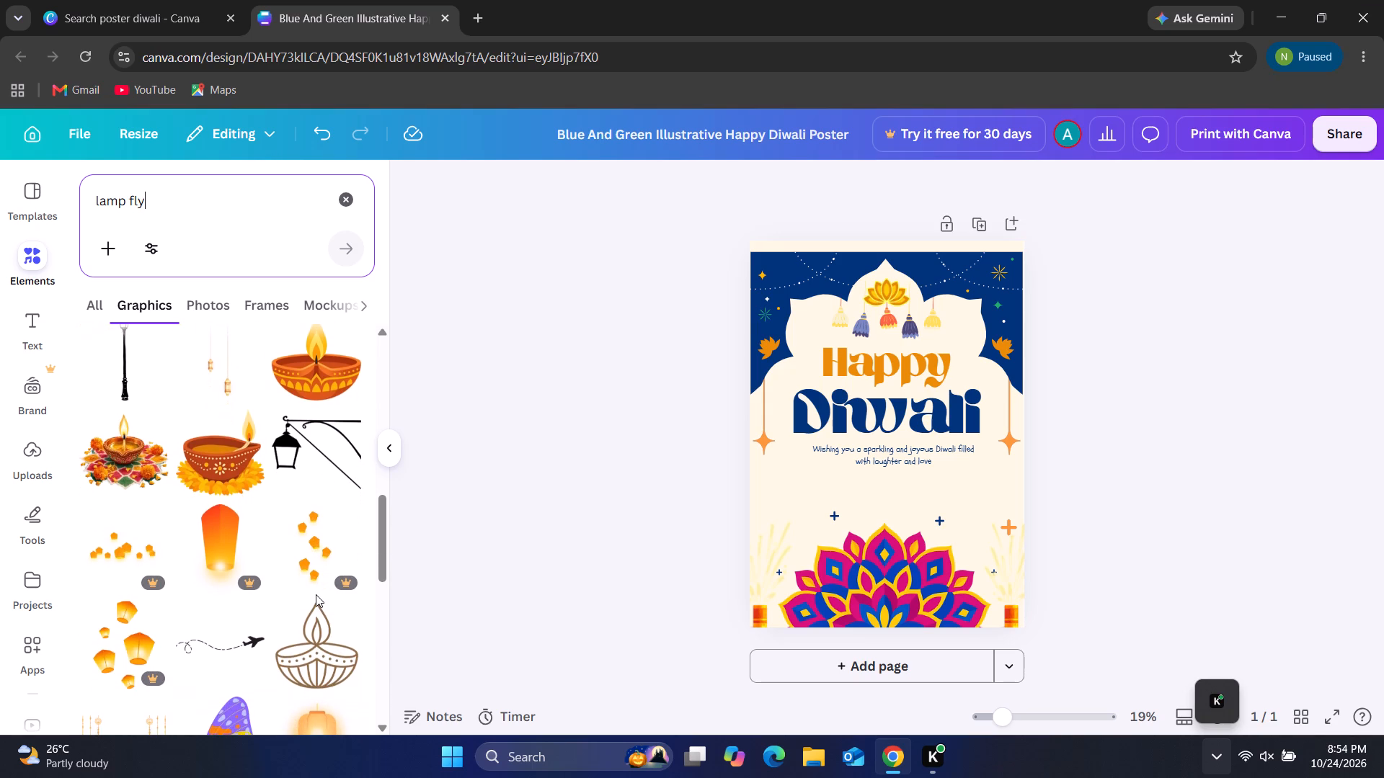
scroll(316, 594, down, 2)
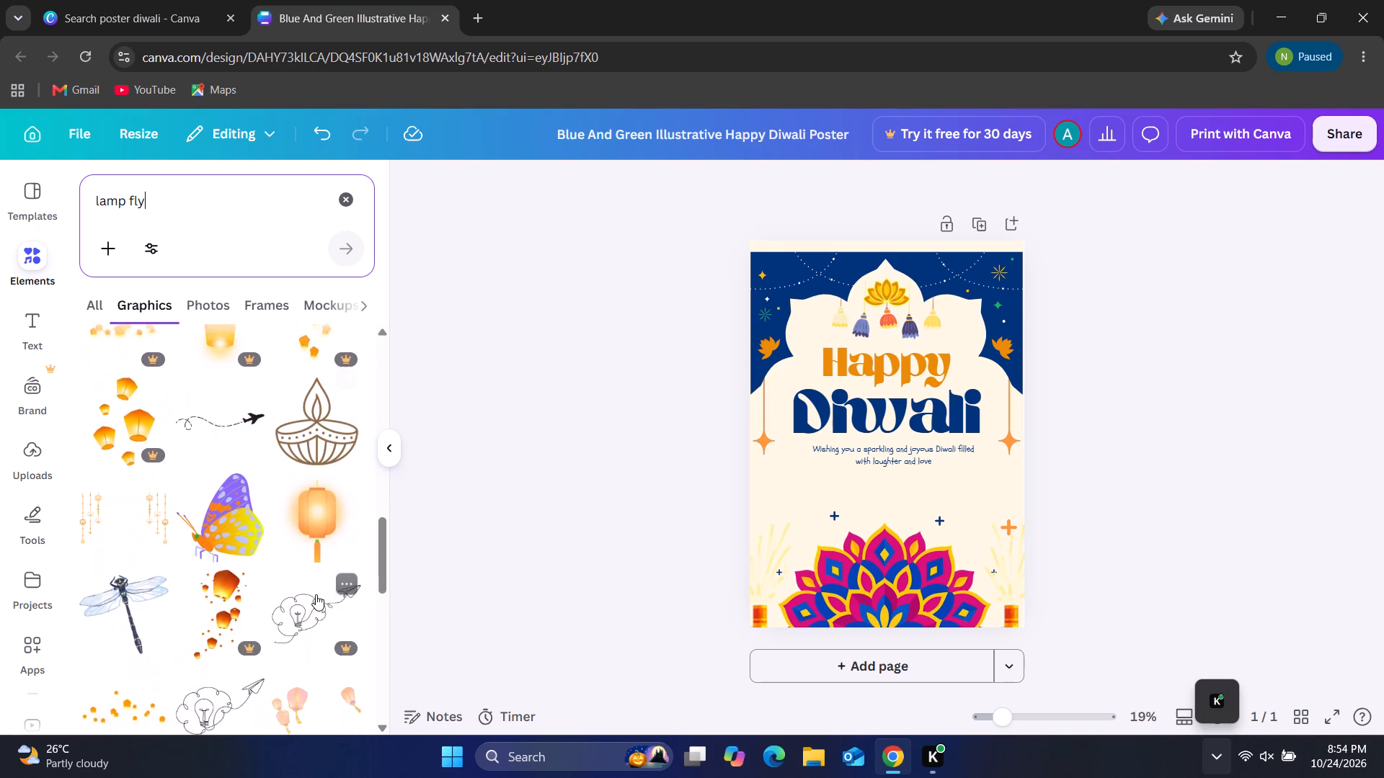
scroll(316, 594, down, 9)
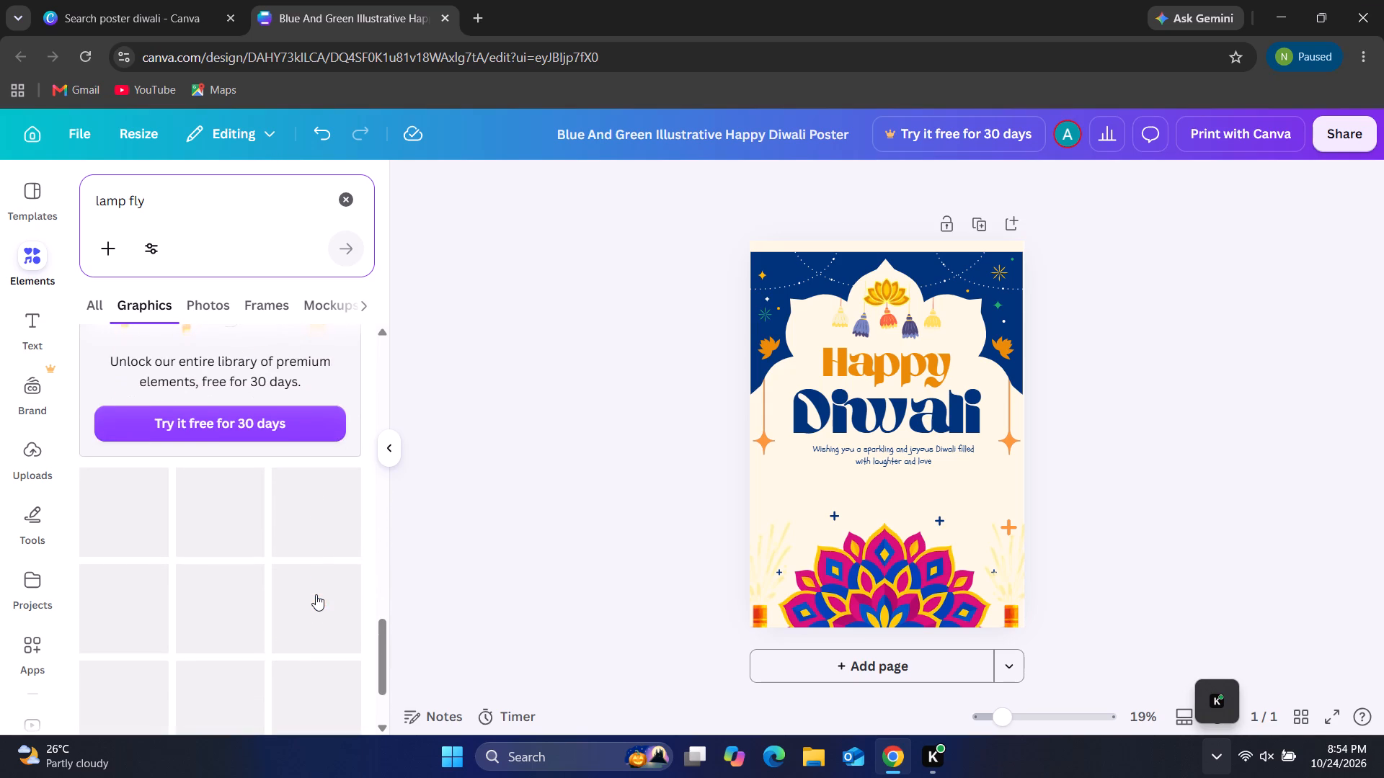
scroll(316, 594, down, 2)
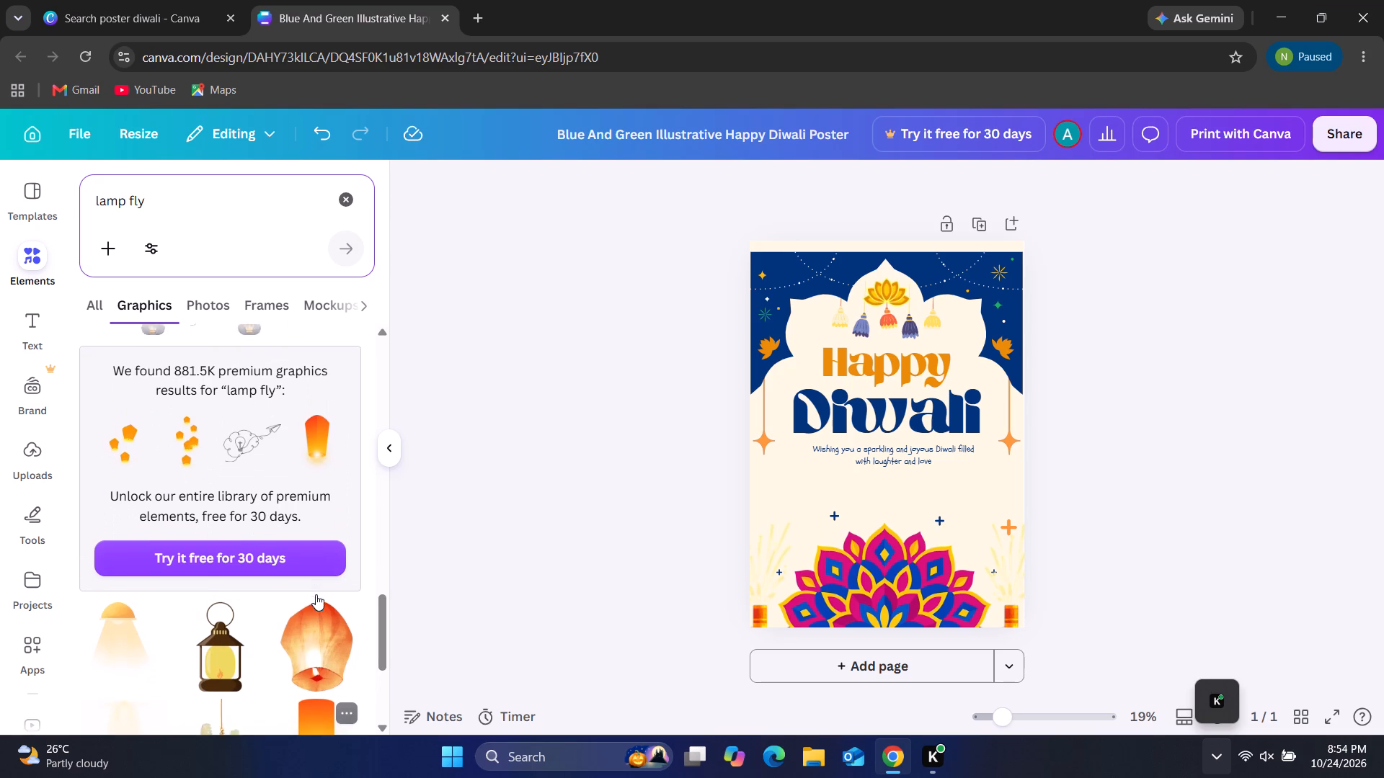
scroll(316, 594, down, 2)
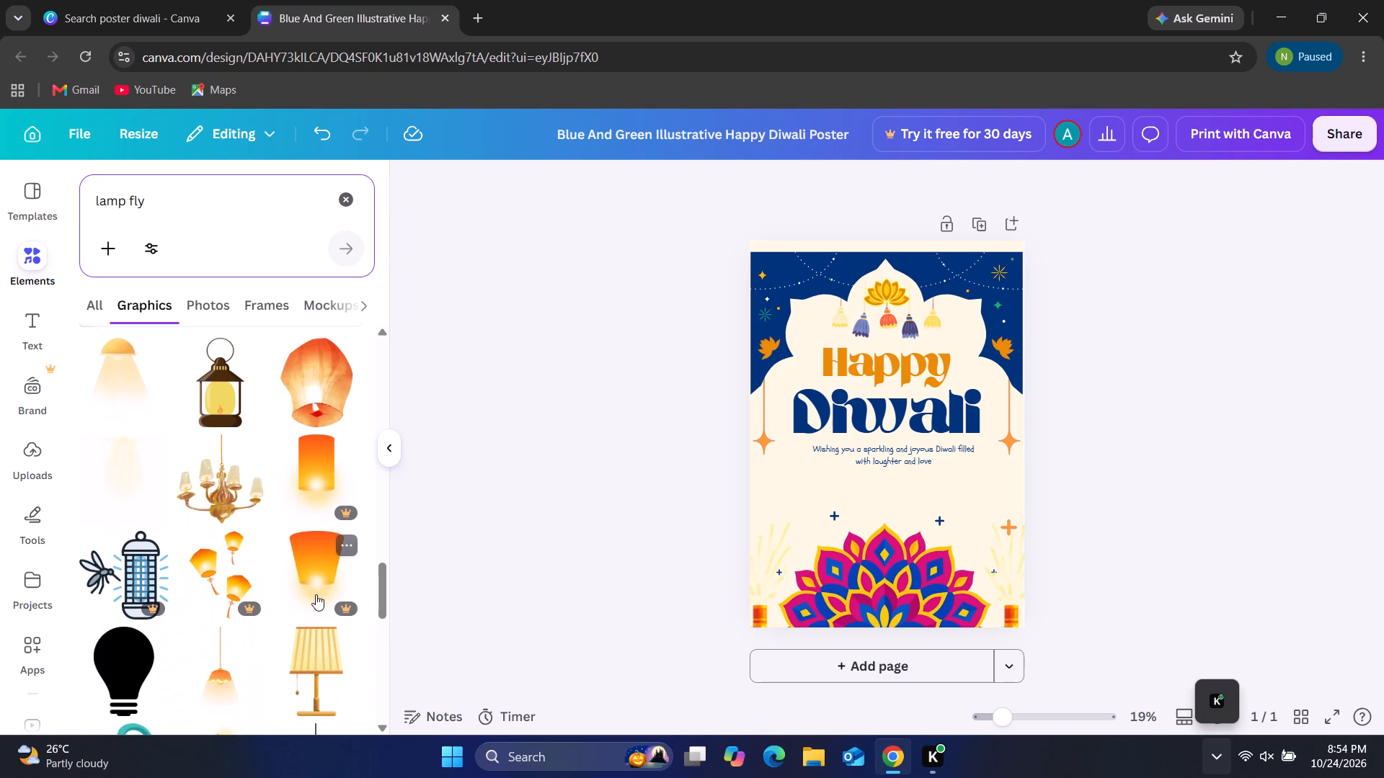
scroll(316, 594, down, 2)
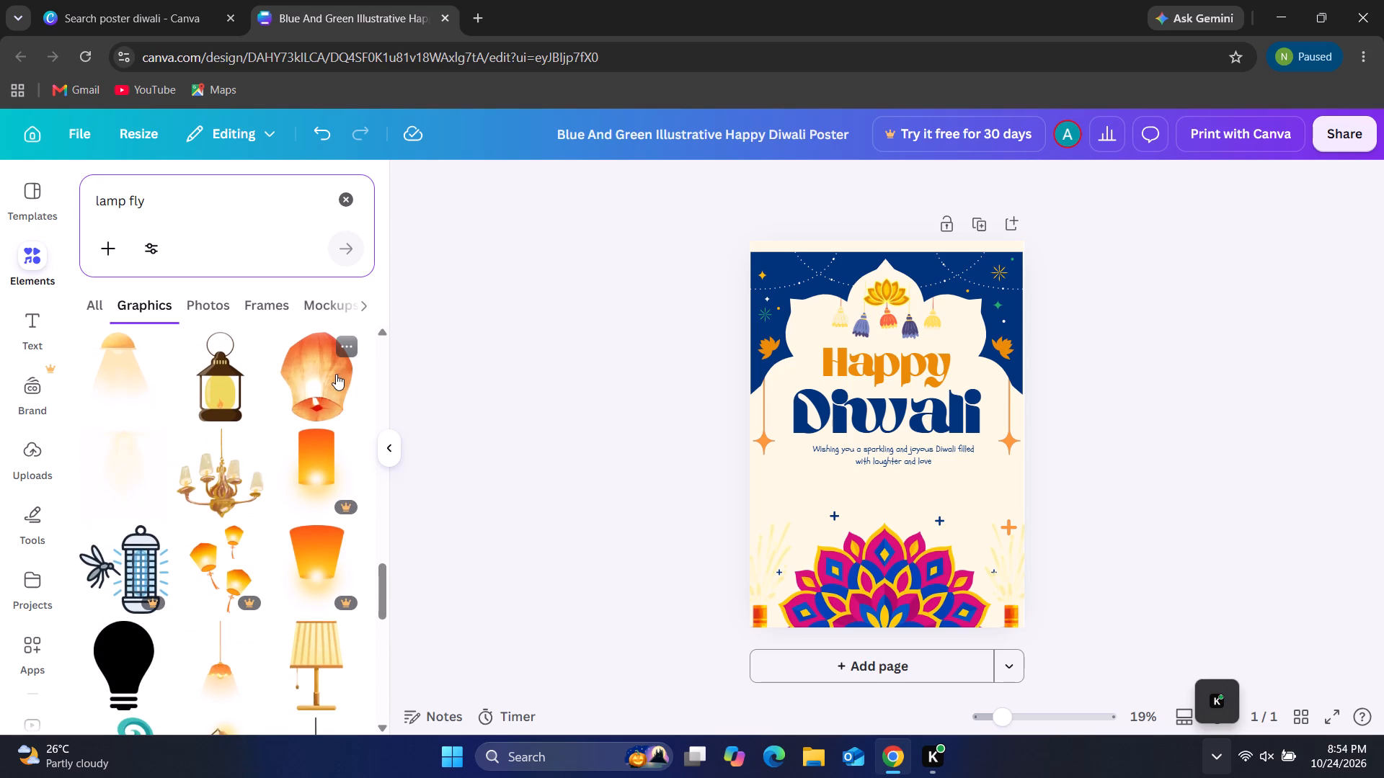
Add the red-orange sky lantern graphic, shrink it to a small accent and place it above the poster's left firecracker.
click(336, 372)
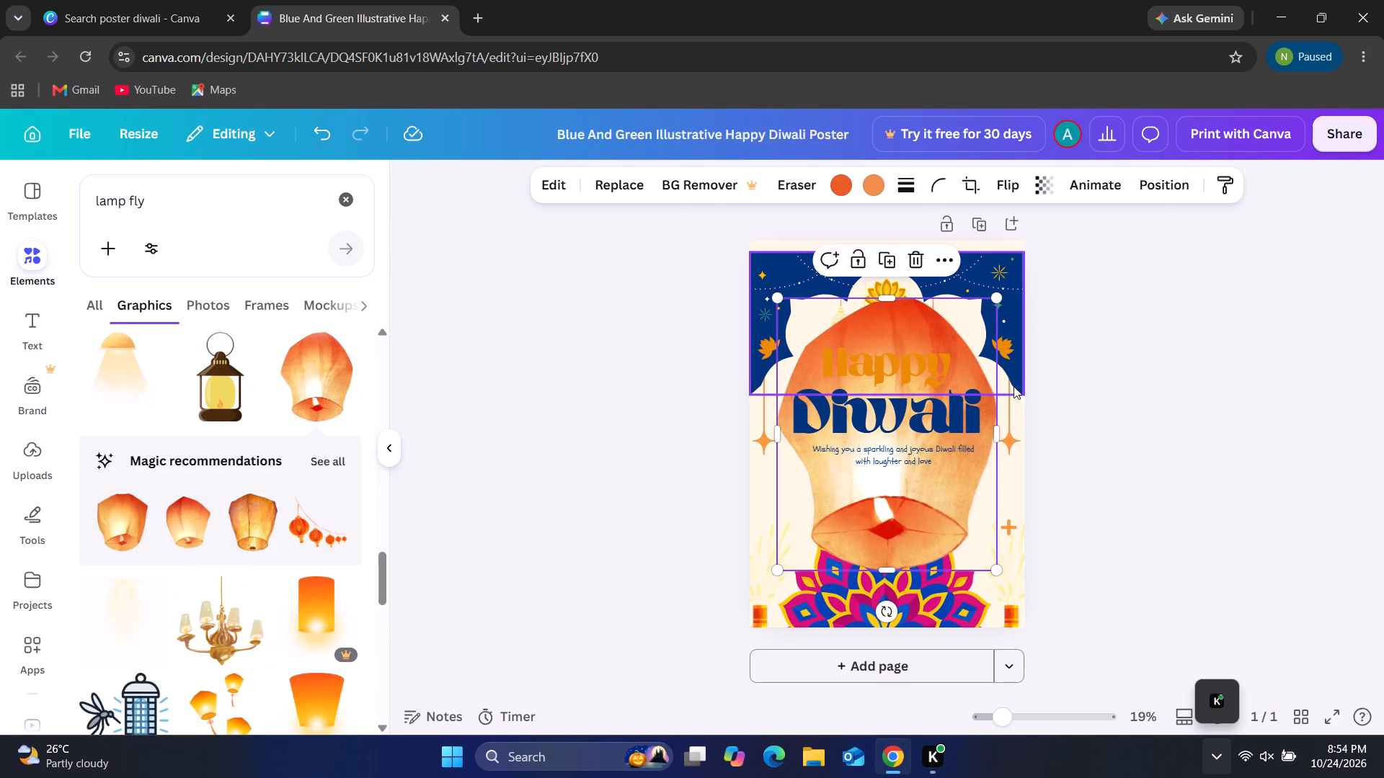
drag(995, 291, 825, 547)
drag(808, 613, 805, 556)
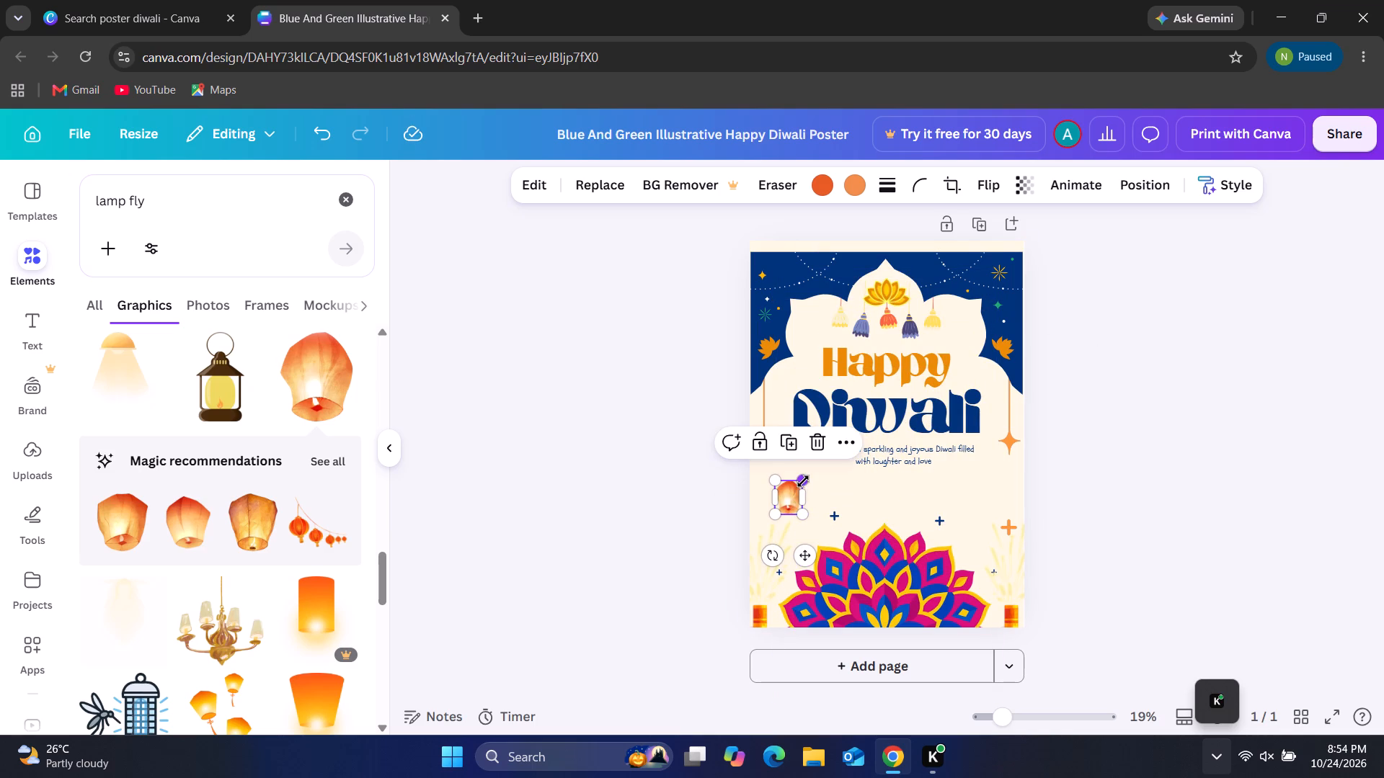
drag(803, 480, 797, 495)
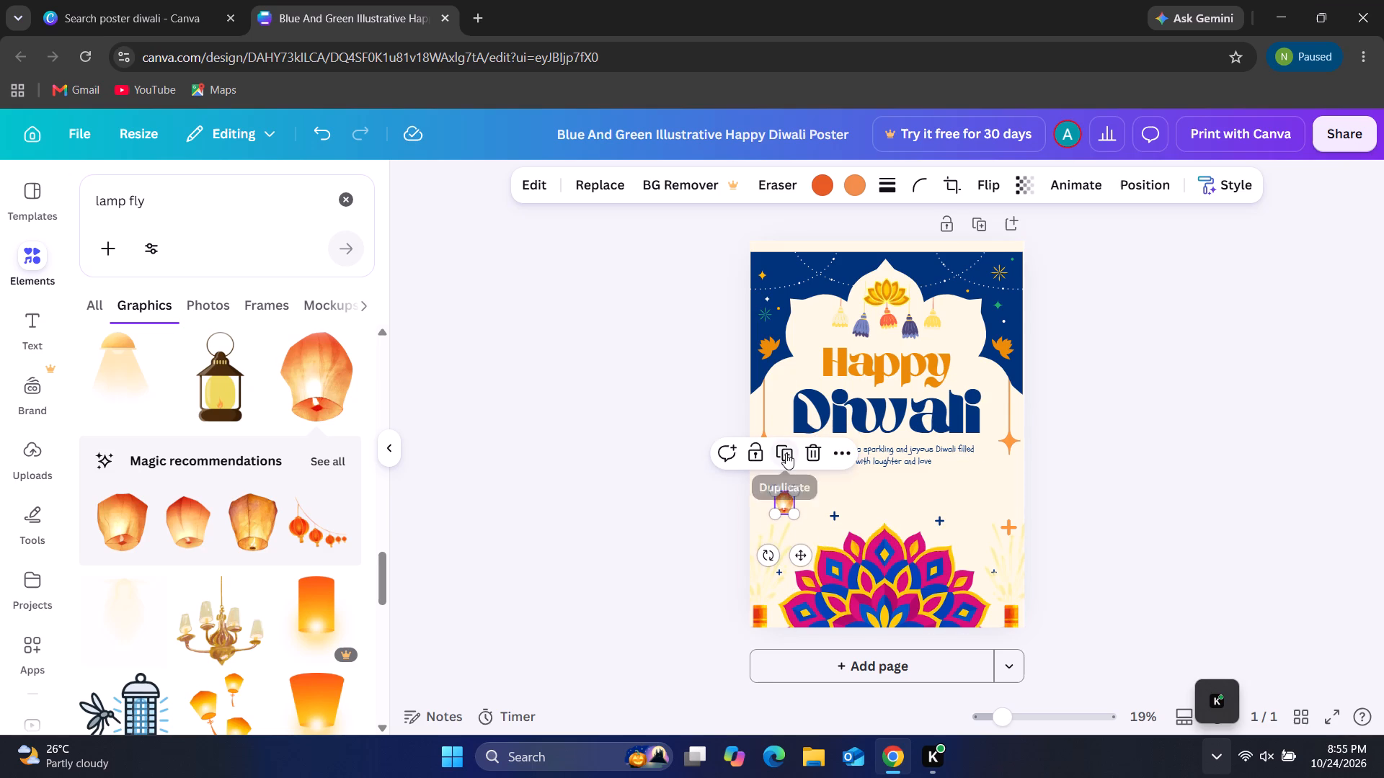
Duplicate the sky lantern, place the copy above the poster's right firecracker and make it slightly larger than the original.
click(786, 454)
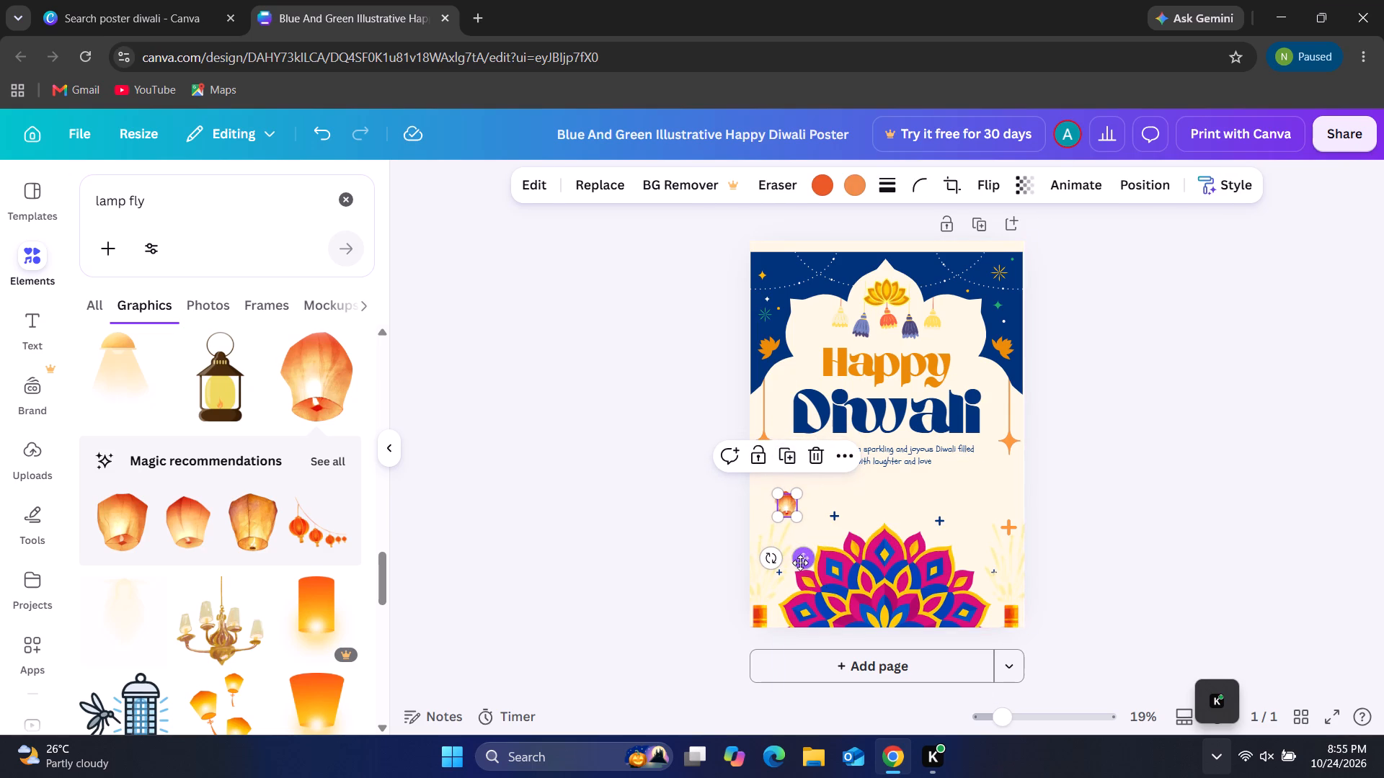
drag(801, 560, 985, 554)
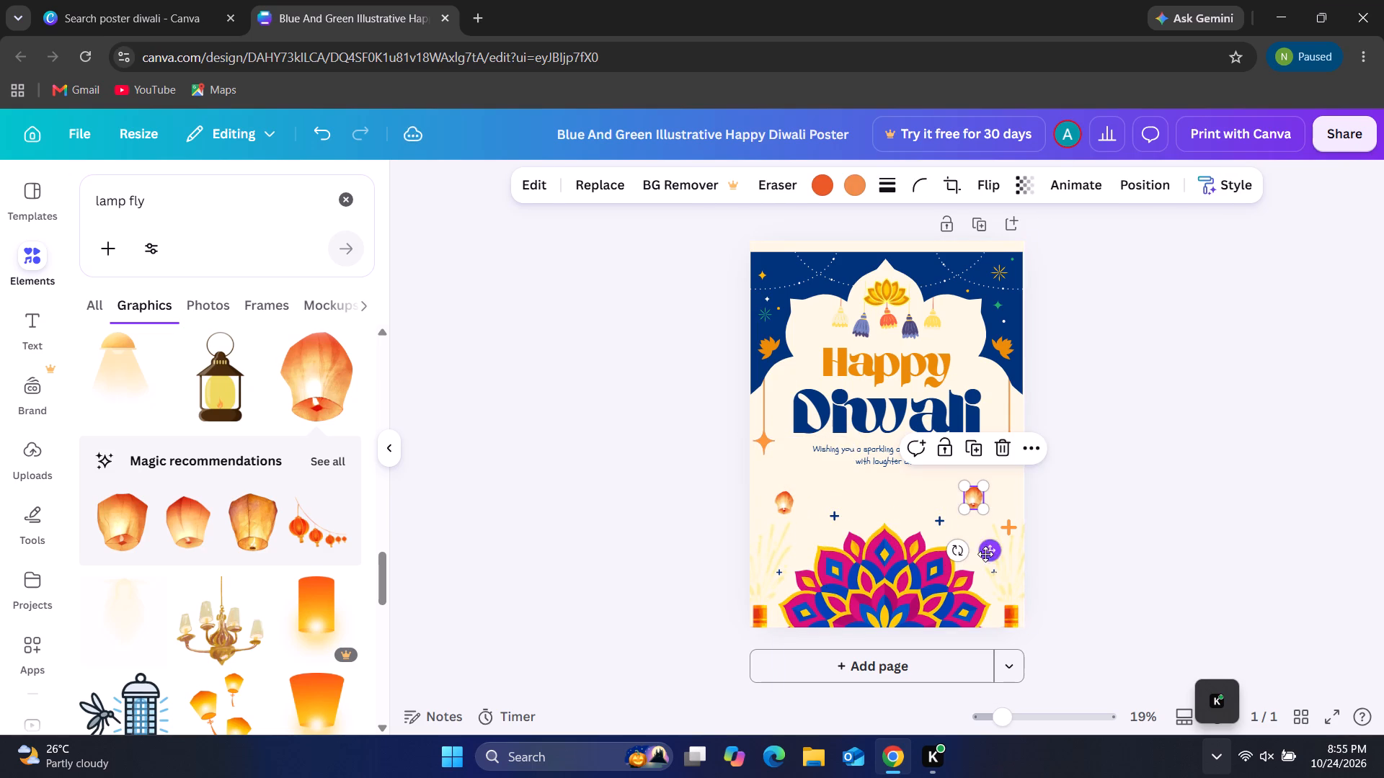
drag(985, 485, 1007, 459)
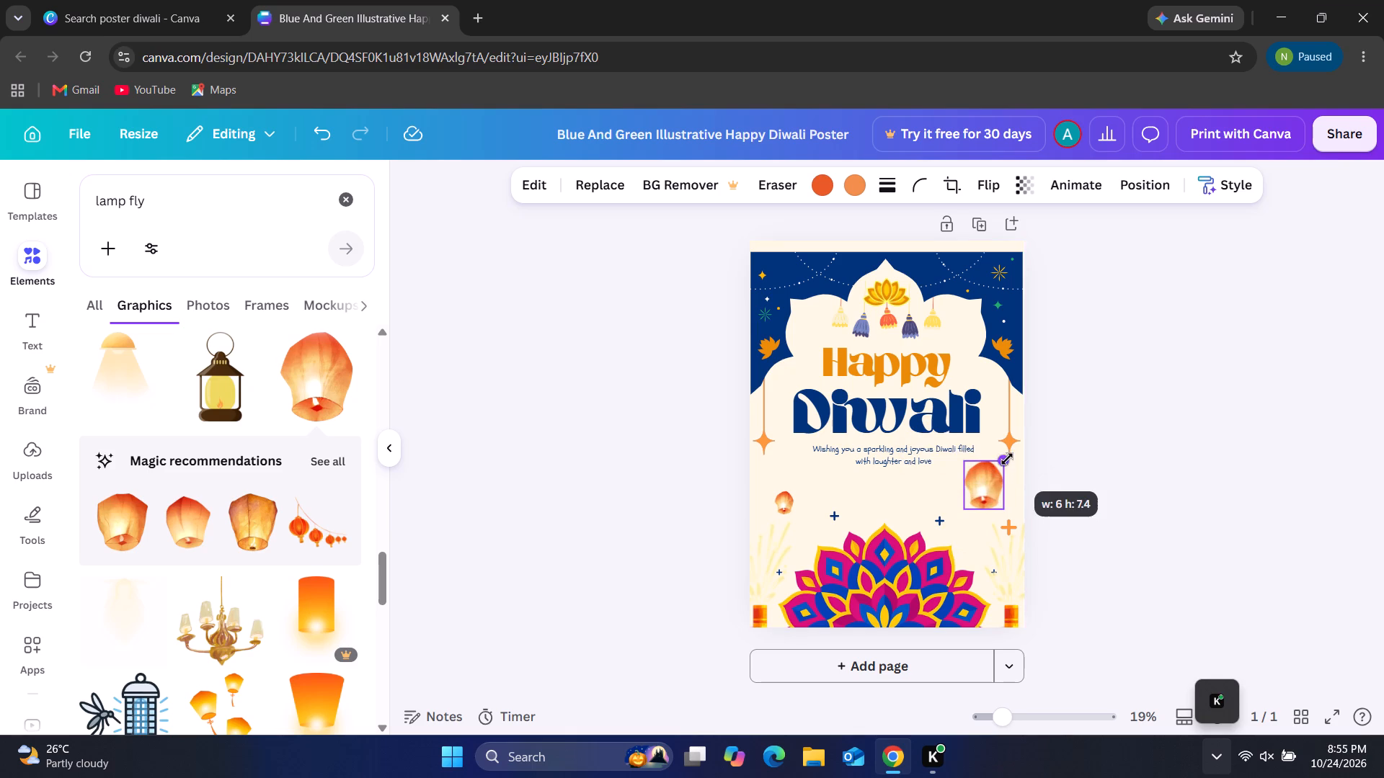
drag(1007, 459, 1000, 474)
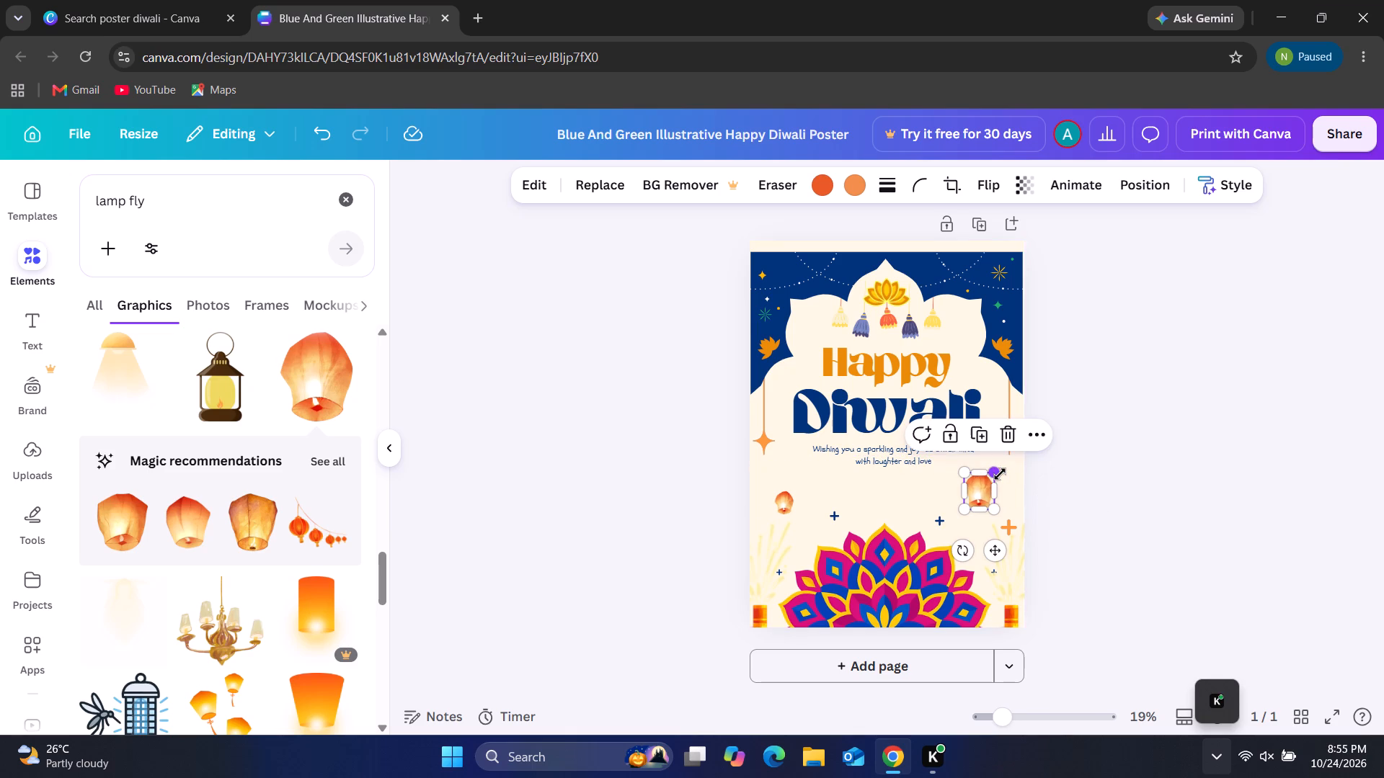
click(861, 491)
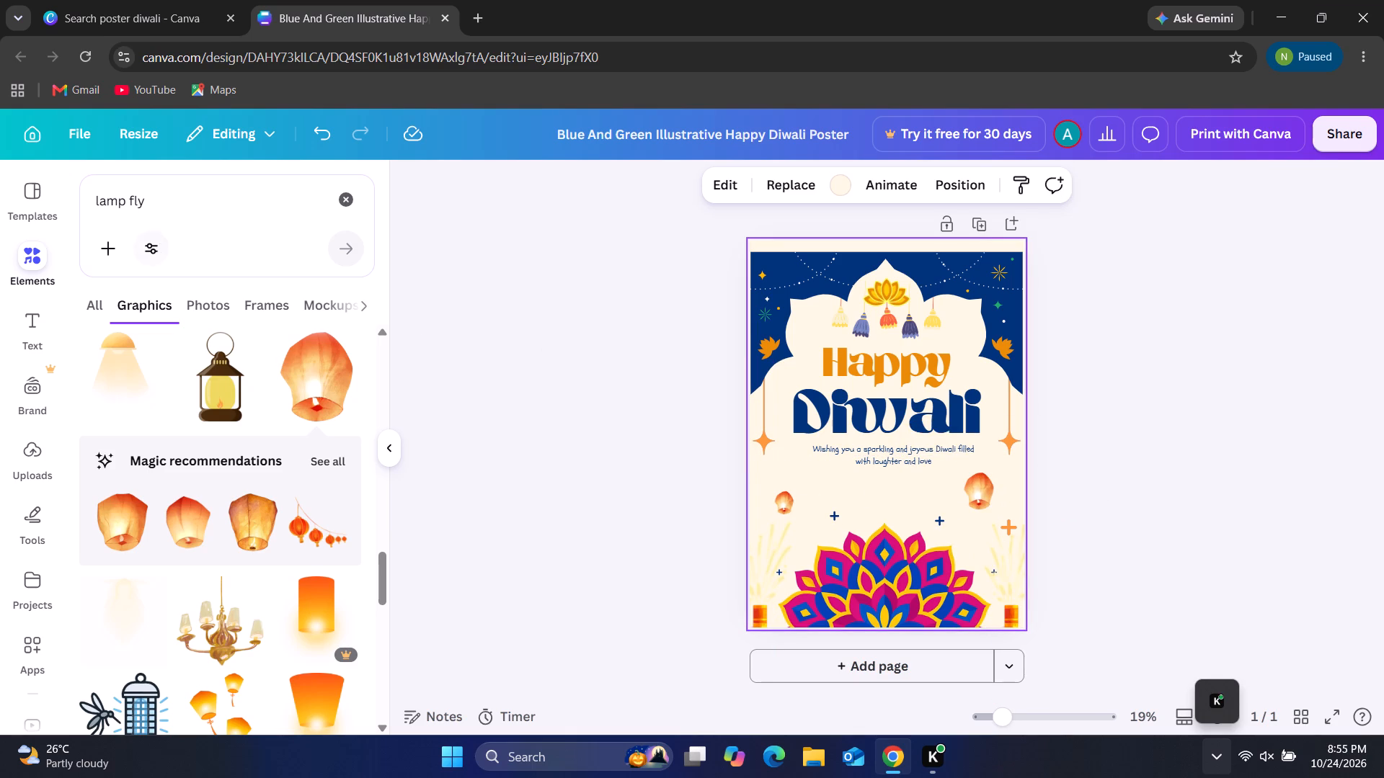
Replace the element search with "sparkle" and run it.
click(172, 202)
key(BackSpace)
key(BackSpace)
key(BackSpace)
key(BackSpace)
key(BackSpace)
key(BackSpace)
key(BackSpace)
key(BackSpace)
key(BackSpace)
key(BackSpace)
key(BackSpace)
key(BackSpace)
key(BackSpace)
key(BackSpace)
key(BackSpace)
key(BackSpace)
key(BackSpace)
key(BackSpace)
key(BackSpace)
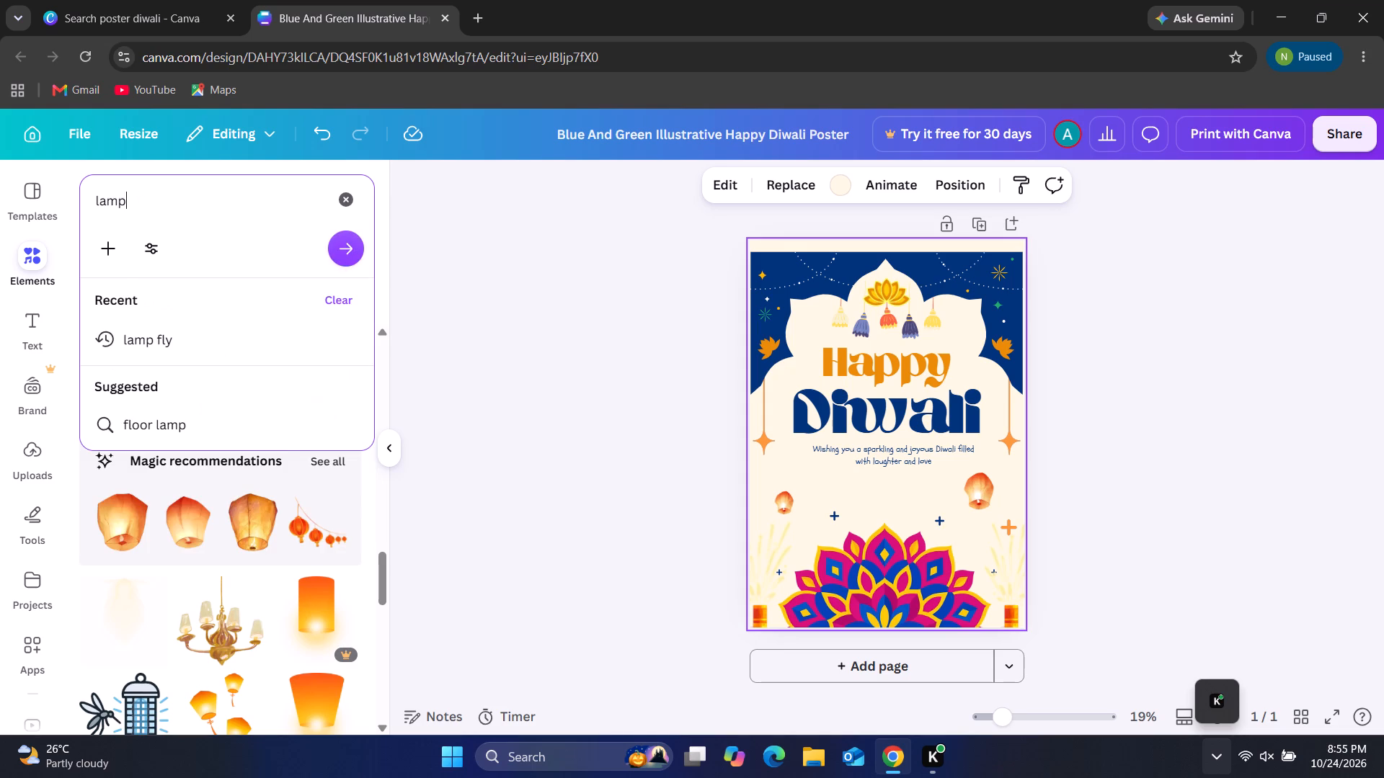
text(sp)
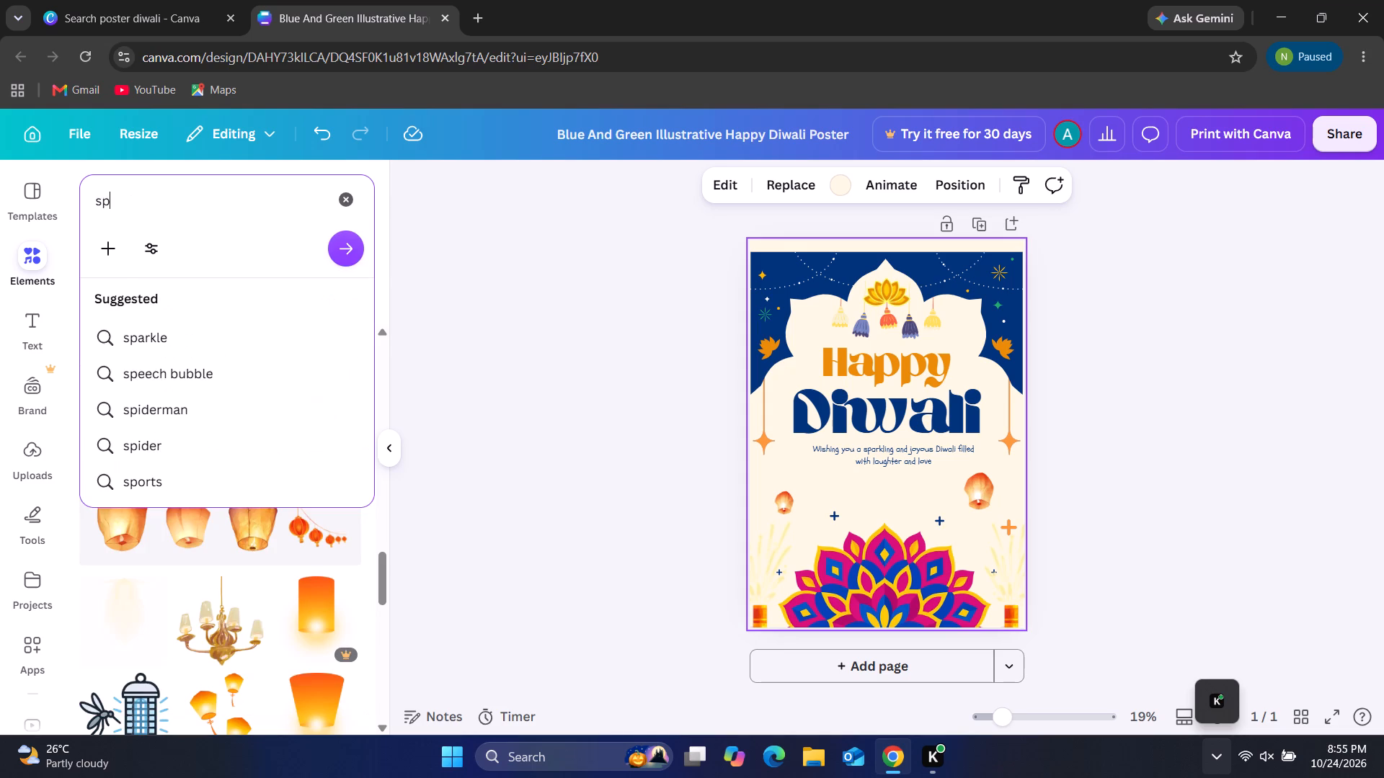
text(ar)
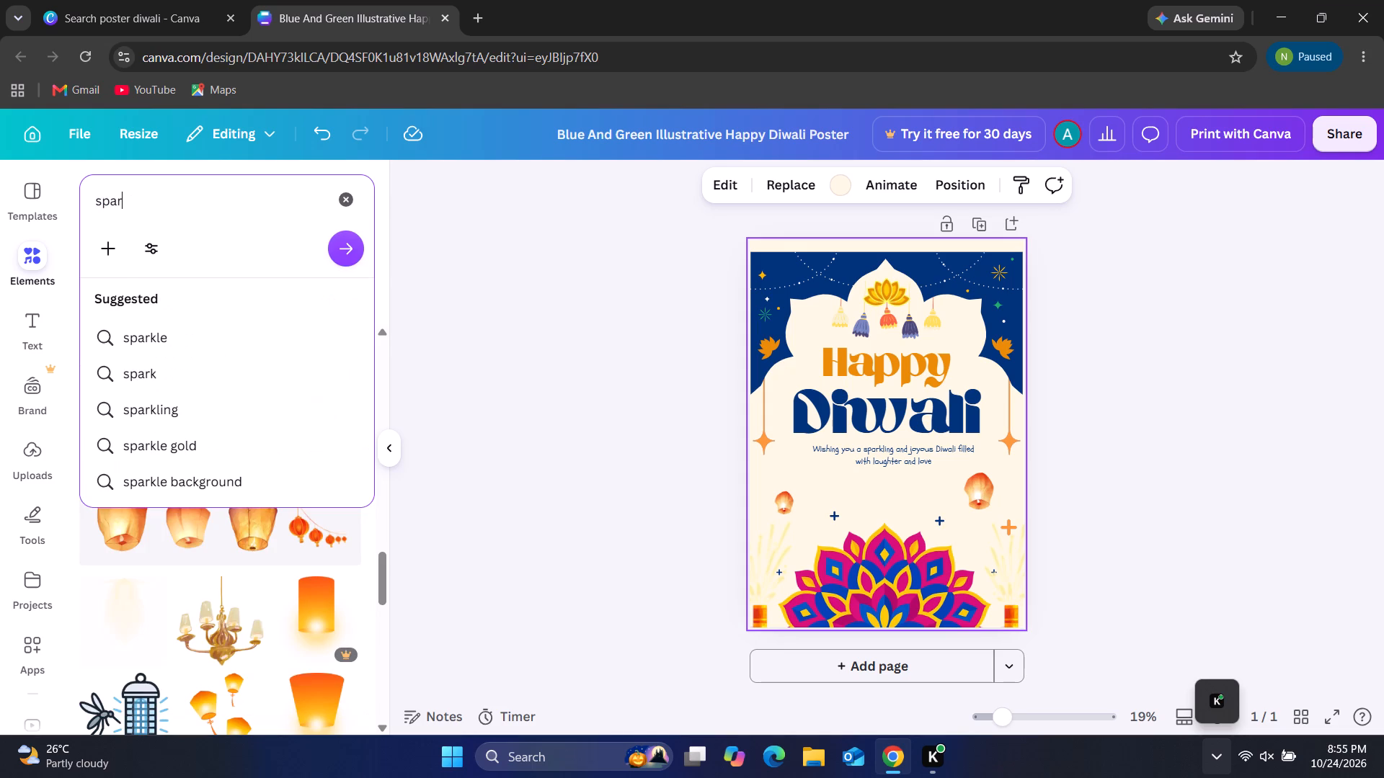
text(kle)
key(Return)
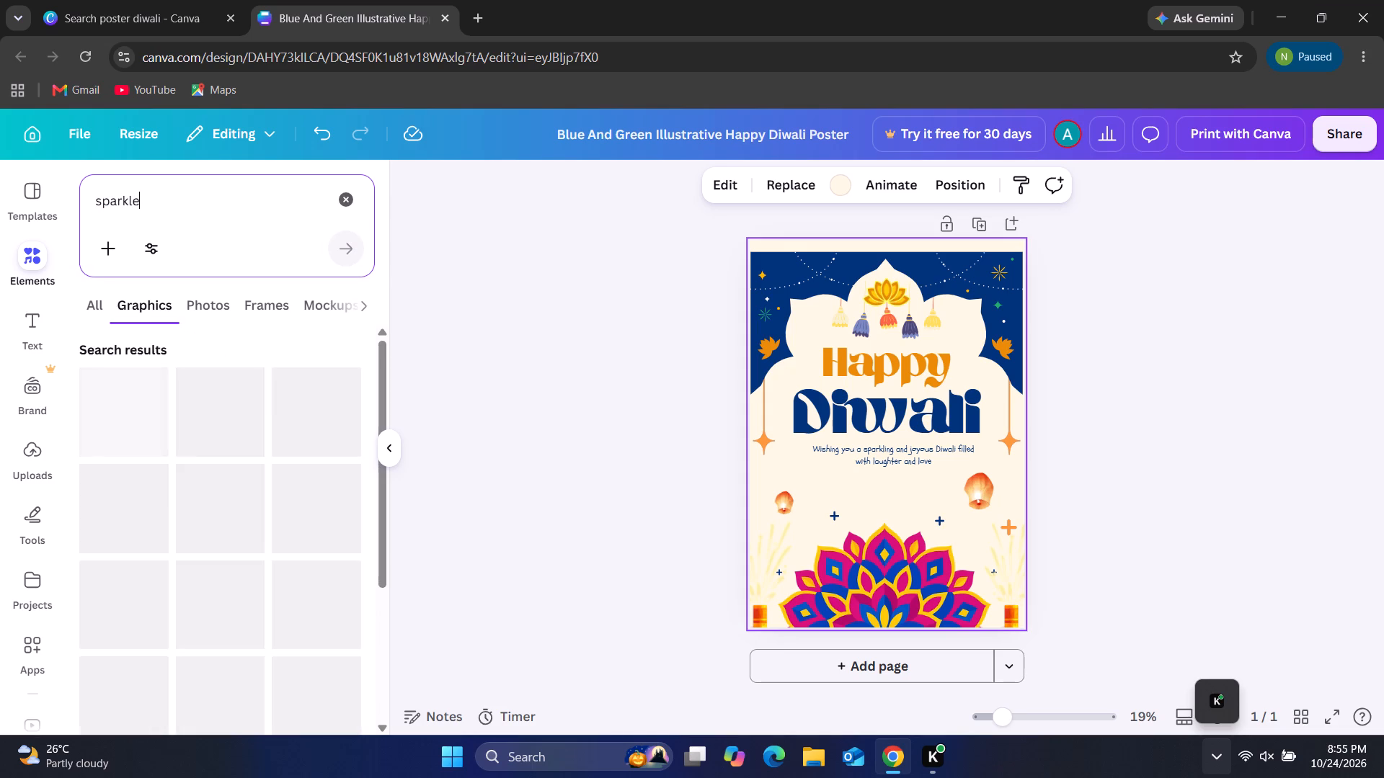
Add the yellow three-star sparkle graphic, shrink it and place it beside the left sky lantern, above the rangoli.
scroll(300, 496, down, 1)
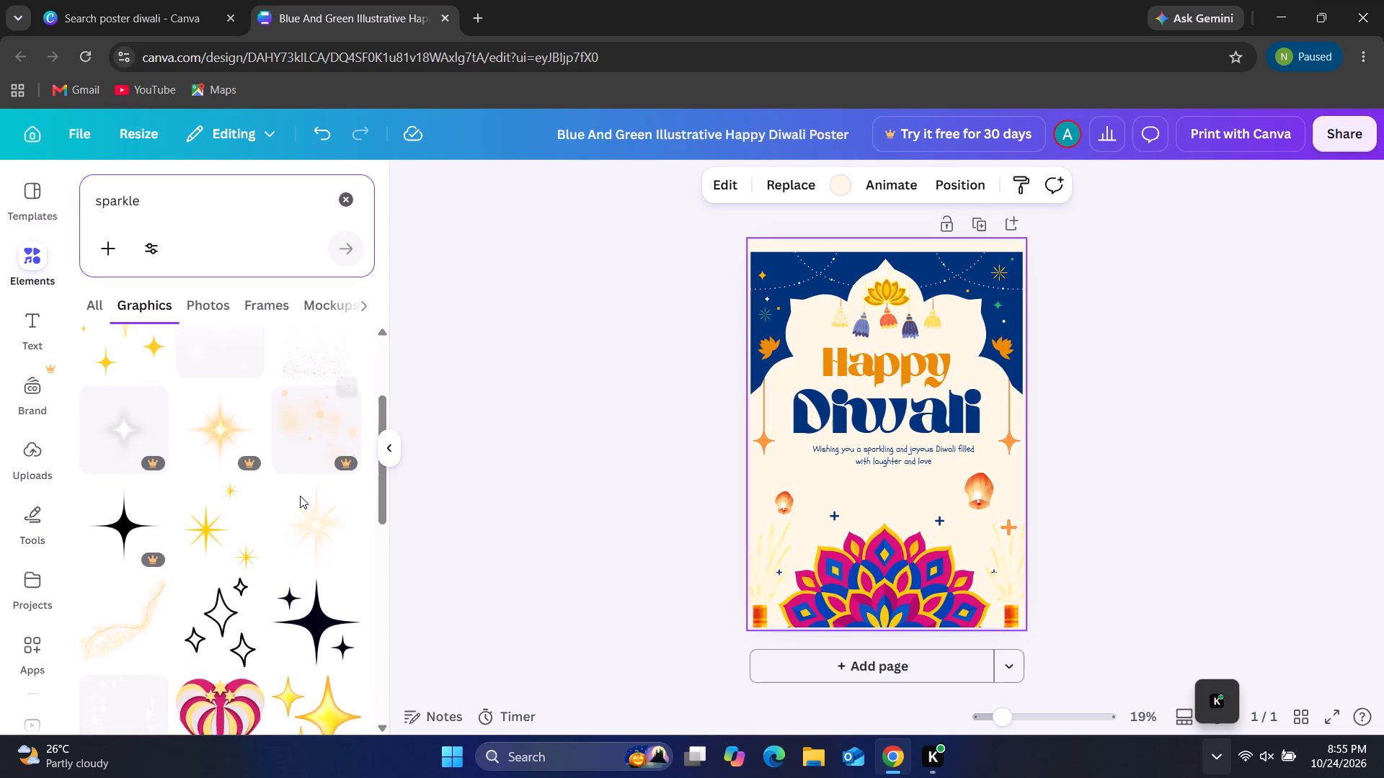
scroll(300, 496, down, 2)
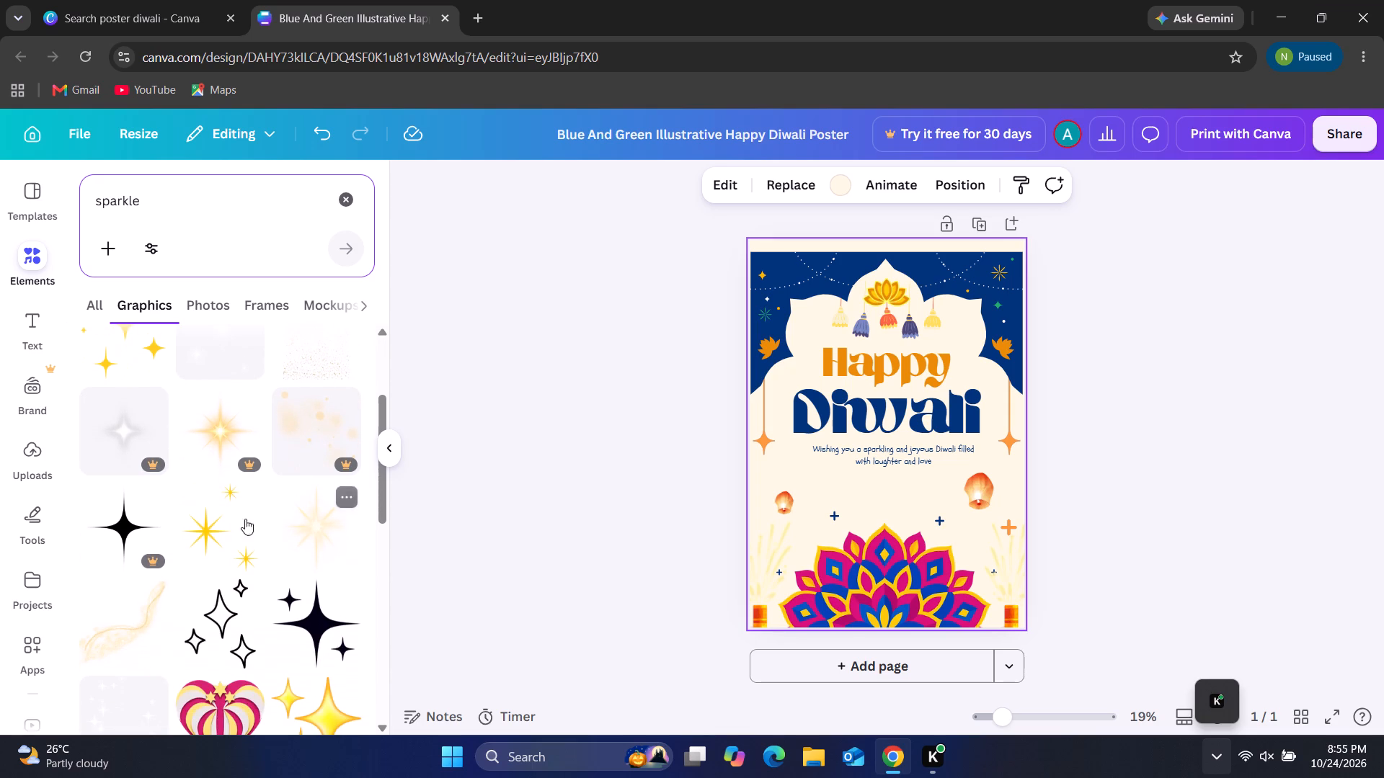
click(213, 521)
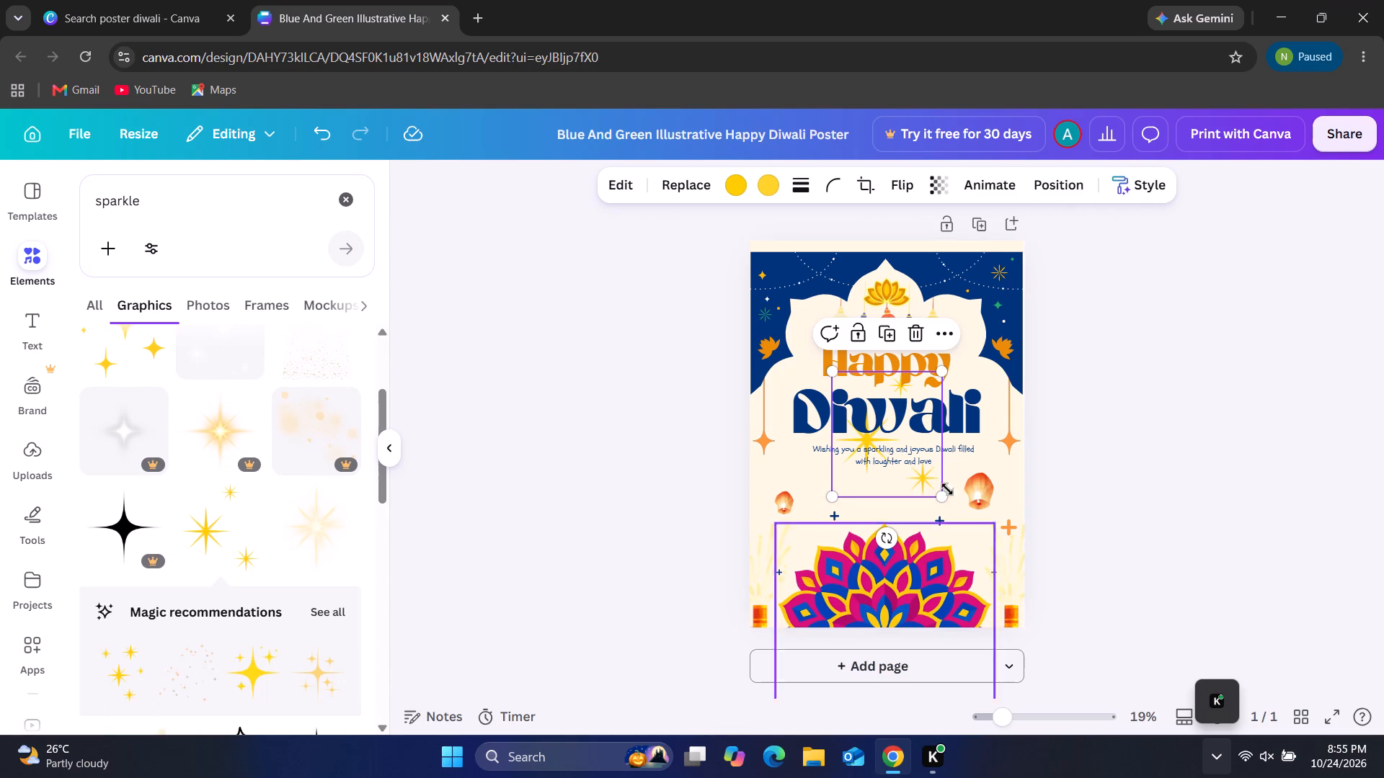
drag(892, 475, 828, 380)
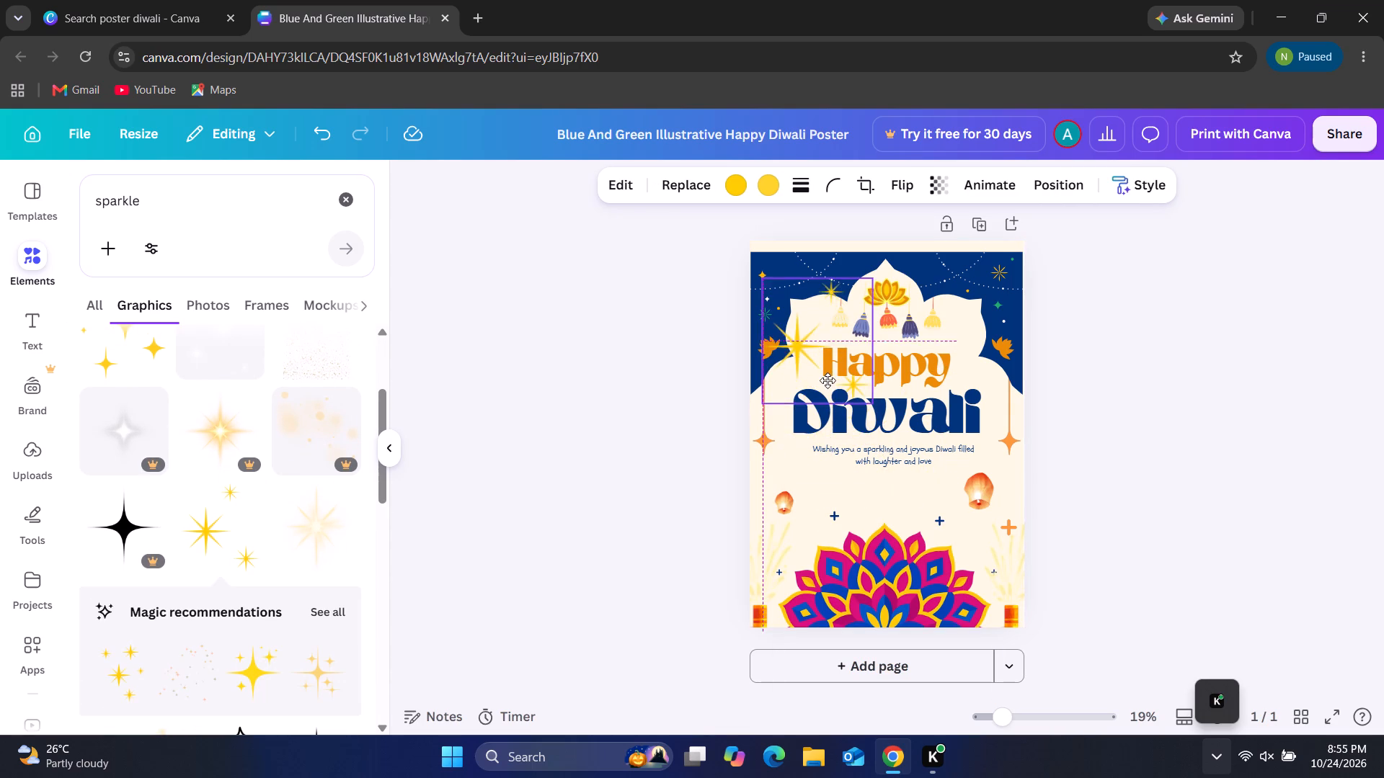
drag(828, 380, 830, 506)
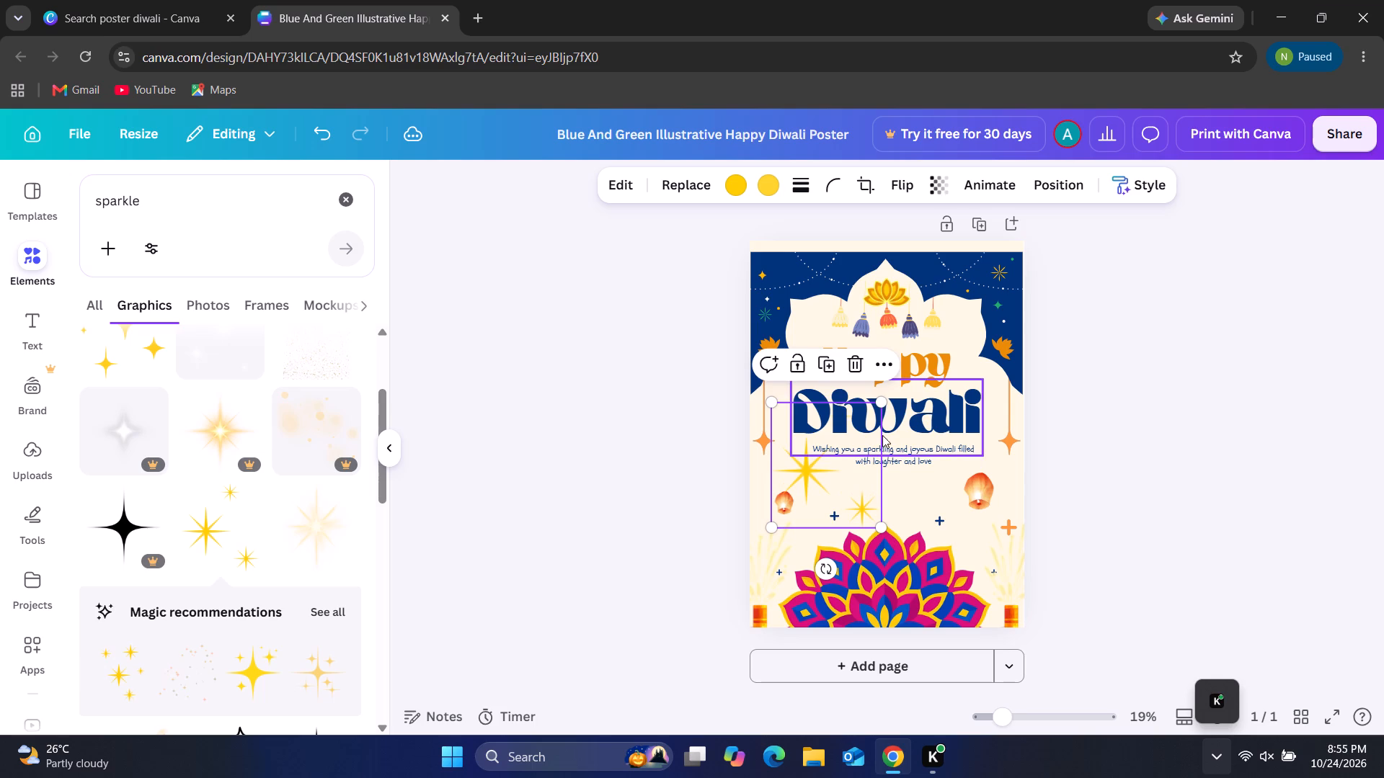
drag(883, 403, 849, 460)
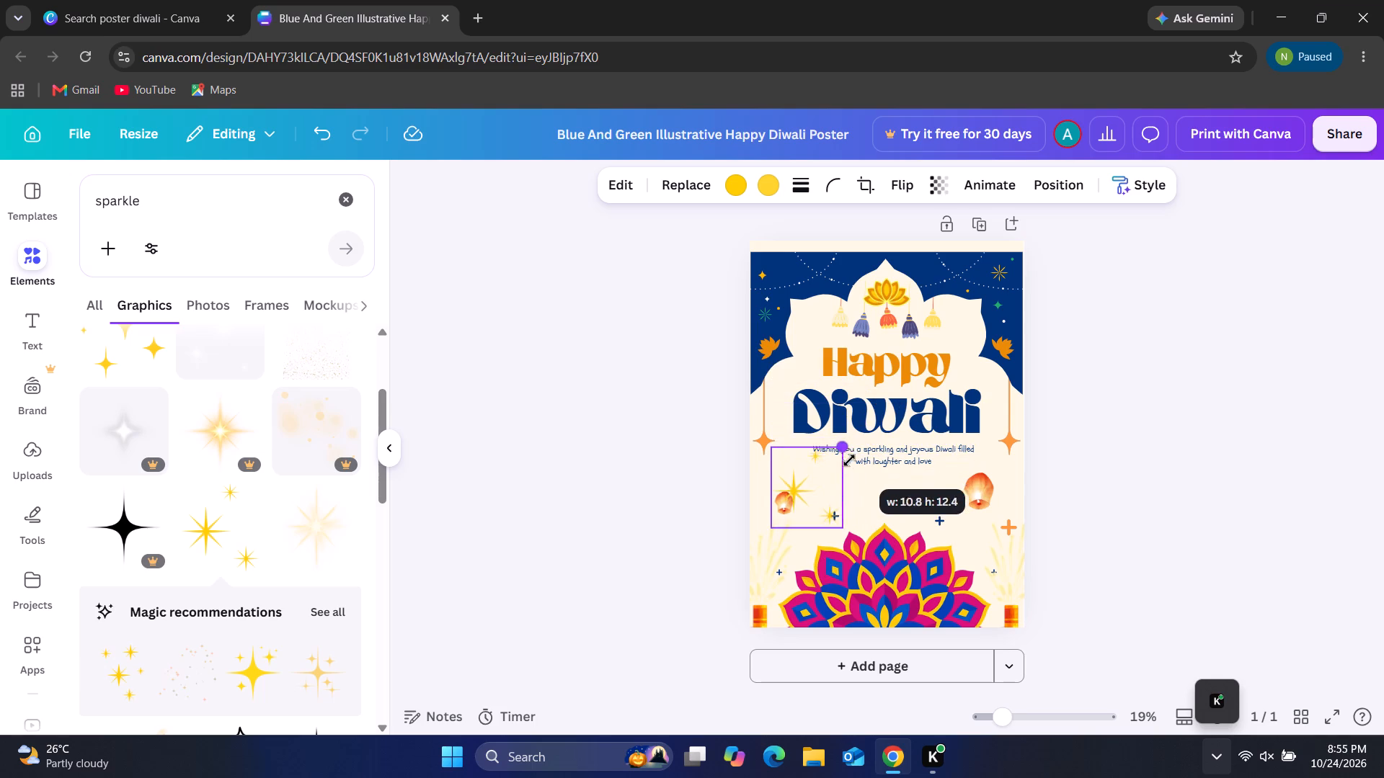
drag(849, 460, 848, 461)
drag(820, 491, 843, 509)
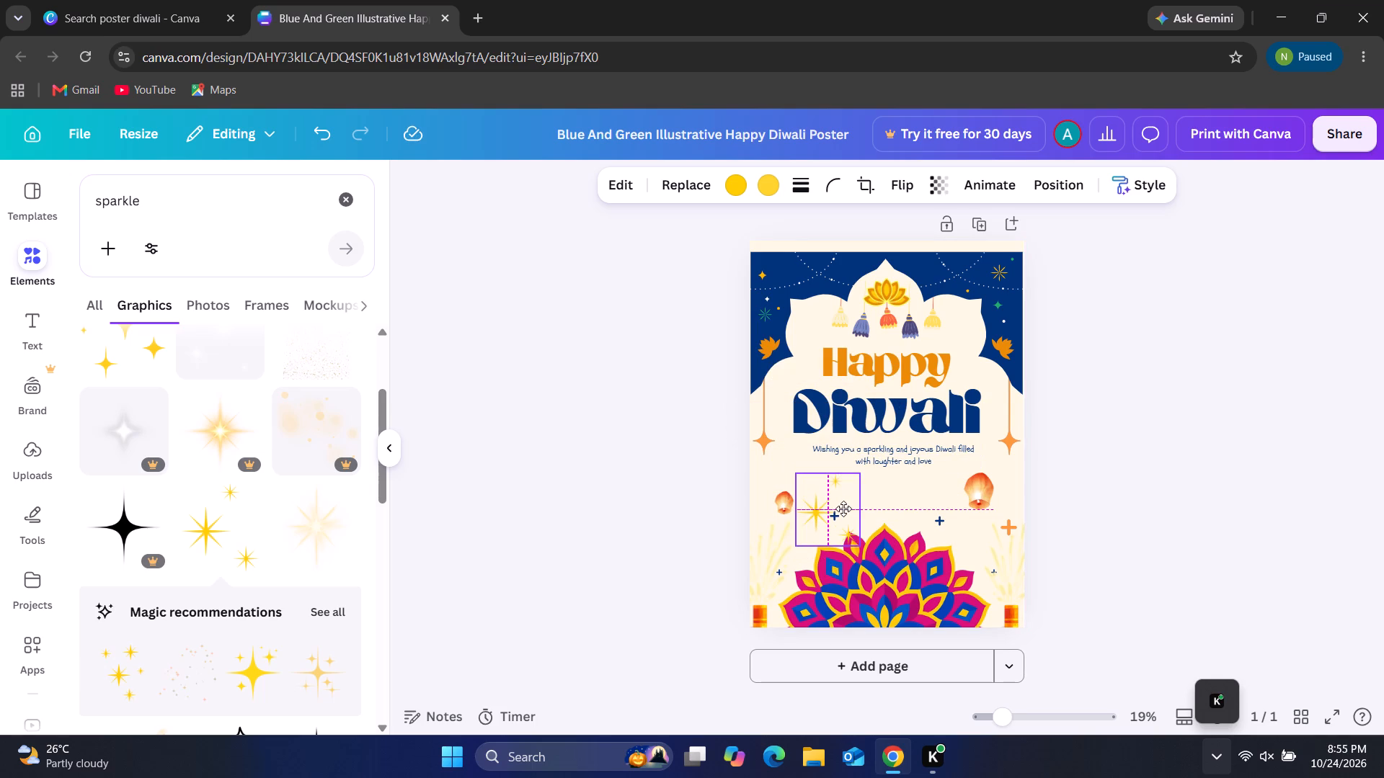
drag(843, 509, 840, 522)
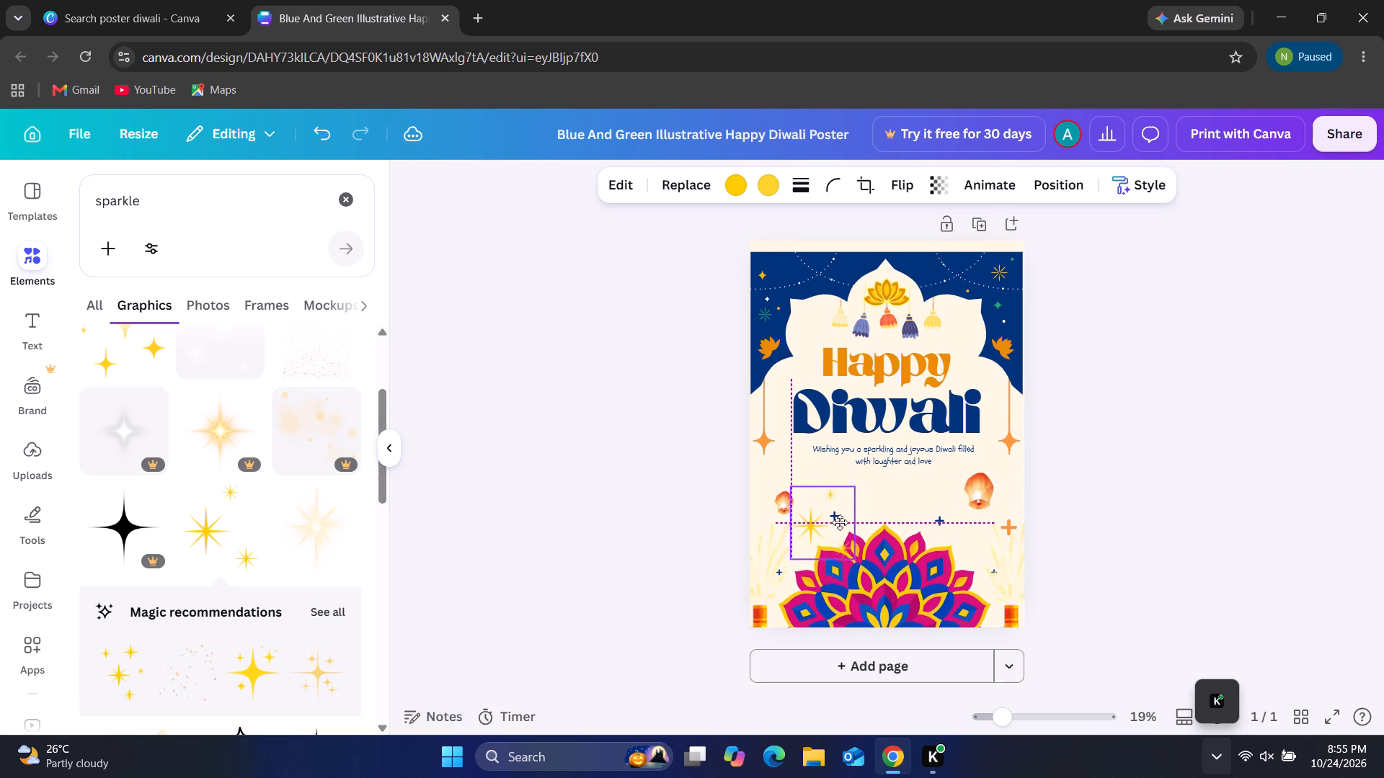
drag(840, 522, 831, 517)
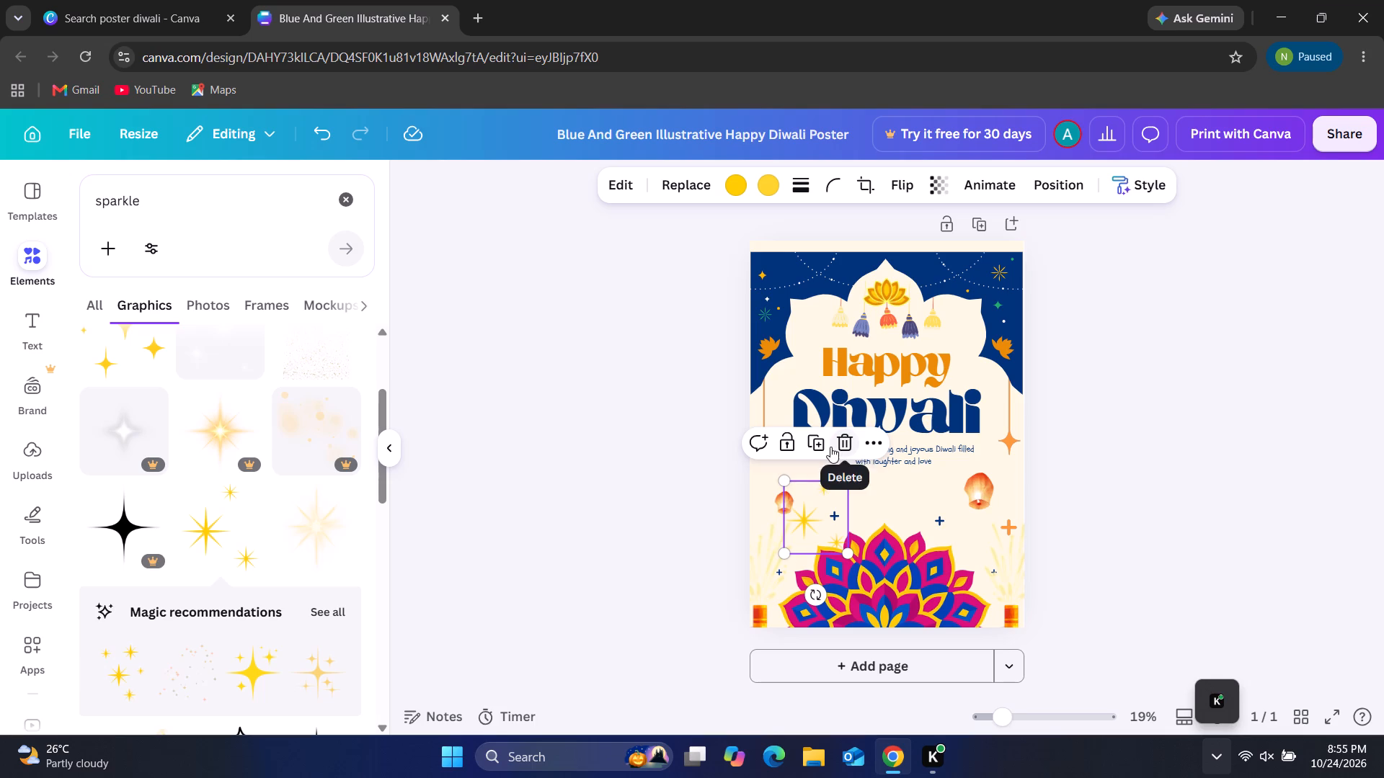
Duplicate the sparkle cluster, move the copy to the right end of "Diwali" and rotate it so its large star faces the poster's edge.
click(823, 446)
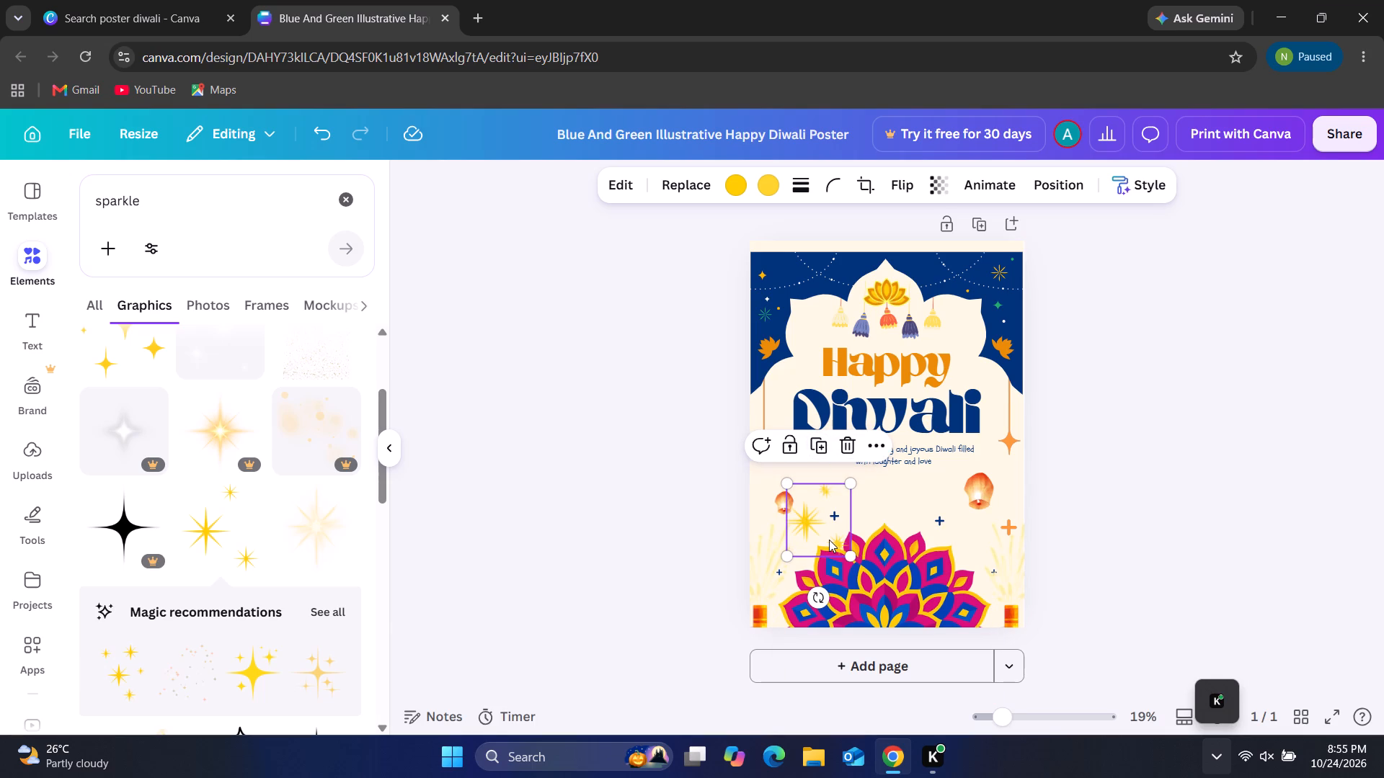
drag(829, 540, 1004, 432)
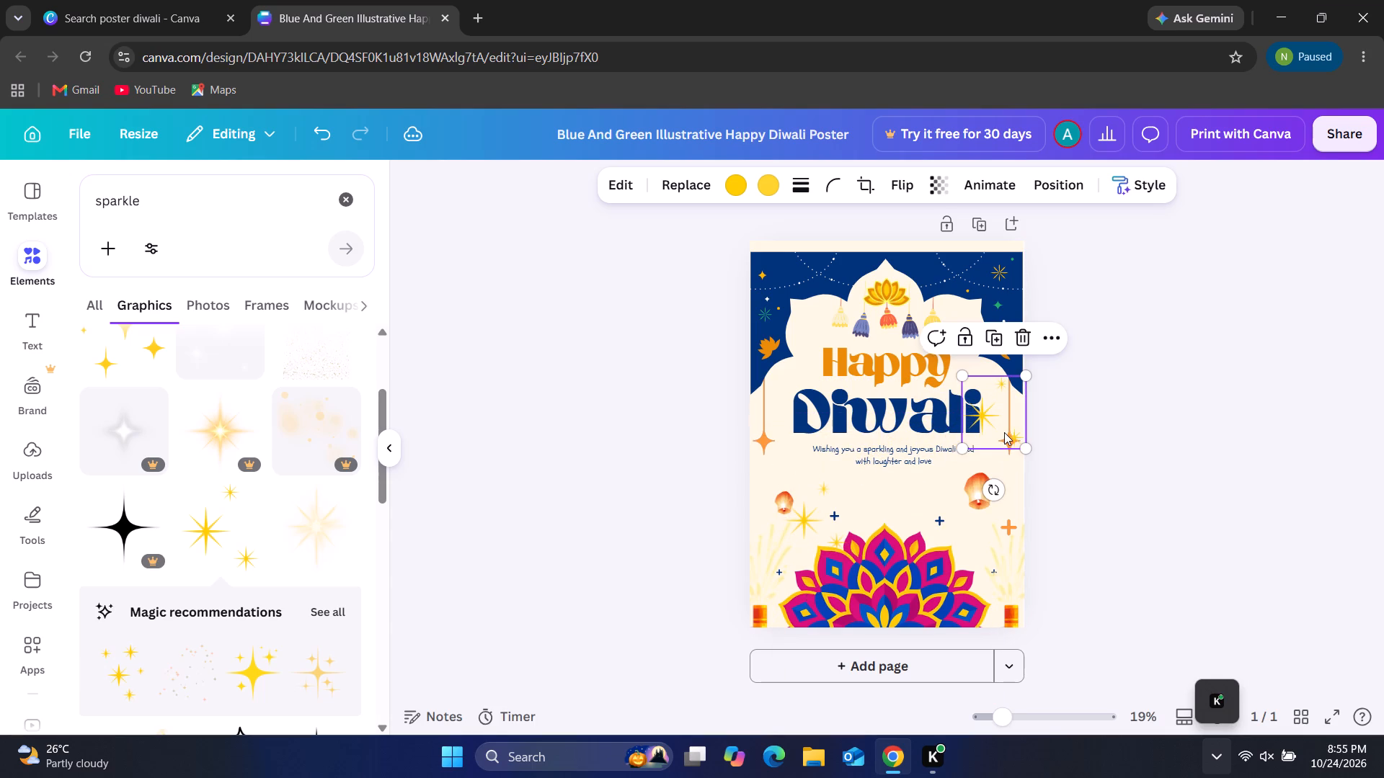
drag(988, 491, 1026, 475)
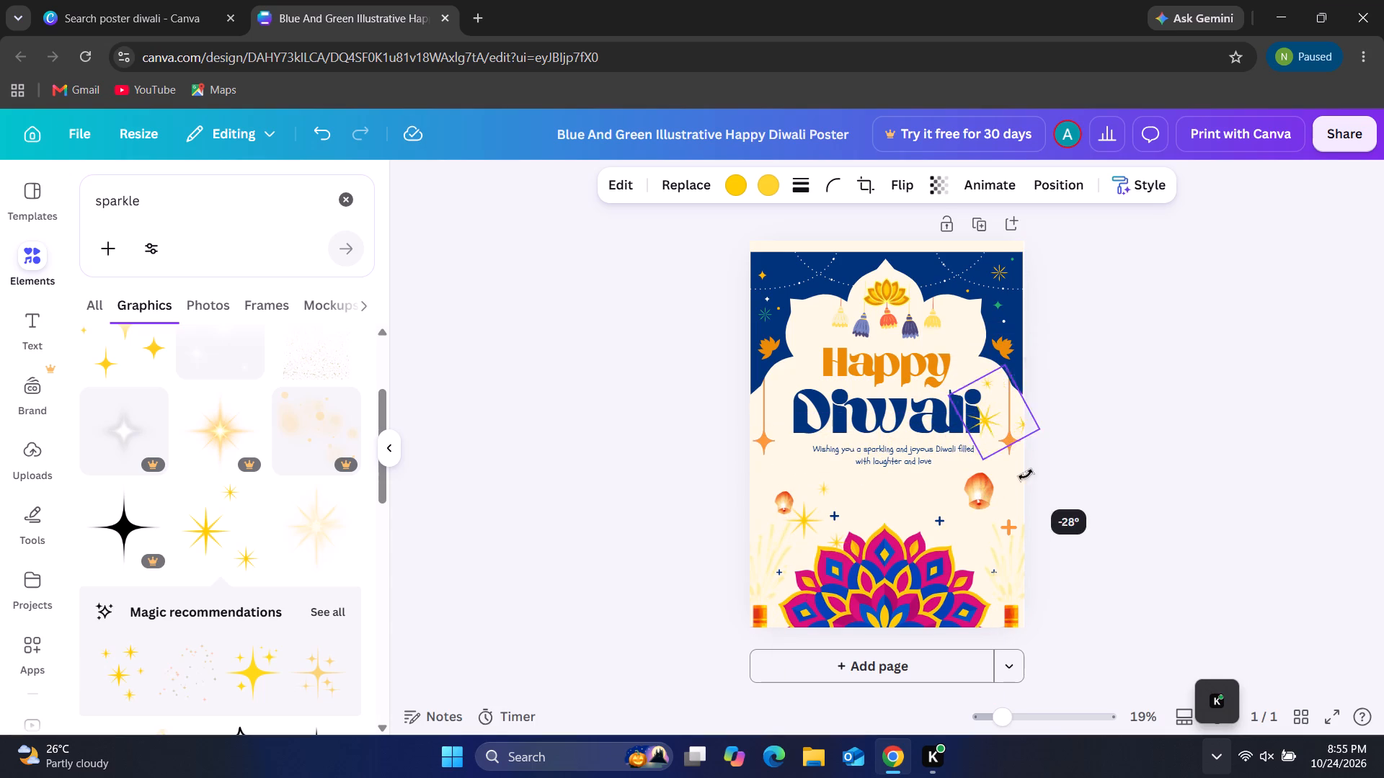
drag(1026, 475, 978, 375)
click(1001, 488)
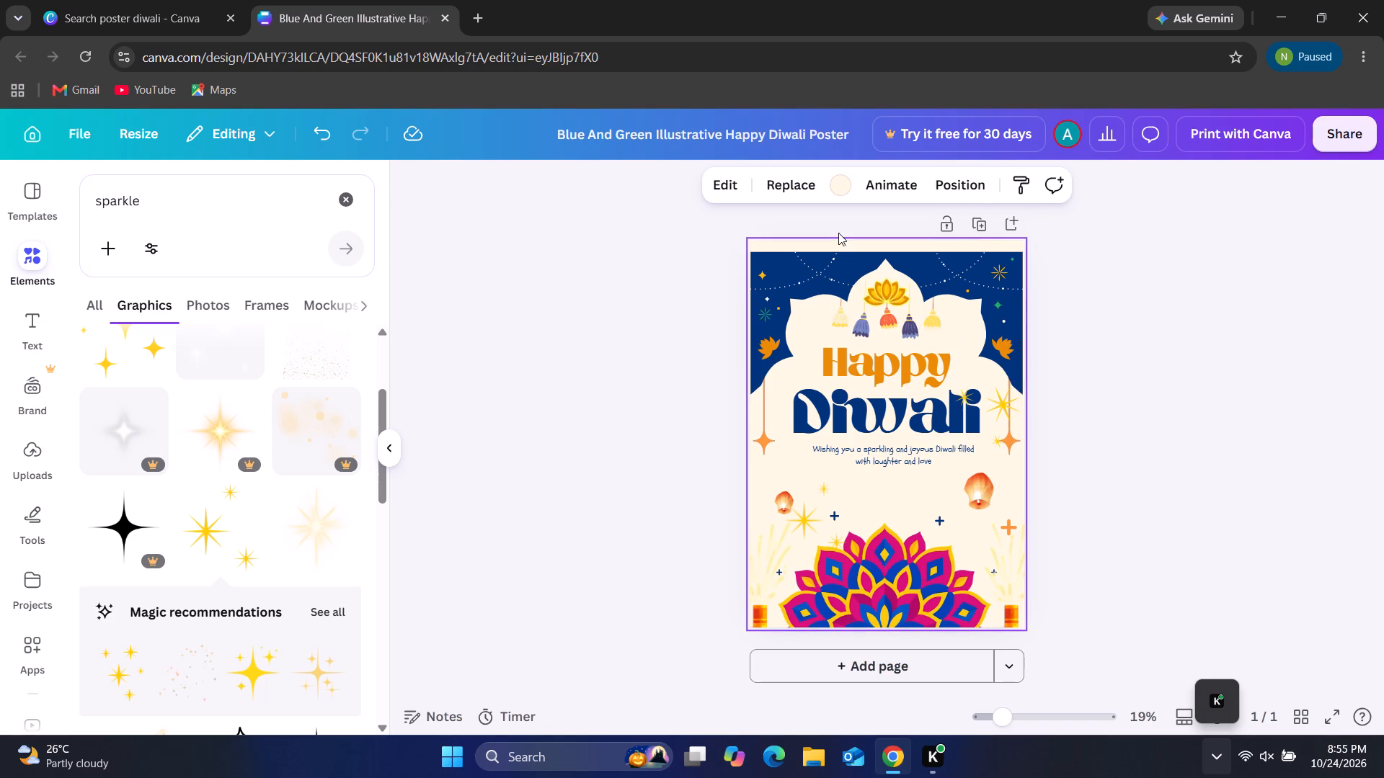
Move the blue arched frame graphic up close to the poster's top edge, aligned with its full width.
drag(790, 261, 788, 248)
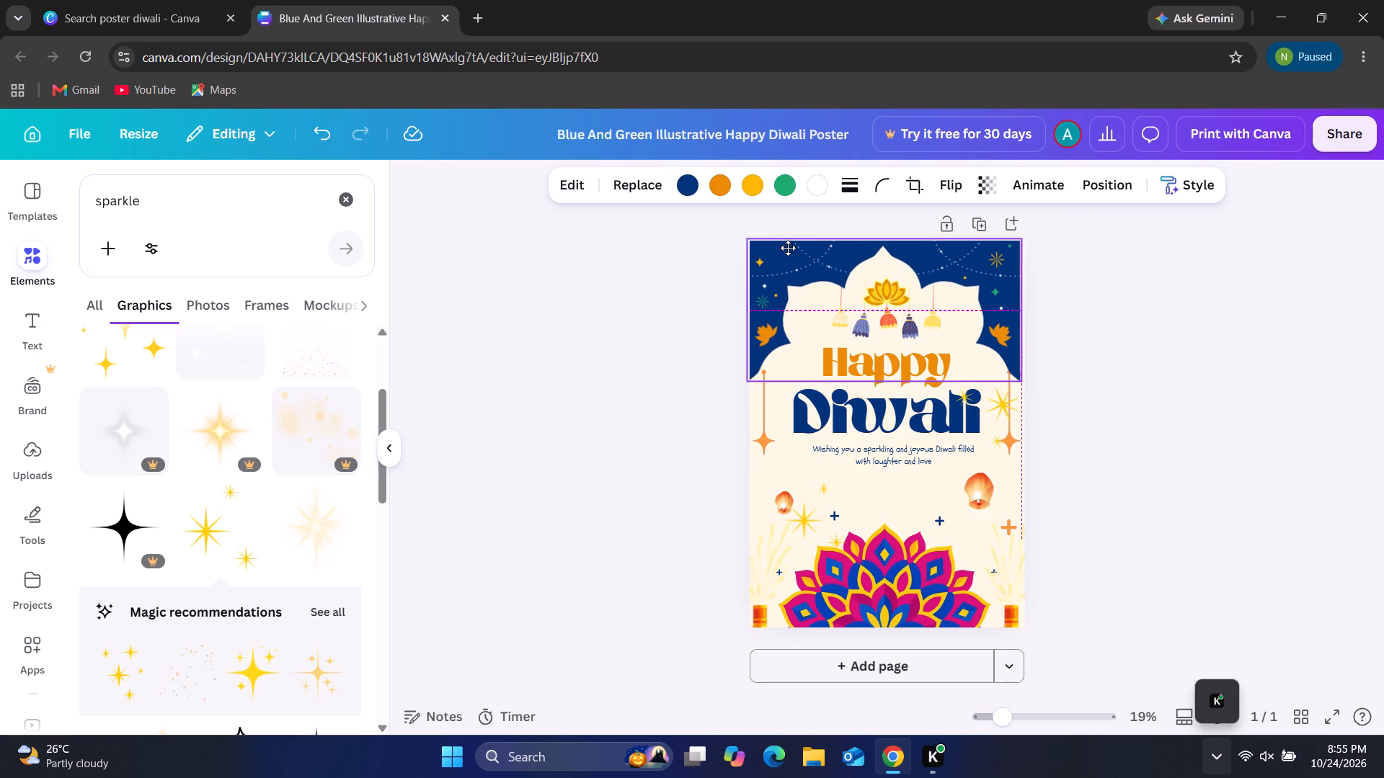
drag(788, 248, 789, 254)
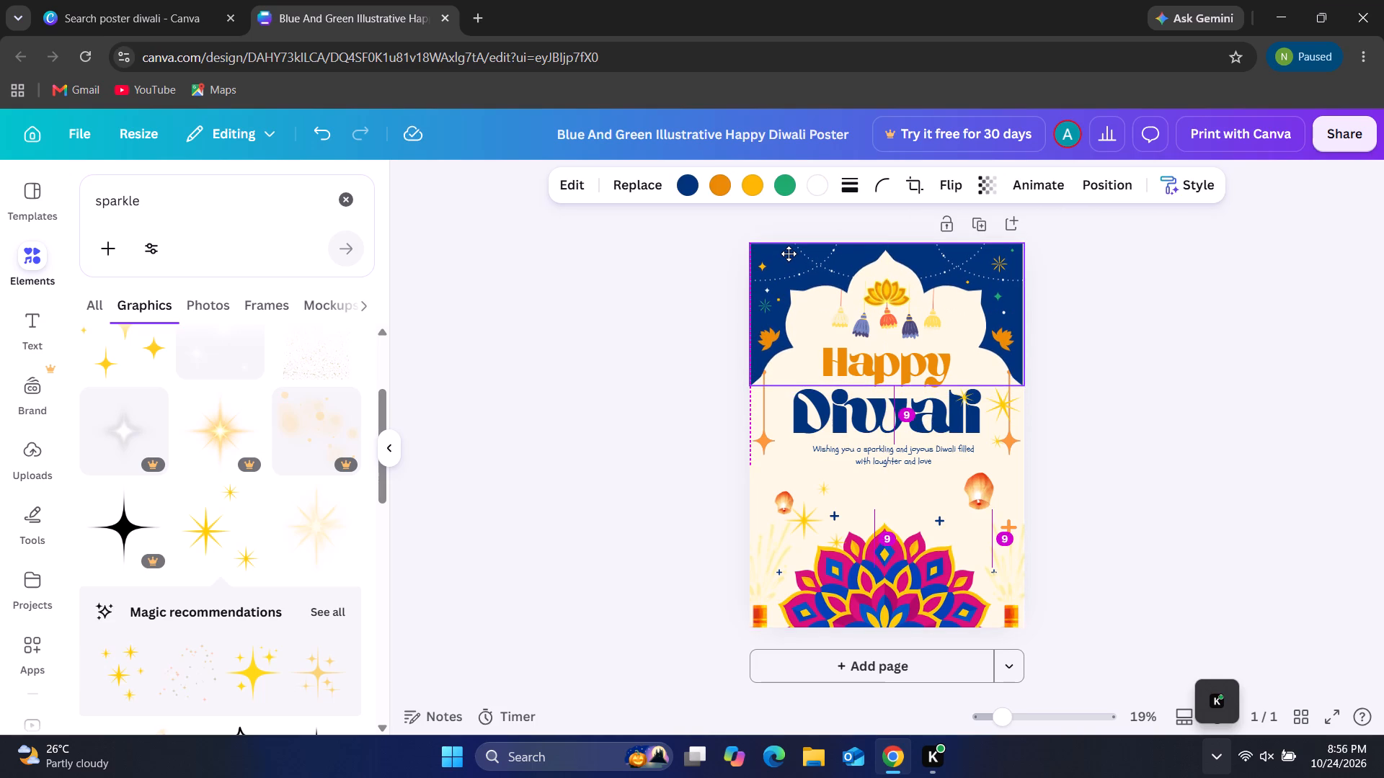
drag(789, 254, 790, 254)
click(1156, 323)
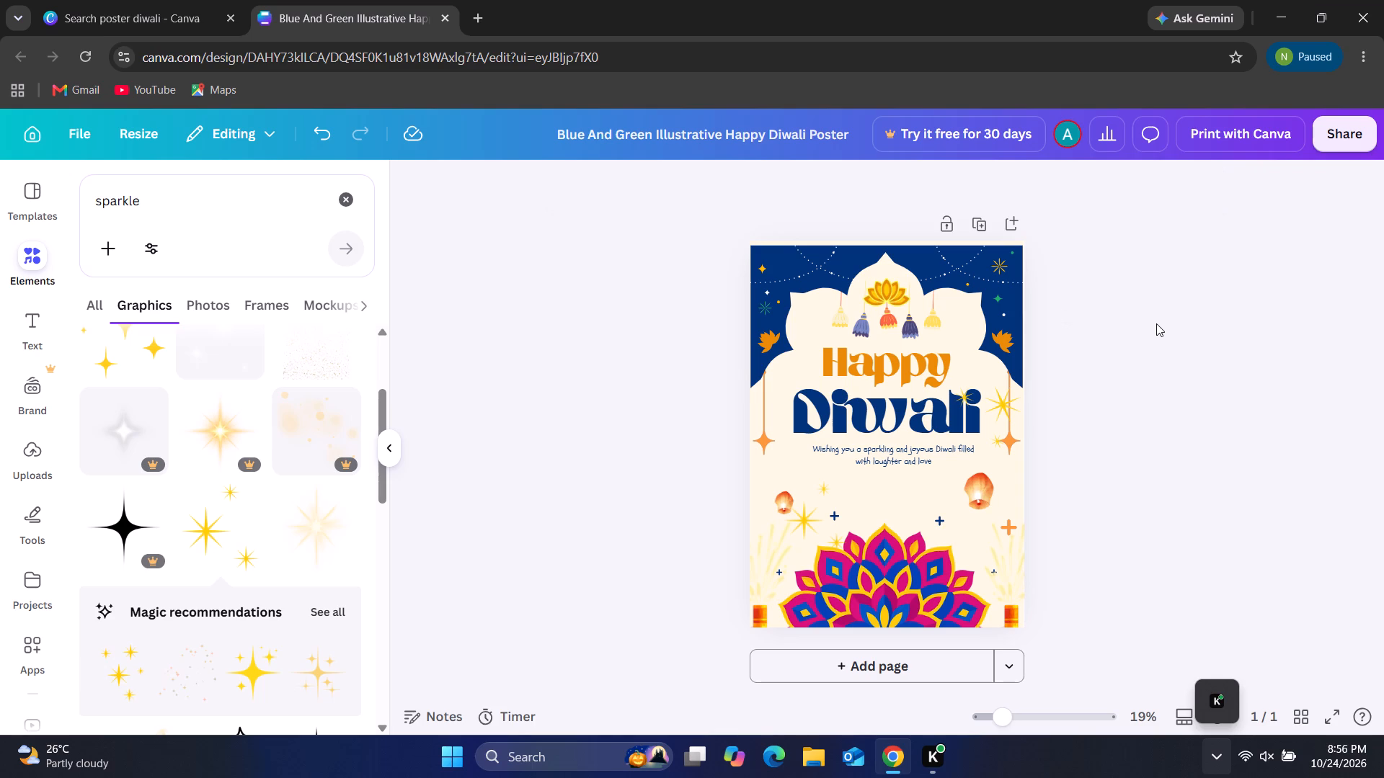
Try crimson, vivid orange, light orange and amber on the arched frame's leaf ornaments, settling on the dark orange matching "Happy".
click(856, 261)
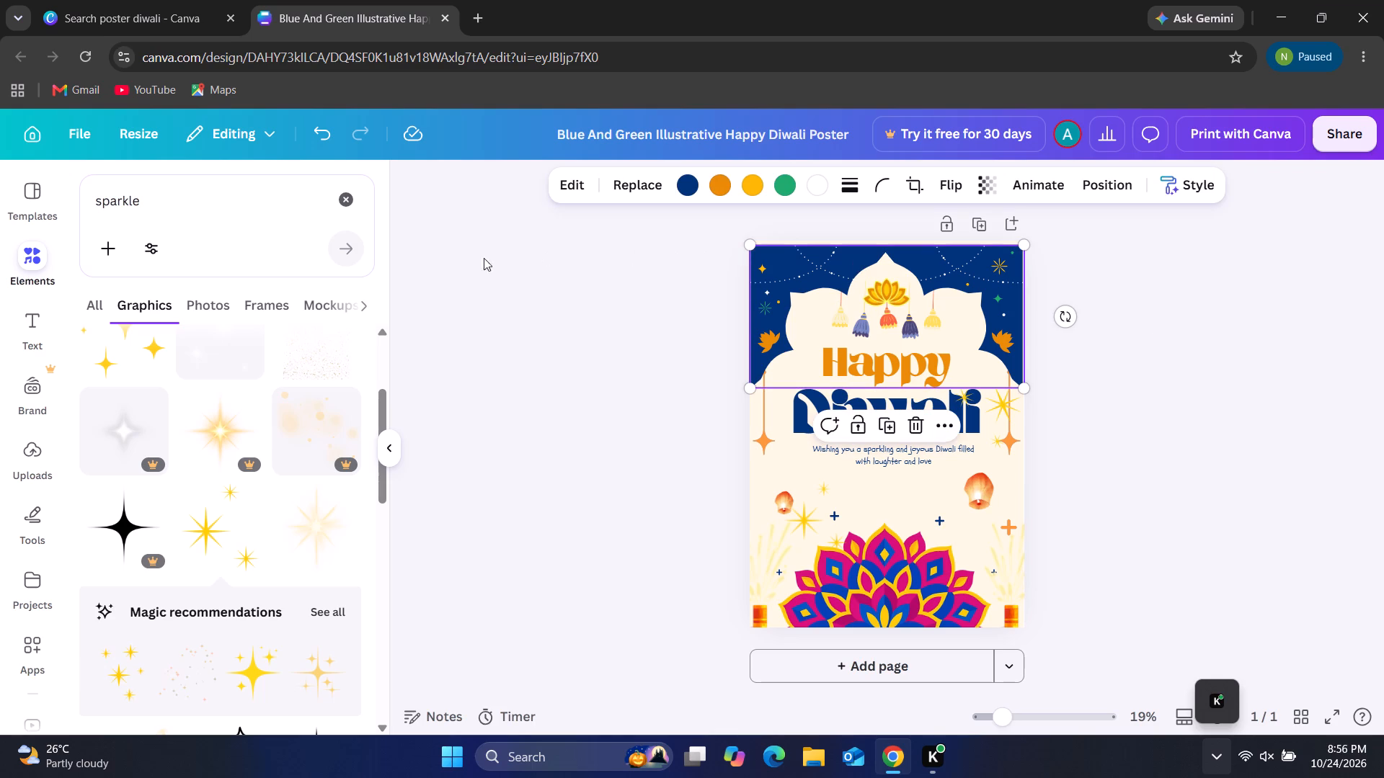
click(719, 177)
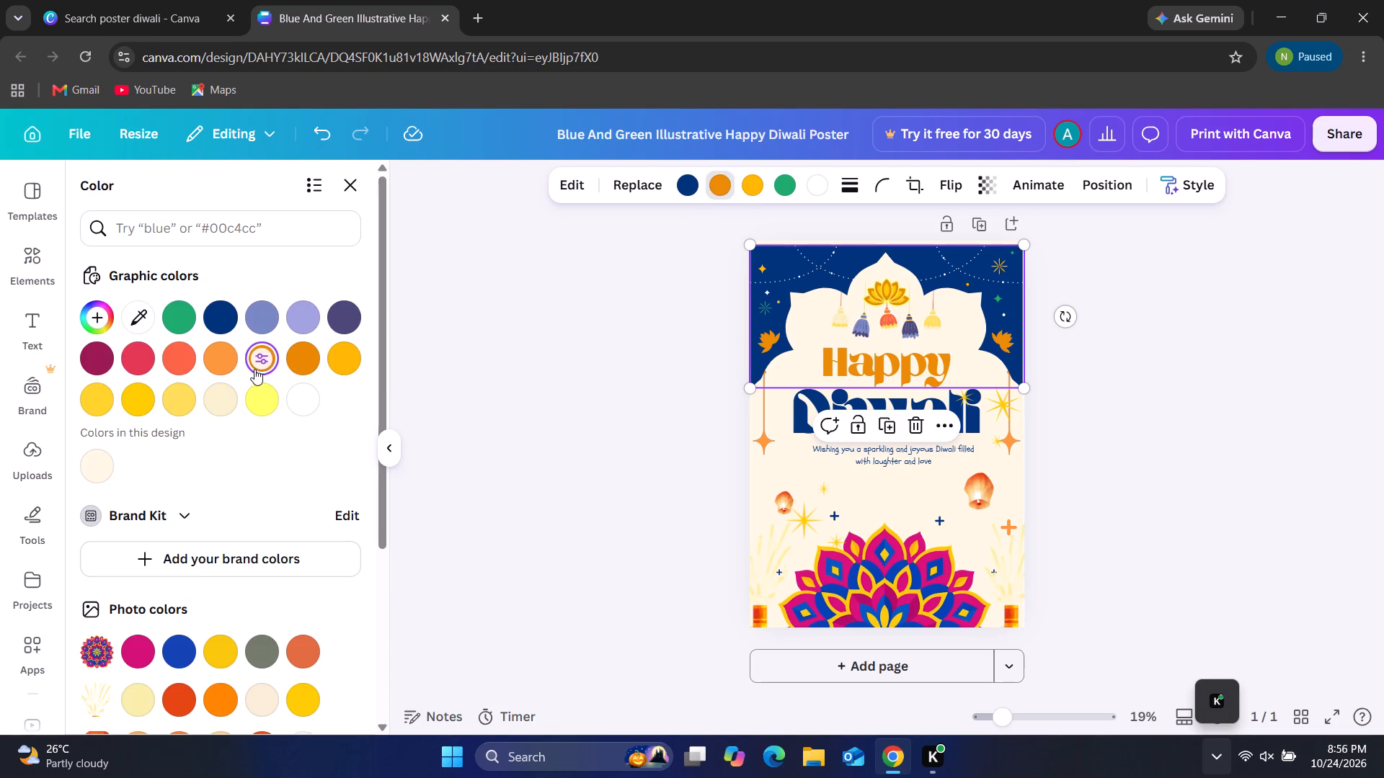
click(128, 368)
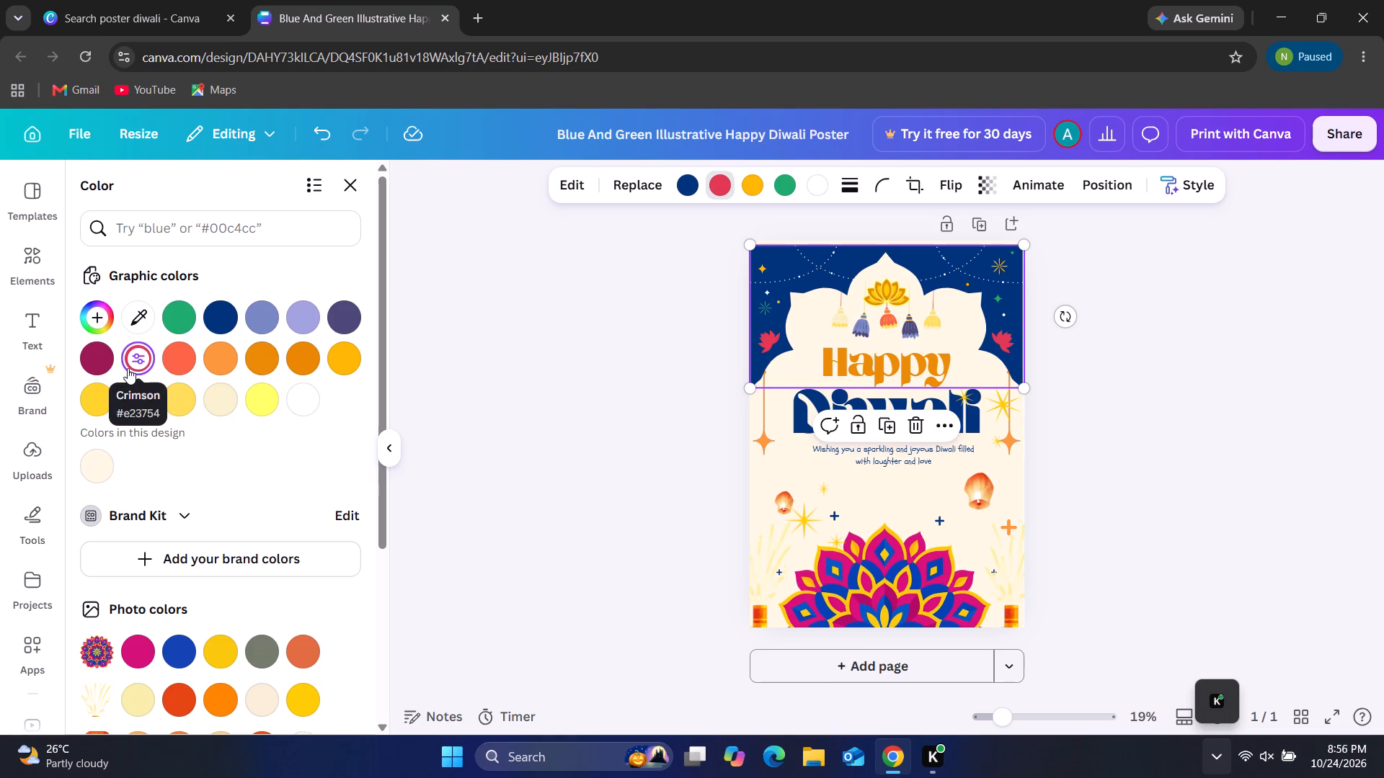
click(173, 360)
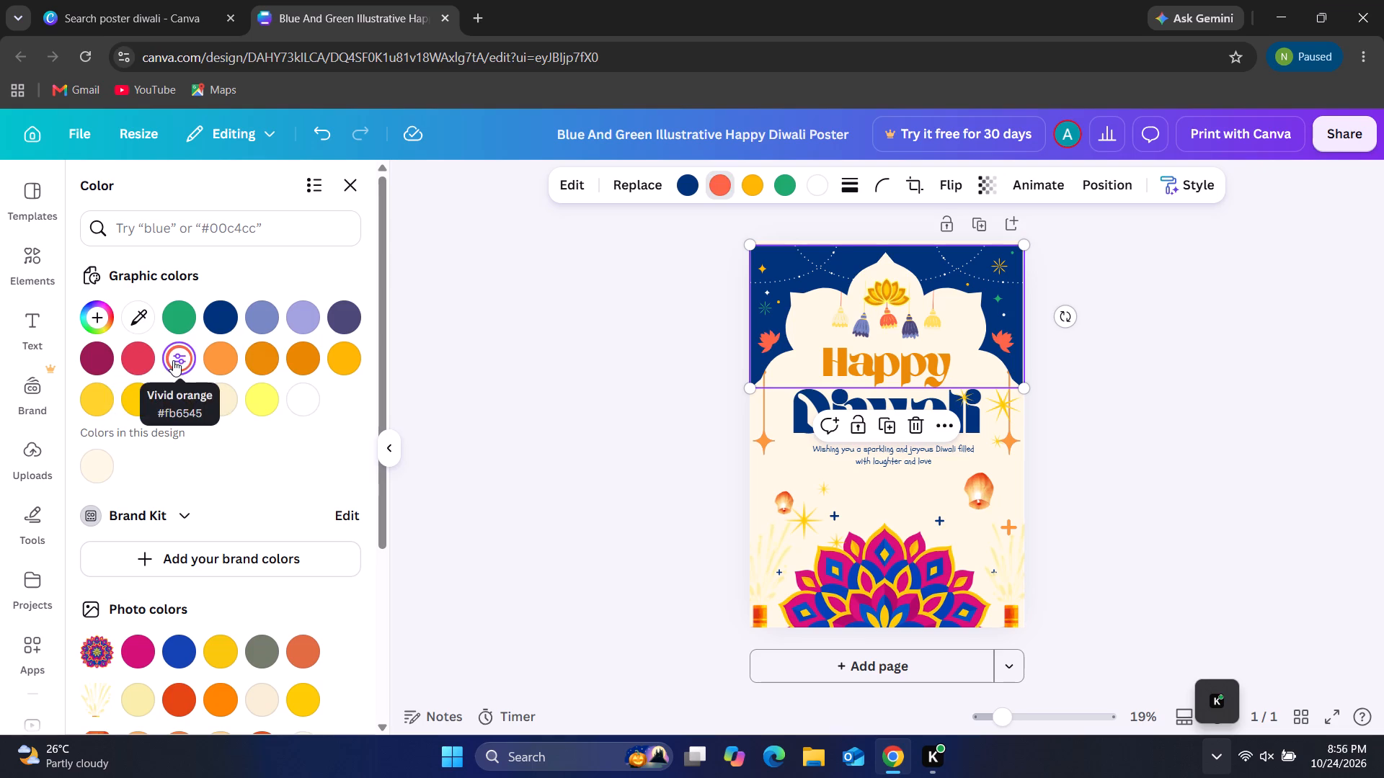
click(226, 353)
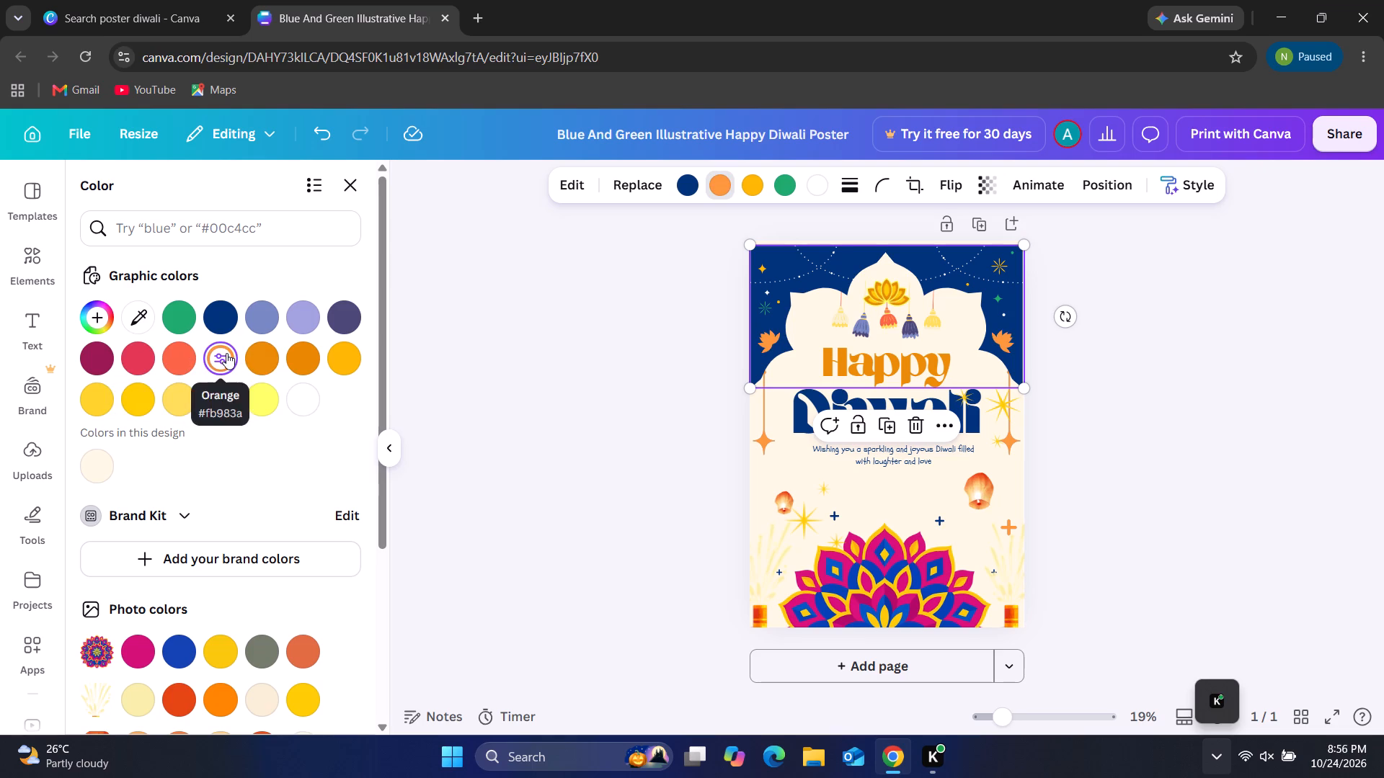
click(344, 356)
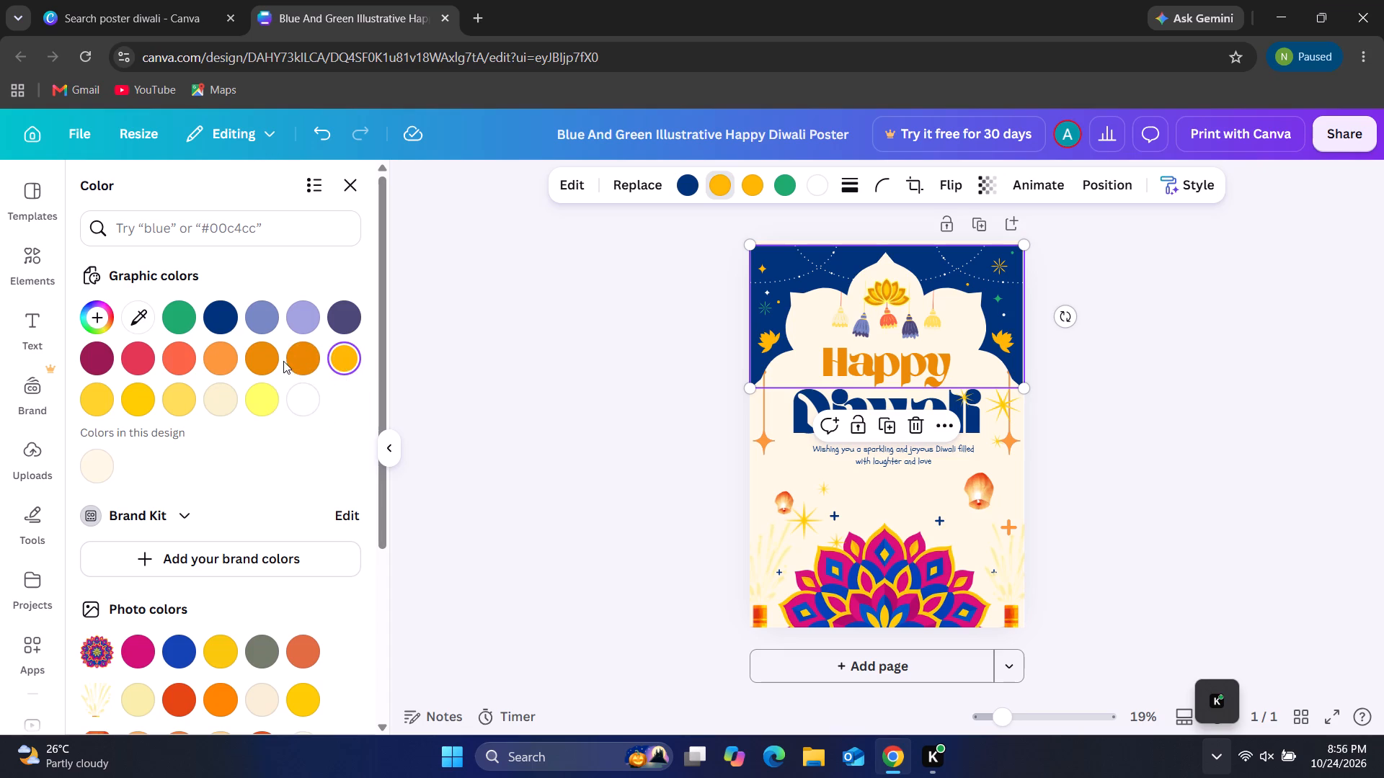
click(308, 357)
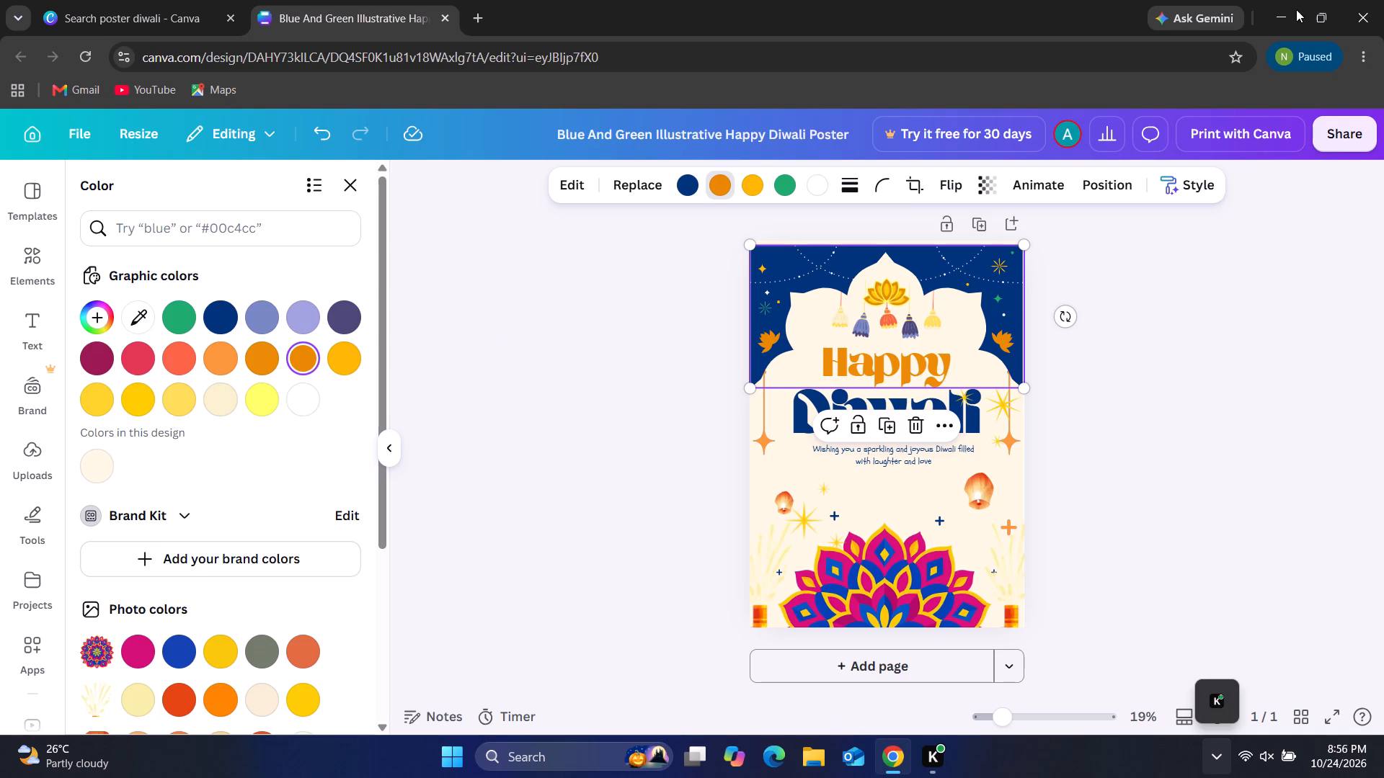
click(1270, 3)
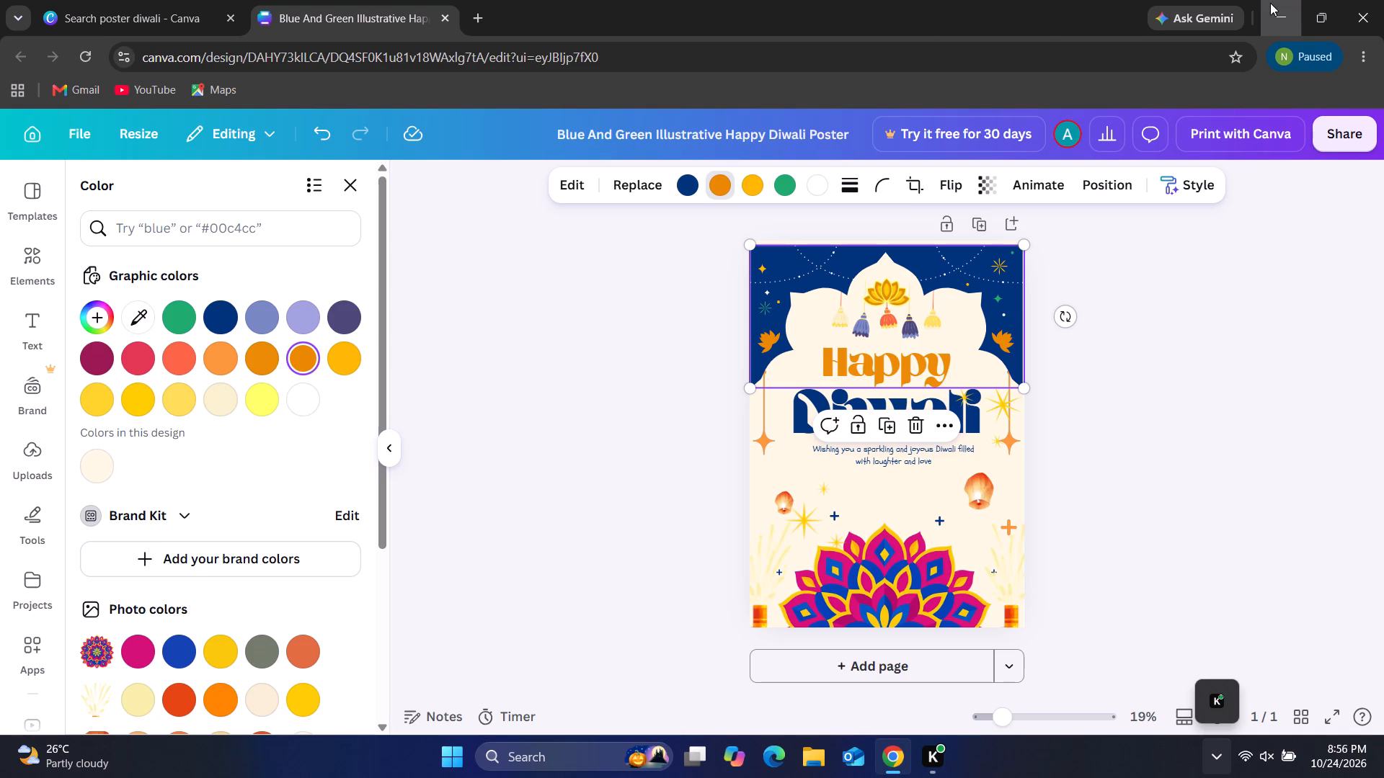